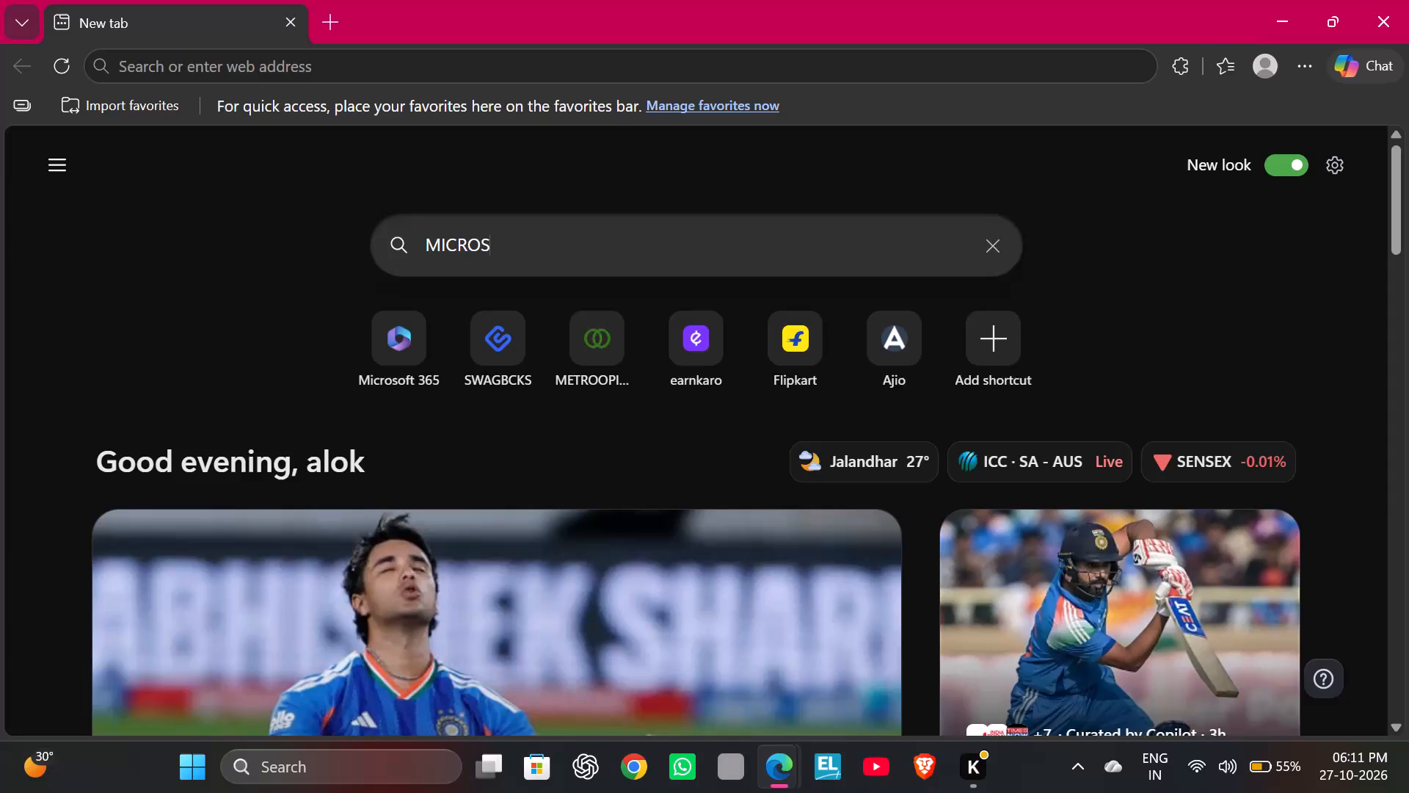
# Search the web for "MS WORLD".
pyautogui.press('f')
pyautogui.press('BackSpace')
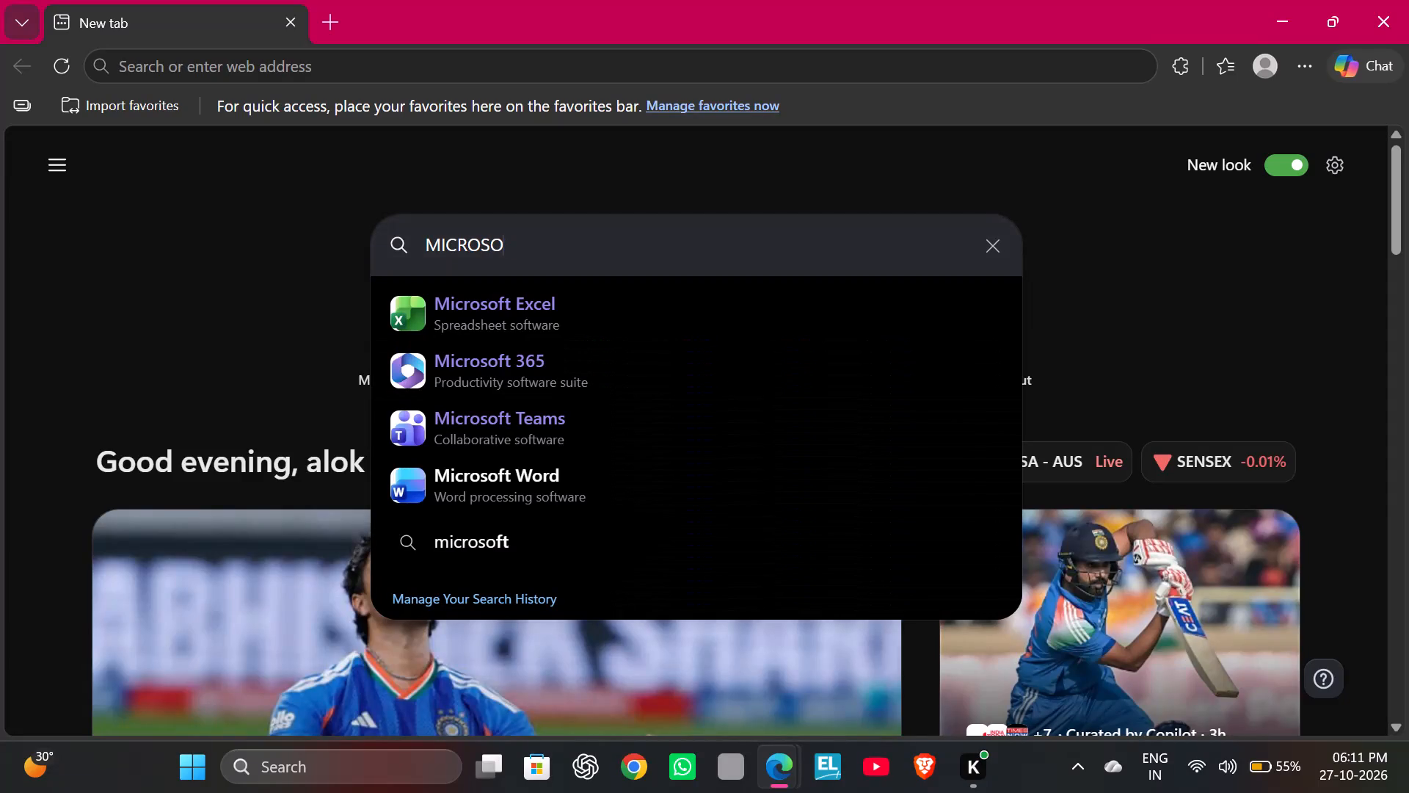
pyautogui.press('BackSpace')
pyautogui.press('BackSpace')
pyautogui.press('BackSpace')
pyautogui.press('BackSpace')
pyautogui.press('BackSpace')
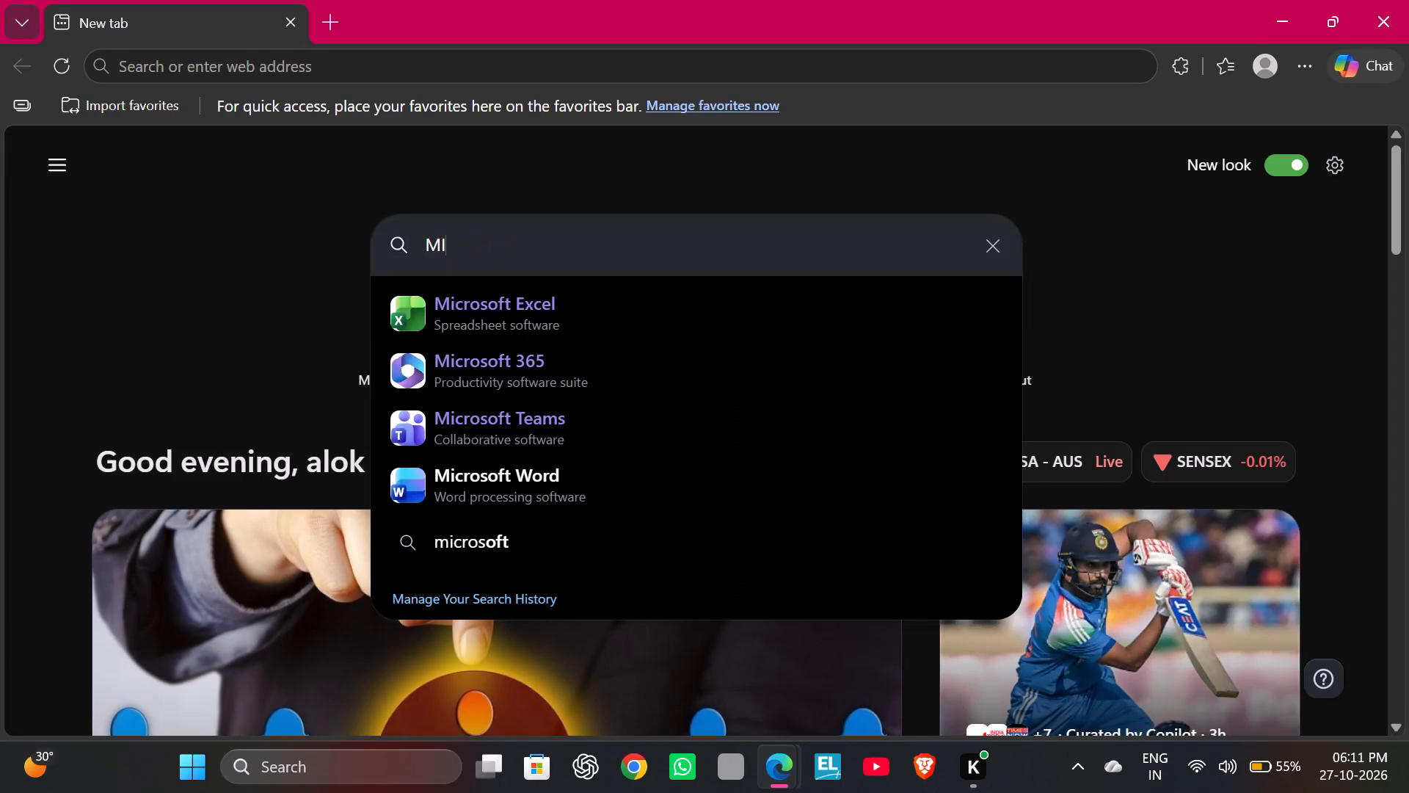
pyautogui.press('BackSpace')
pyautogui.write('S WORLD')
pyautogui.press('Return')
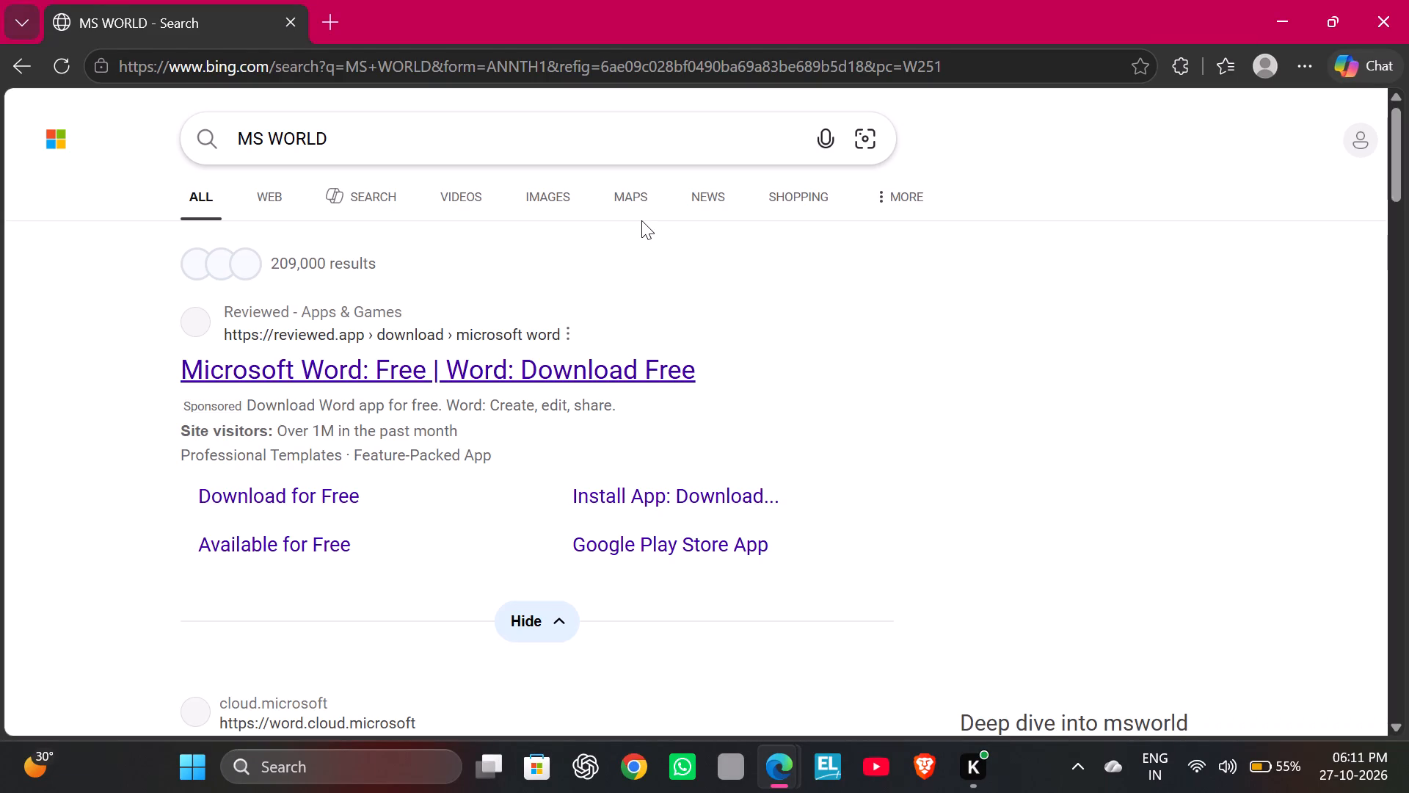
# Open the Microsoft Word for the Web site from the search results.
pyautogui.scroll(-2, 493, 314)
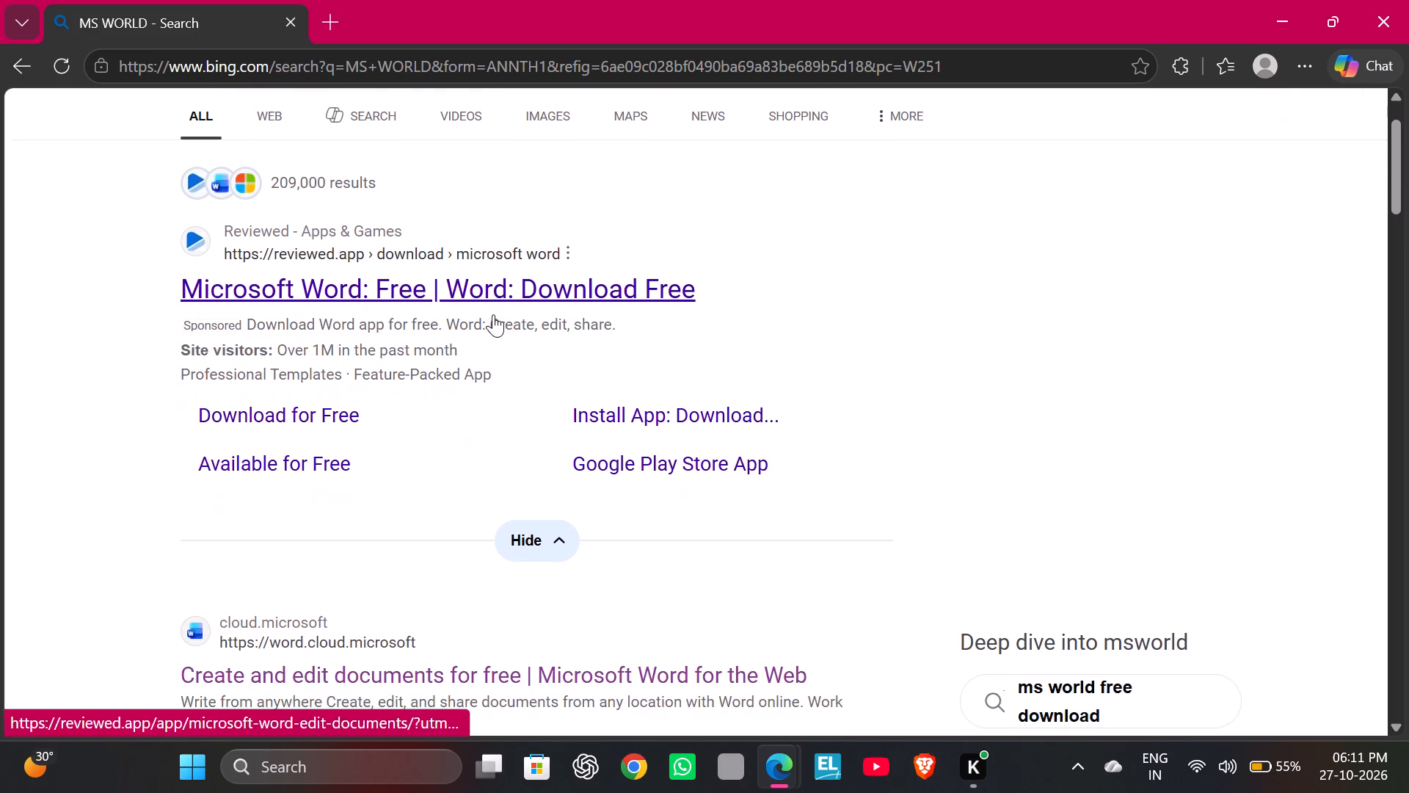
pyautogui.scroll(-1, 493, 314)
pyautogui.click(478, 347)
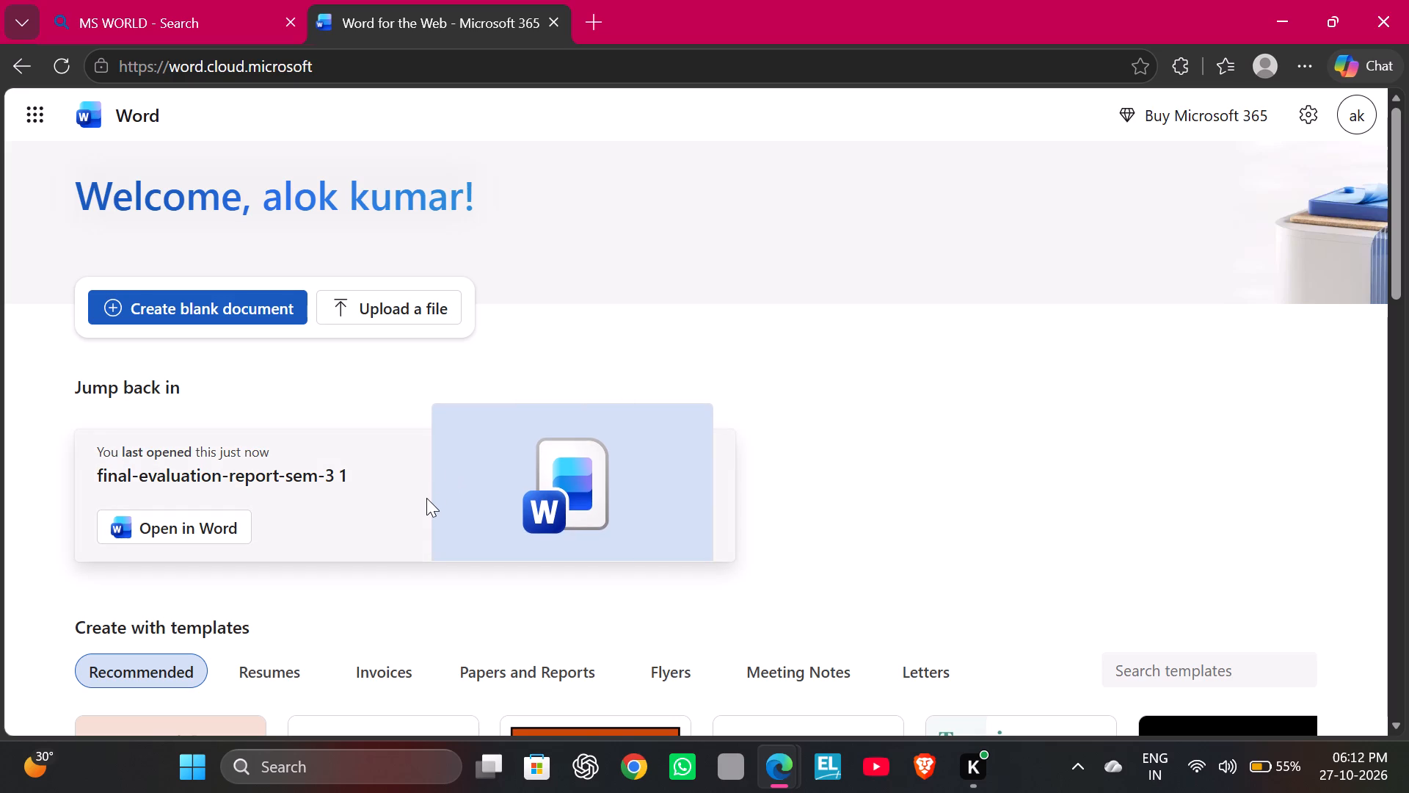
pyautogui.click(208, 525)
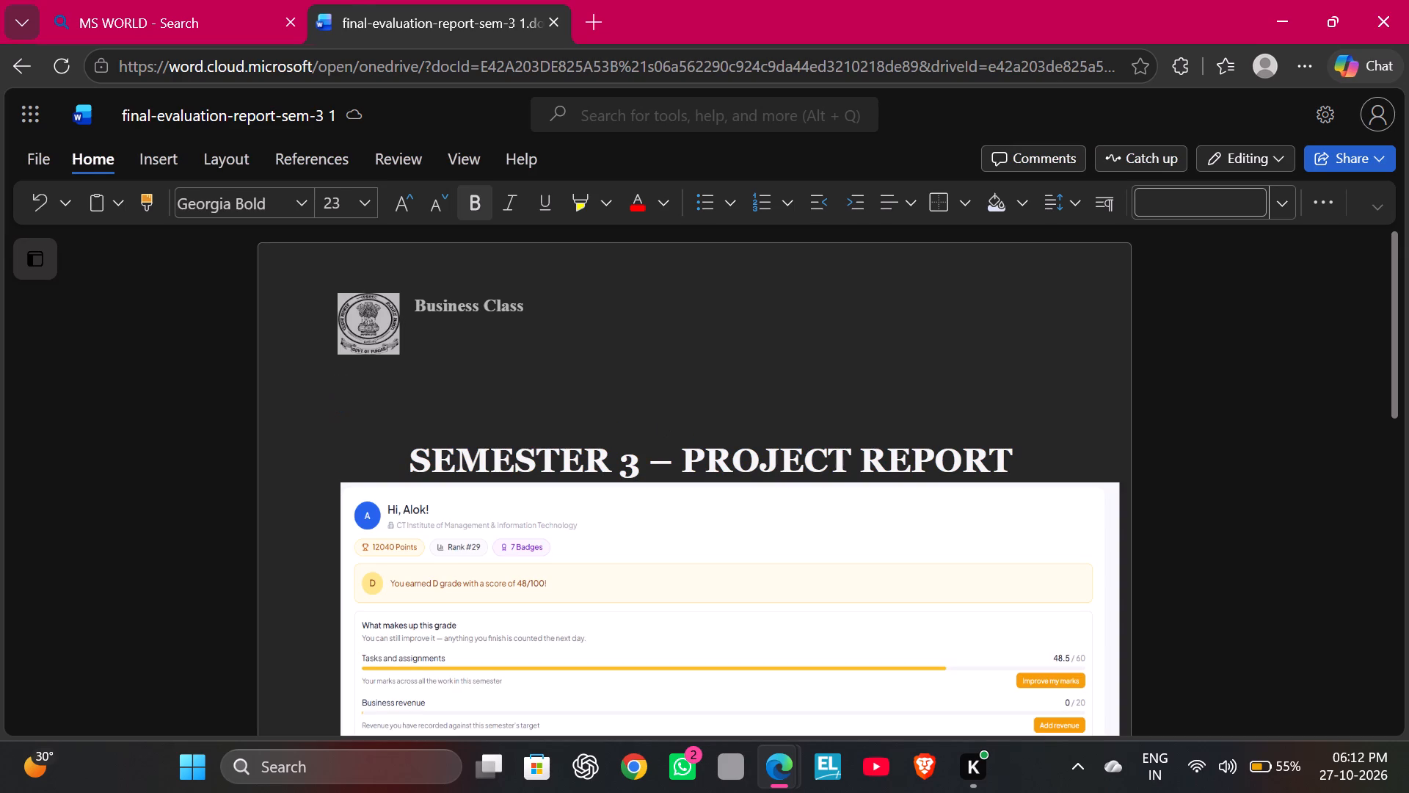
# Delete the stray letter "i" below the grade screenshot on the first page.
pyautogui.scroll(-3, 630, 488)
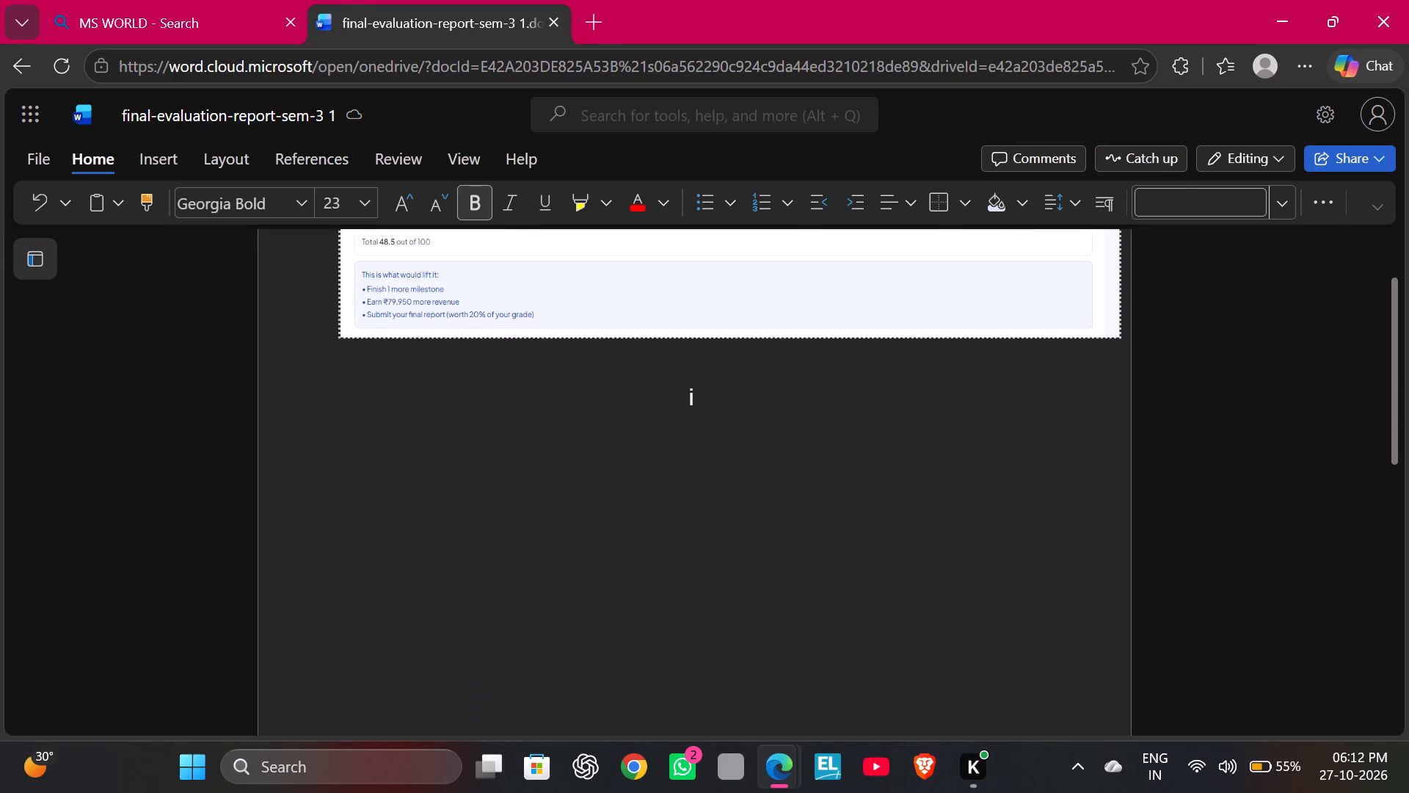
pyautogui.scroll(1, 768, 430)
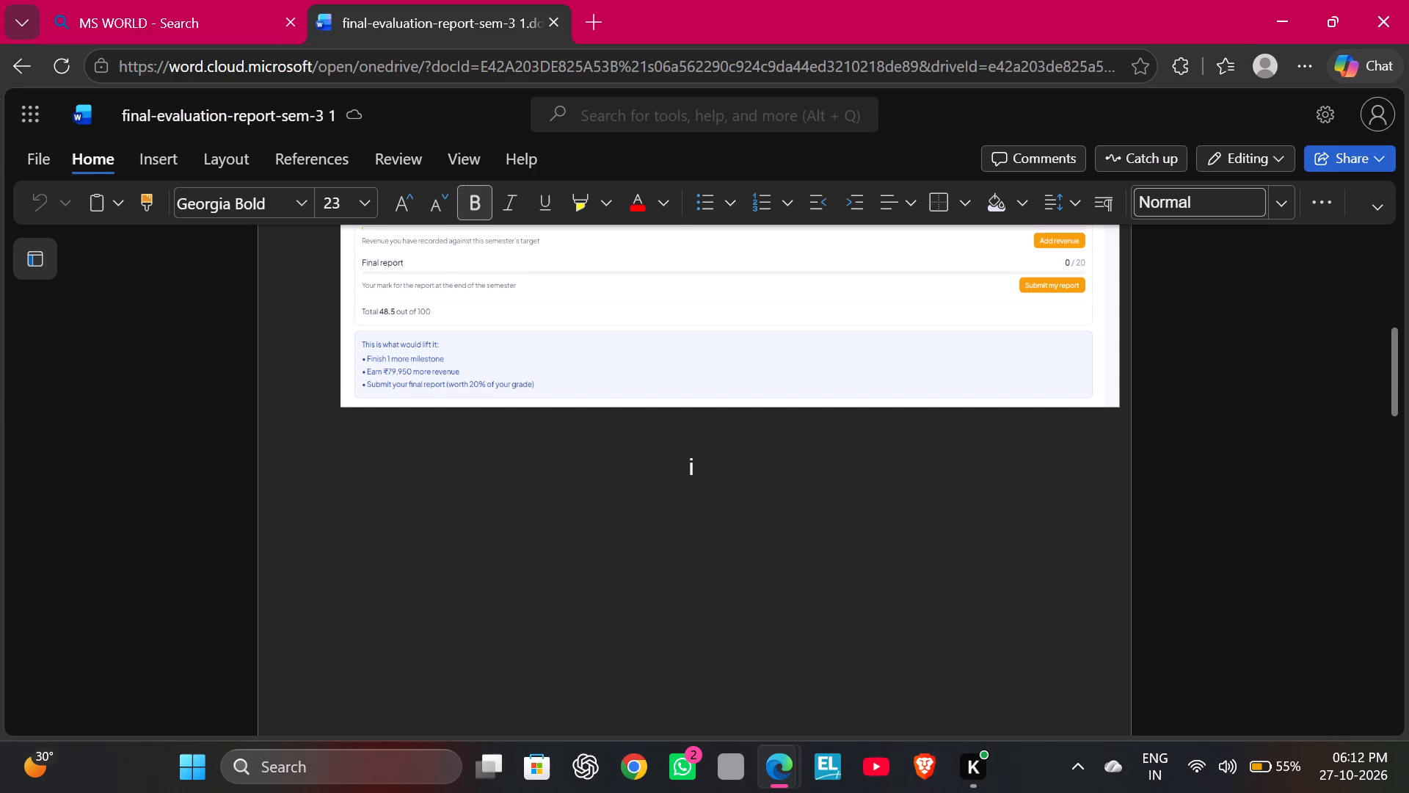
pyautogui.click(783, 372)
pyautogui.moveTo(783, 372); pyautogui.dragTo(782, 424)
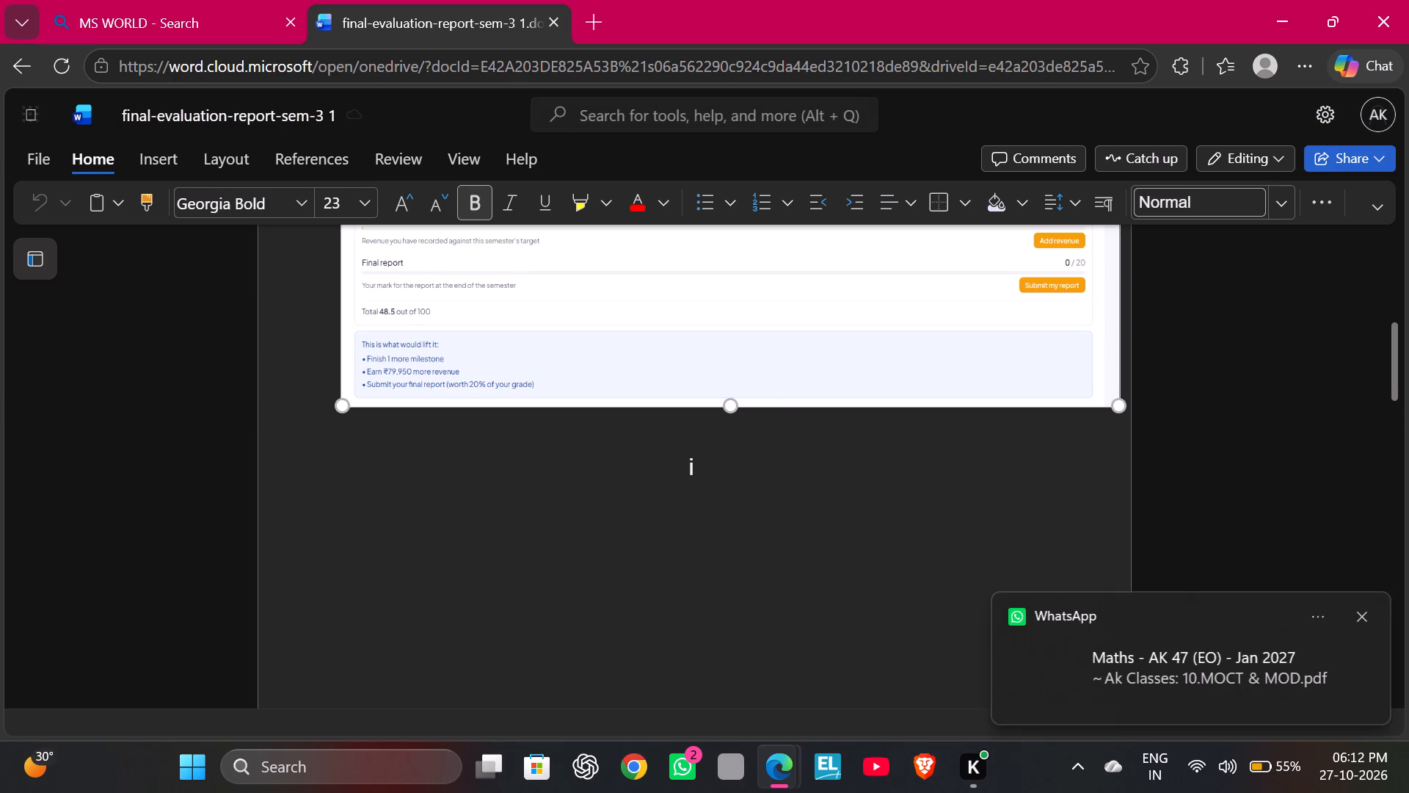
pyautogui.moveTo(782, 424); pyautogui.dragTo(781, 426)
pyautogui.click(691, 484)
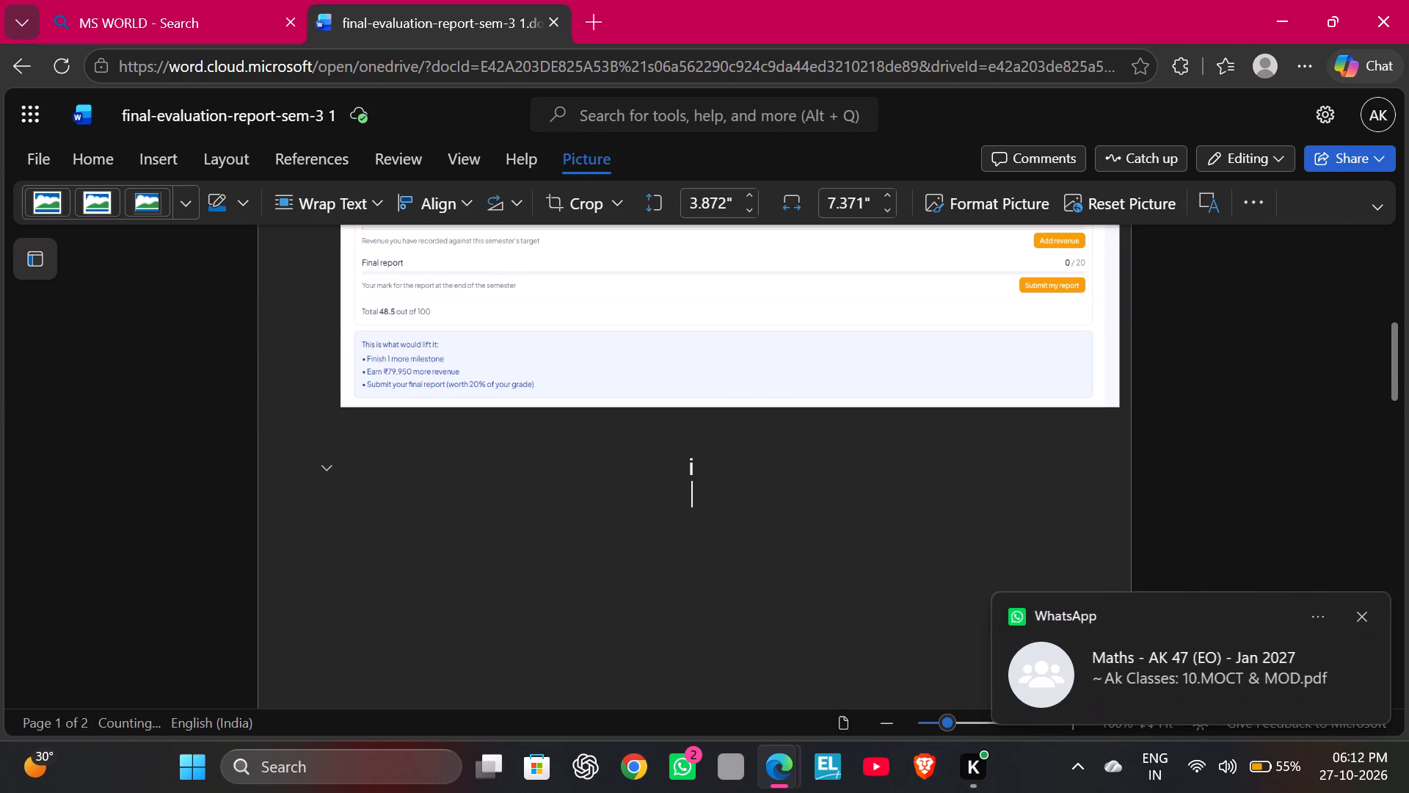
pyautogui.click(695, 449)
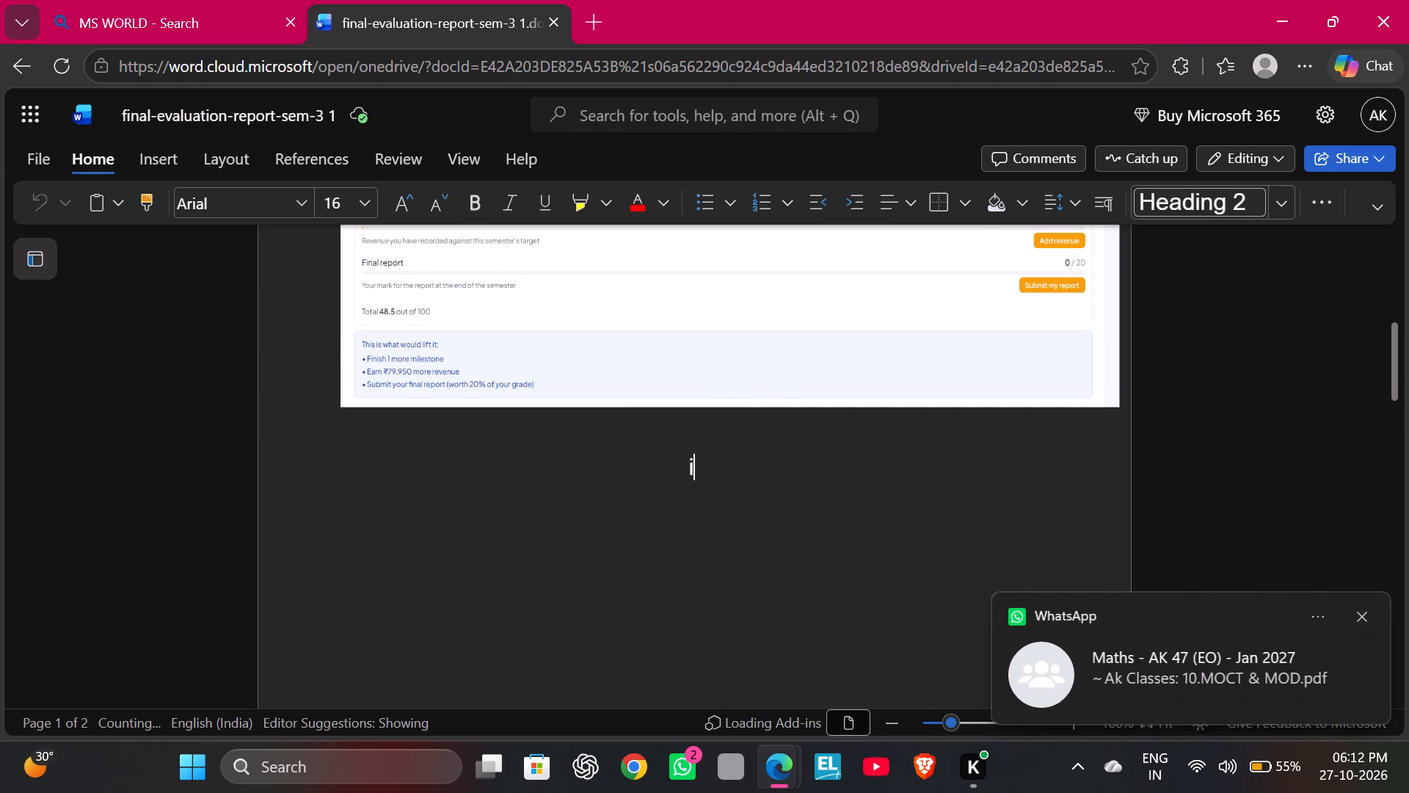
pyautogui.press('BackSpace')
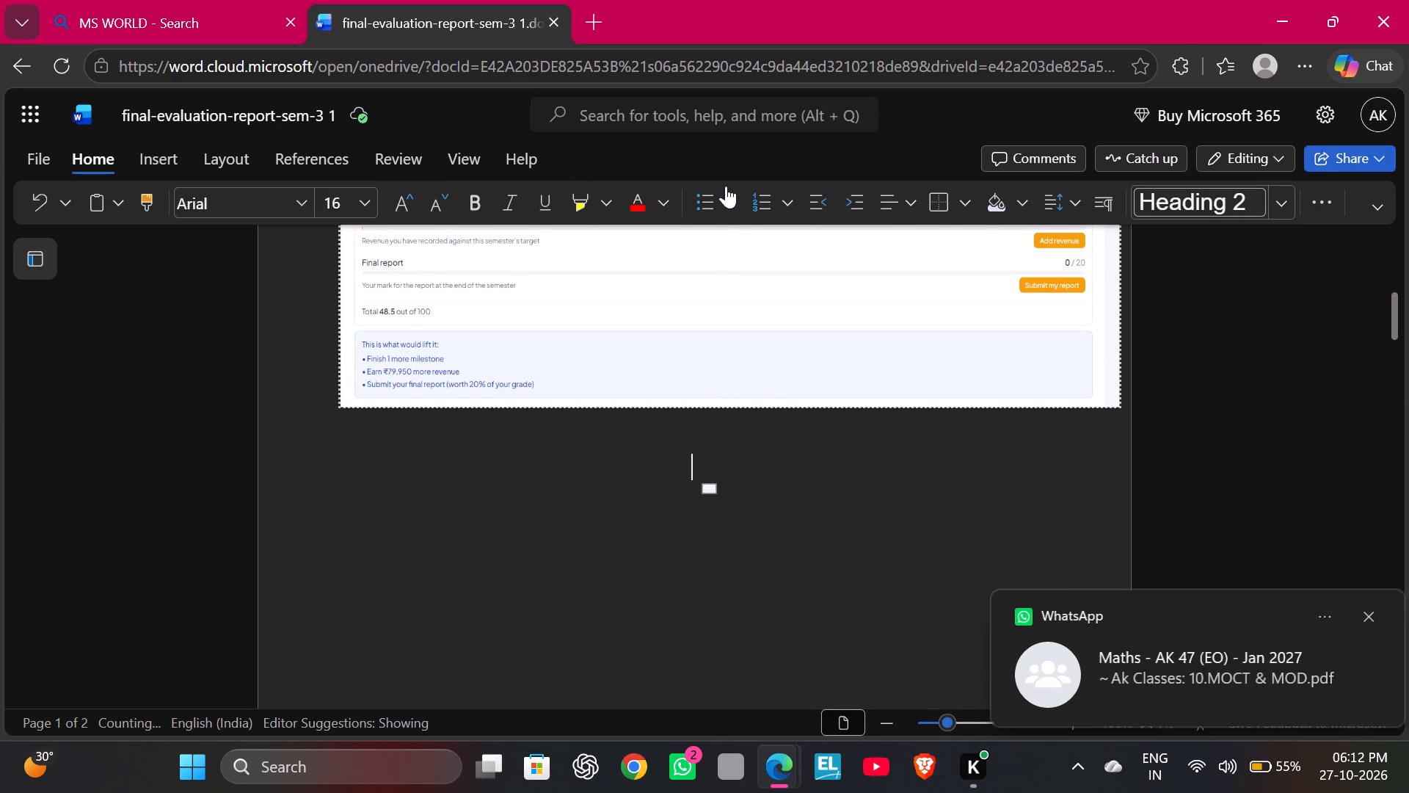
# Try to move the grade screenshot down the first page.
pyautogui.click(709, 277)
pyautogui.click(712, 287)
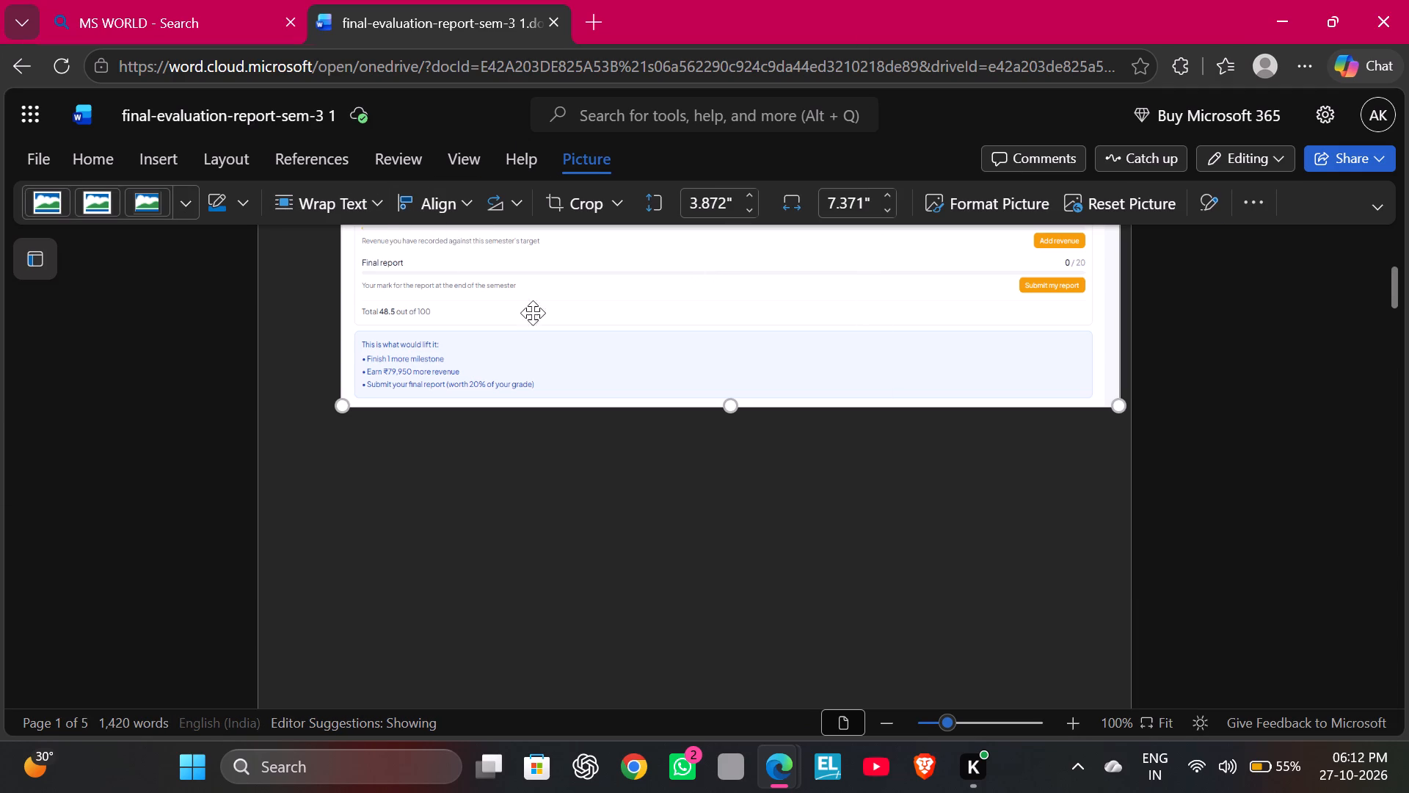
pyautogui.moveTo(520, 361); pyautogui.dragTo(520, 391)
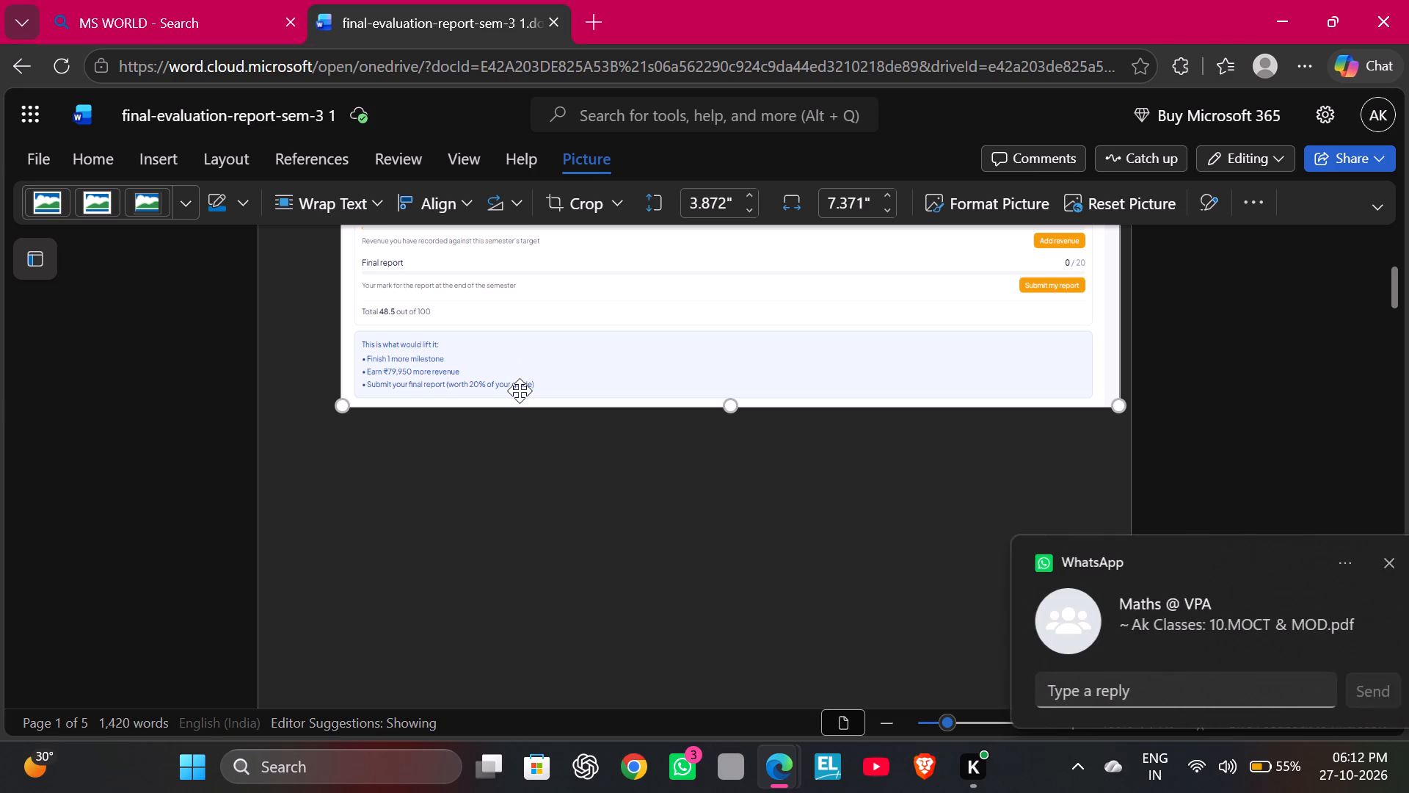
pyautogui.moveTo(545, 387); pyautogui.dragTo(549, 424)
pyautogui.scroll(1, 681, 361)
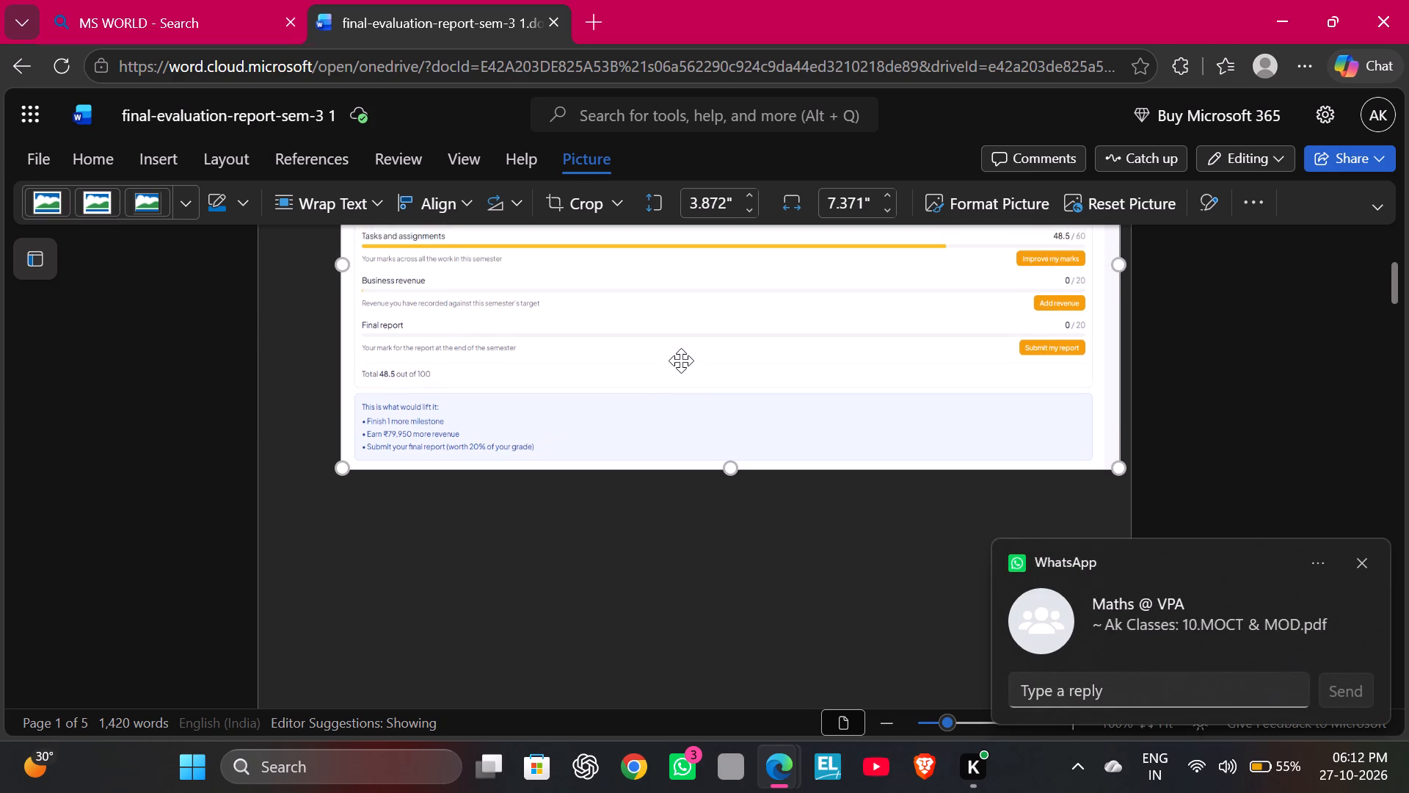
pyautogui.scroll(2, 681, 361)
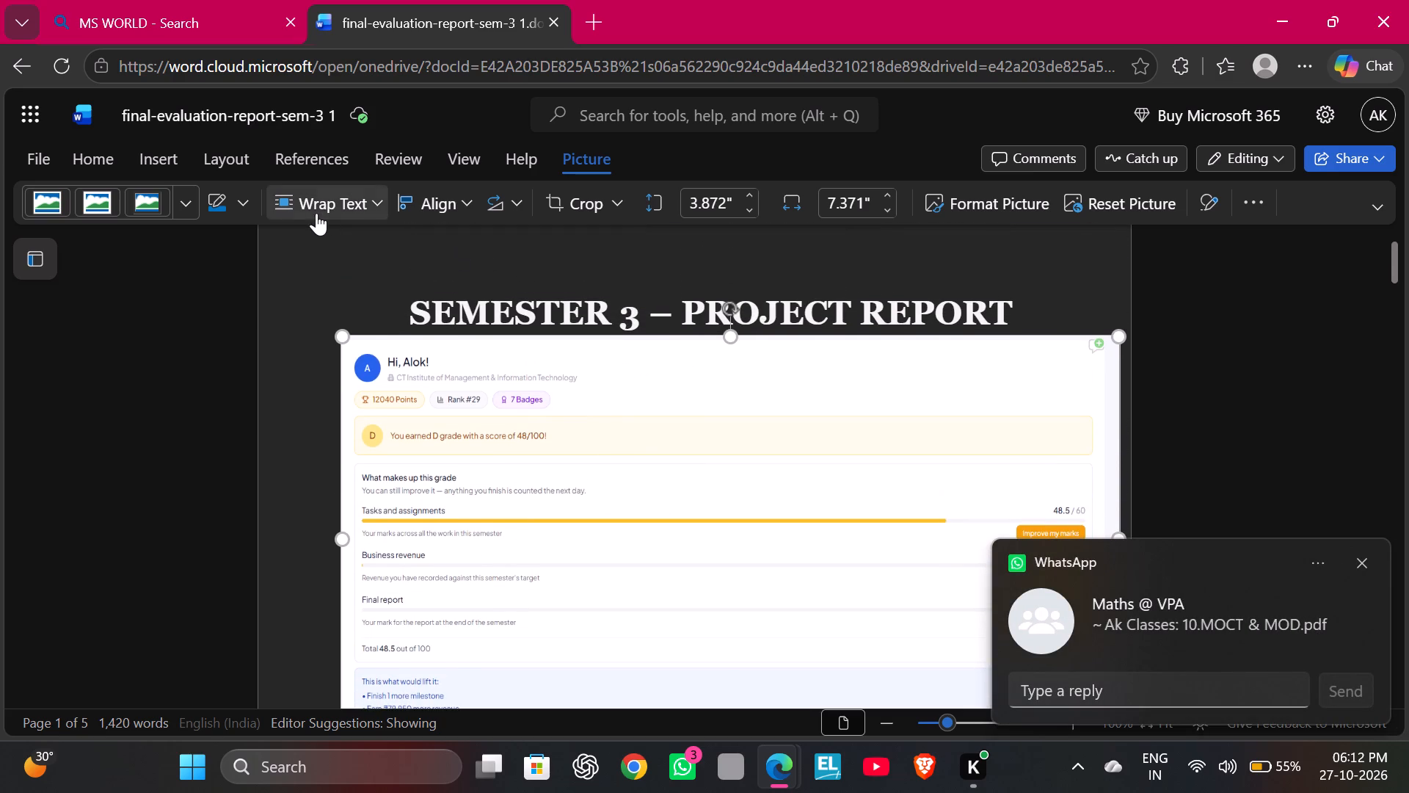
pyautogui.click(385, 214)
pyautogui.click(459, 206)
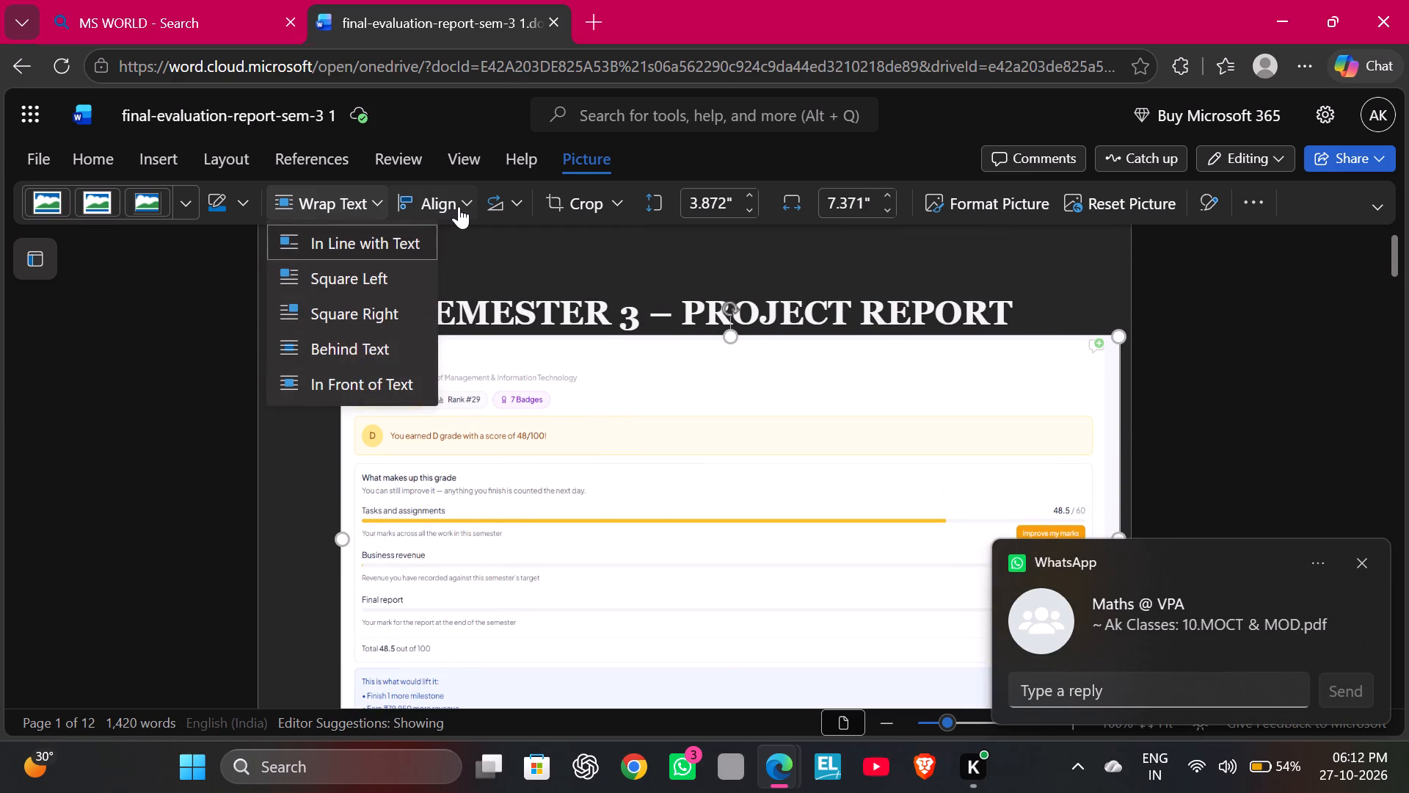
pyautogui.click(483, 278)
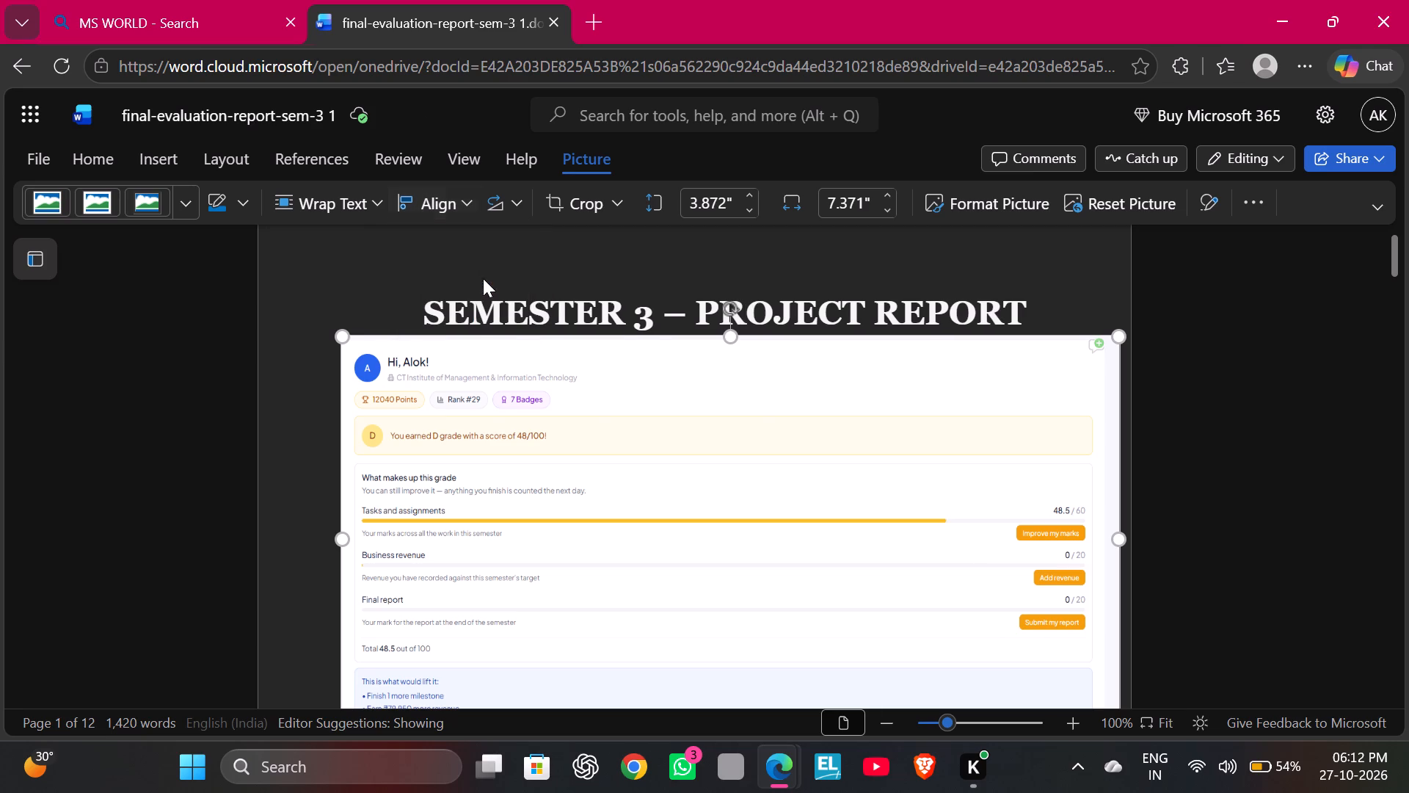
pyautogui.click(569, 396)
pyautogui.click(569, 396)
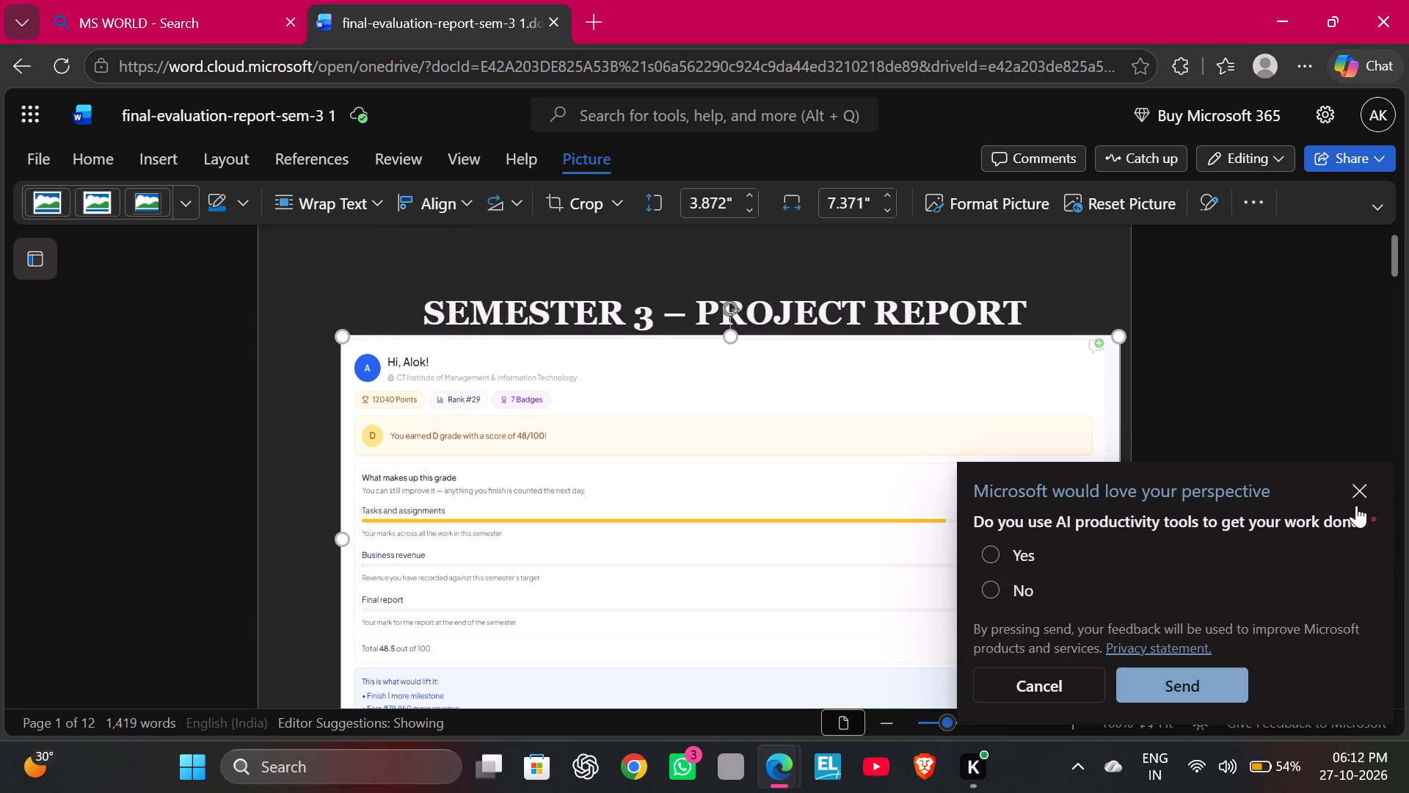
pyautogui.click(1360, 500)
# Cut the grade screenshot from below the "SEMESTER 3 – PROJECT REPORT" title.
pyautogui.scroll(-1, 1008, 552)
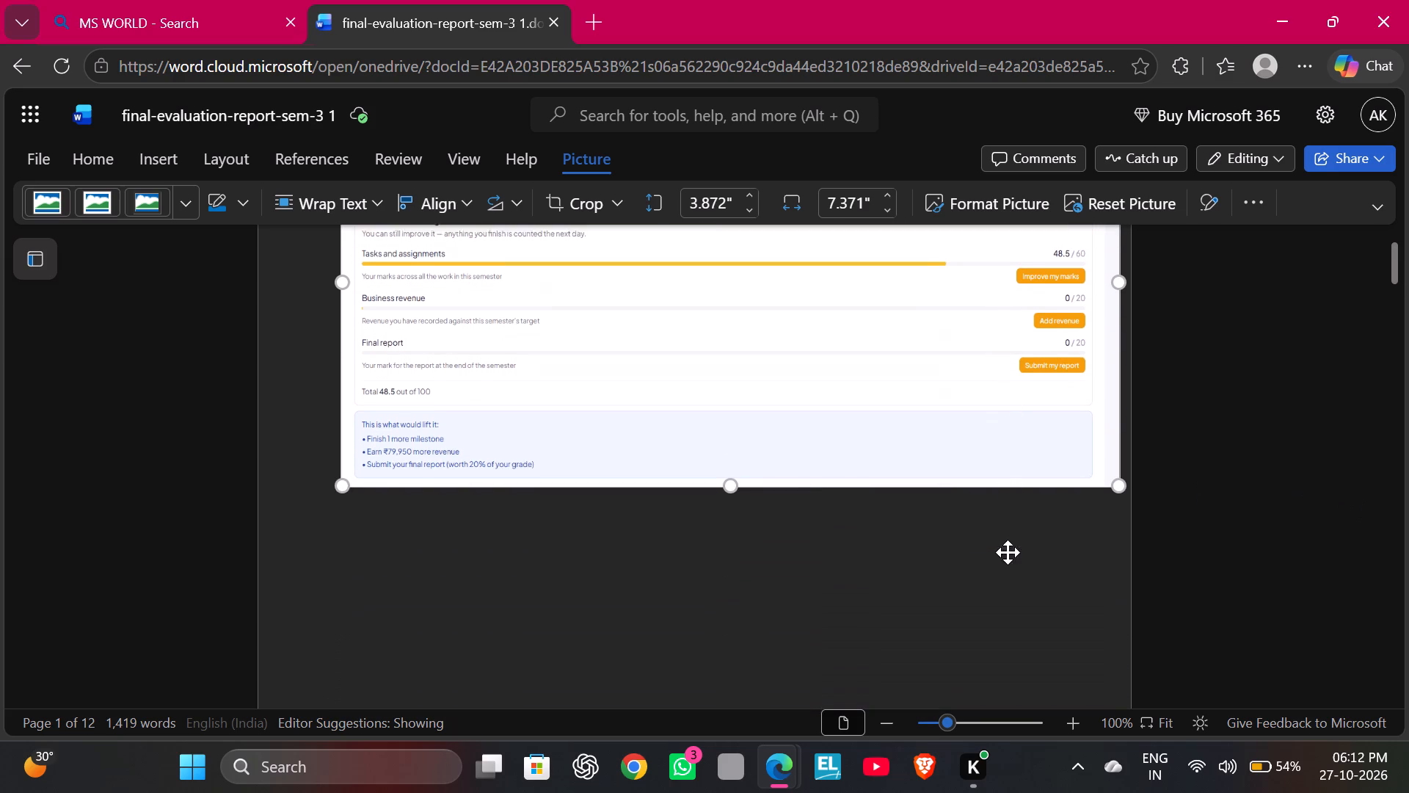
pyautogui.scroll(-1, 1008, 552)
pyautogui.moveTo(968, 399); pyautogui.dragTo(855, 457)
pyautogui.rightClick(781, 398)
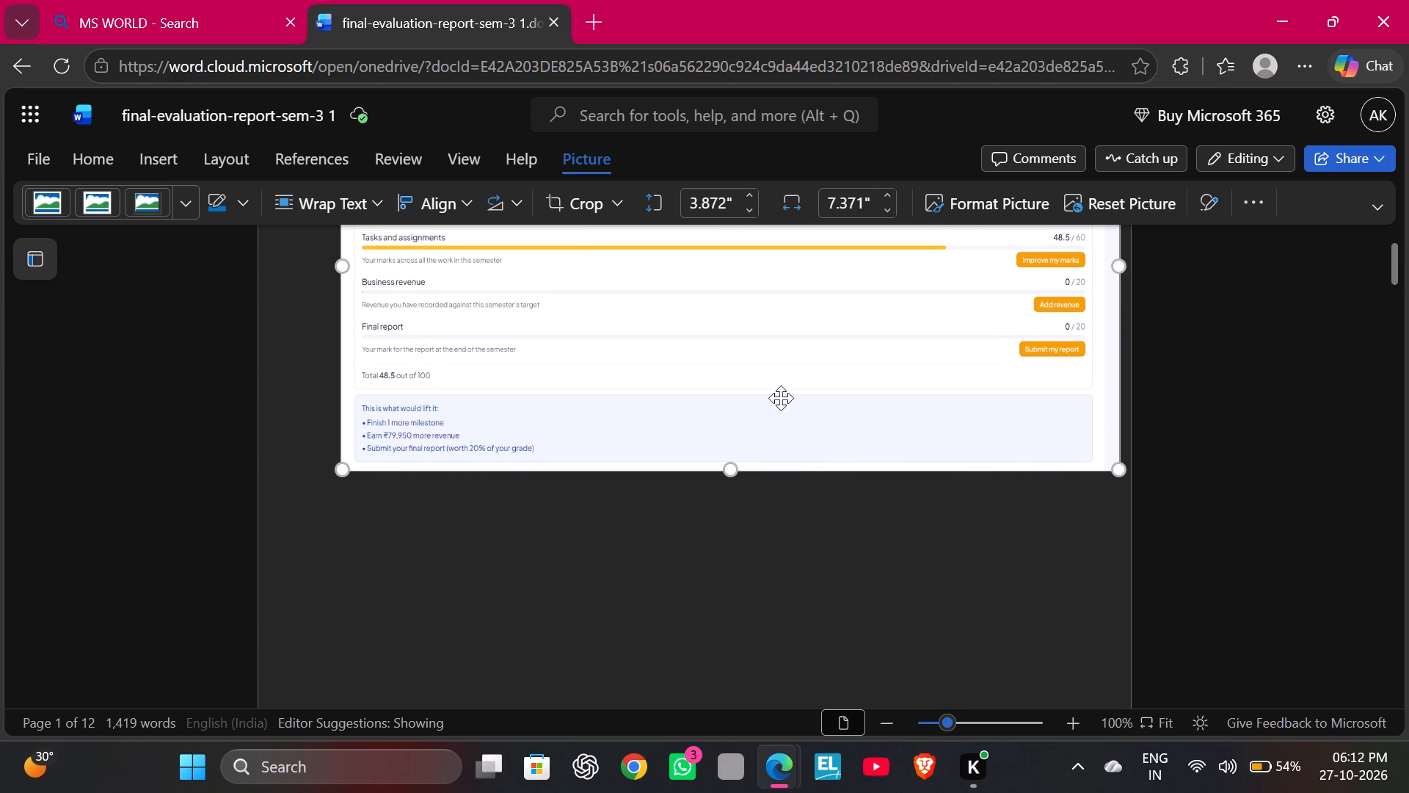
pyautogui.rightClick(781, 398)
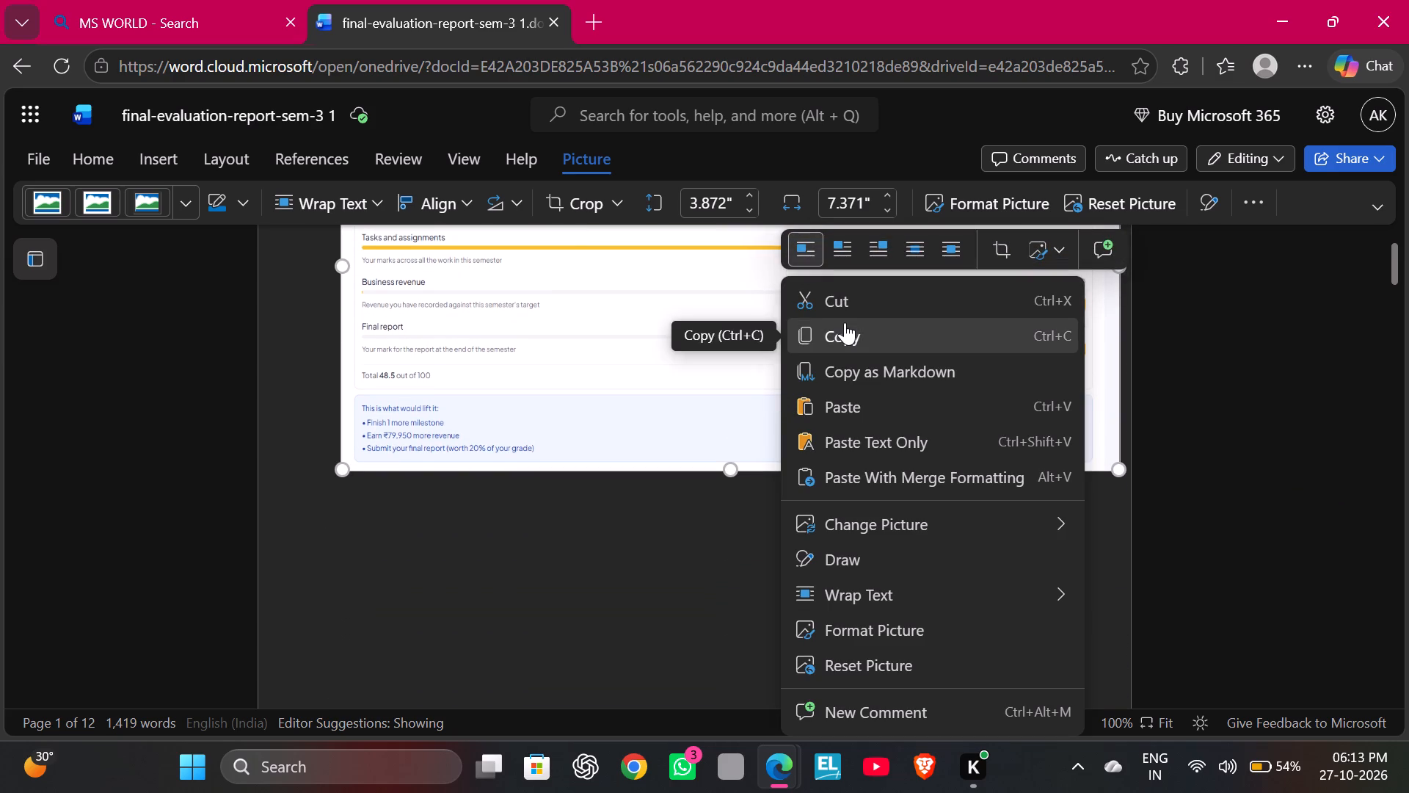
pyautogui.click(867, 290)
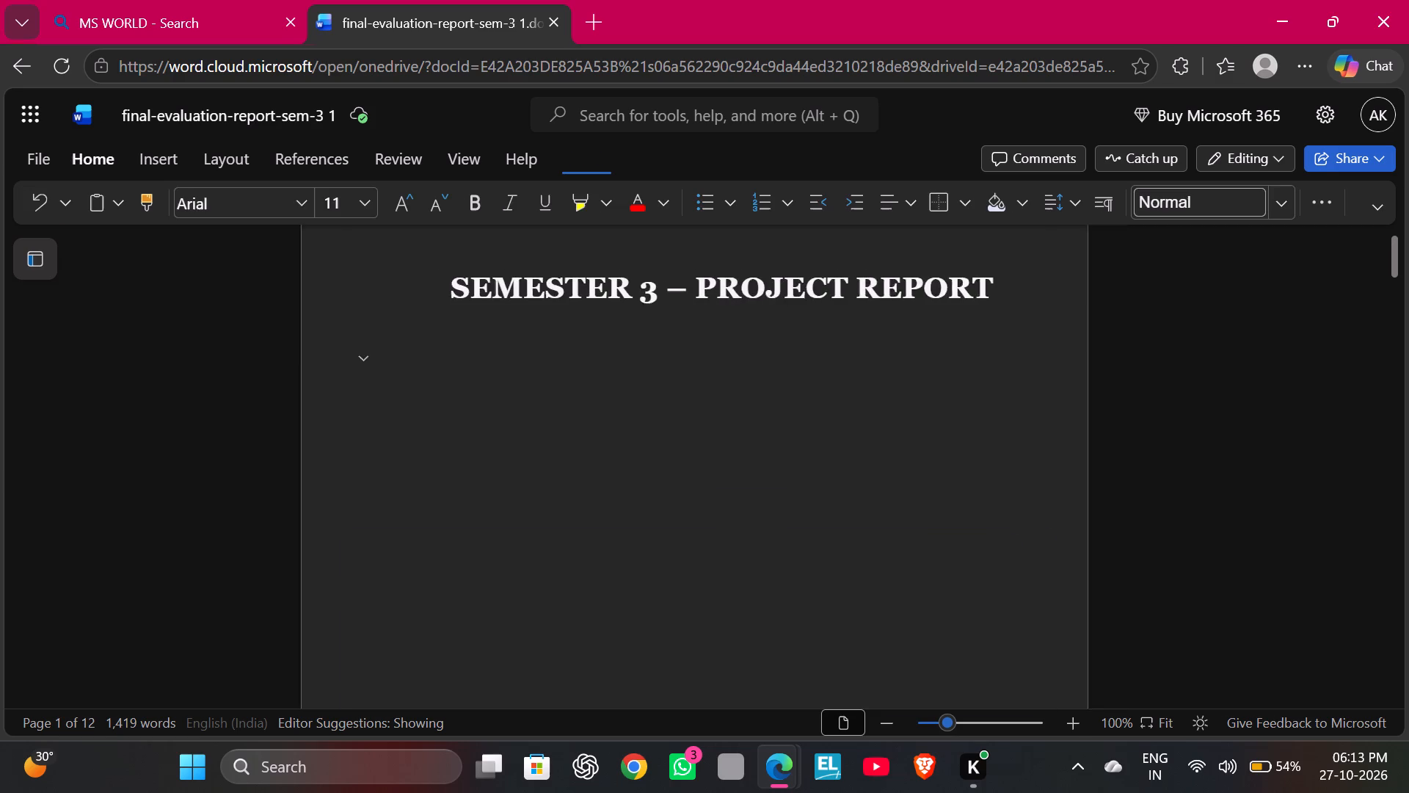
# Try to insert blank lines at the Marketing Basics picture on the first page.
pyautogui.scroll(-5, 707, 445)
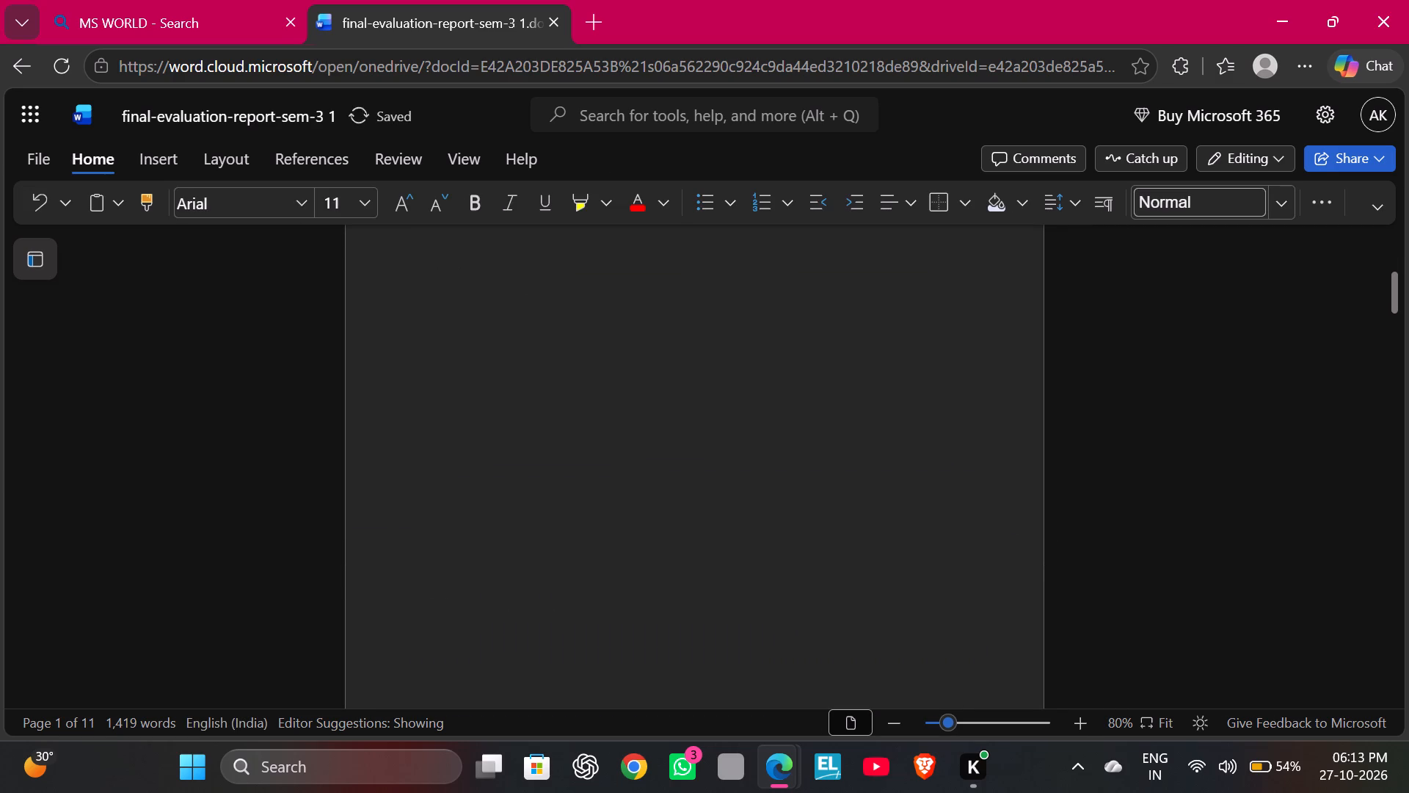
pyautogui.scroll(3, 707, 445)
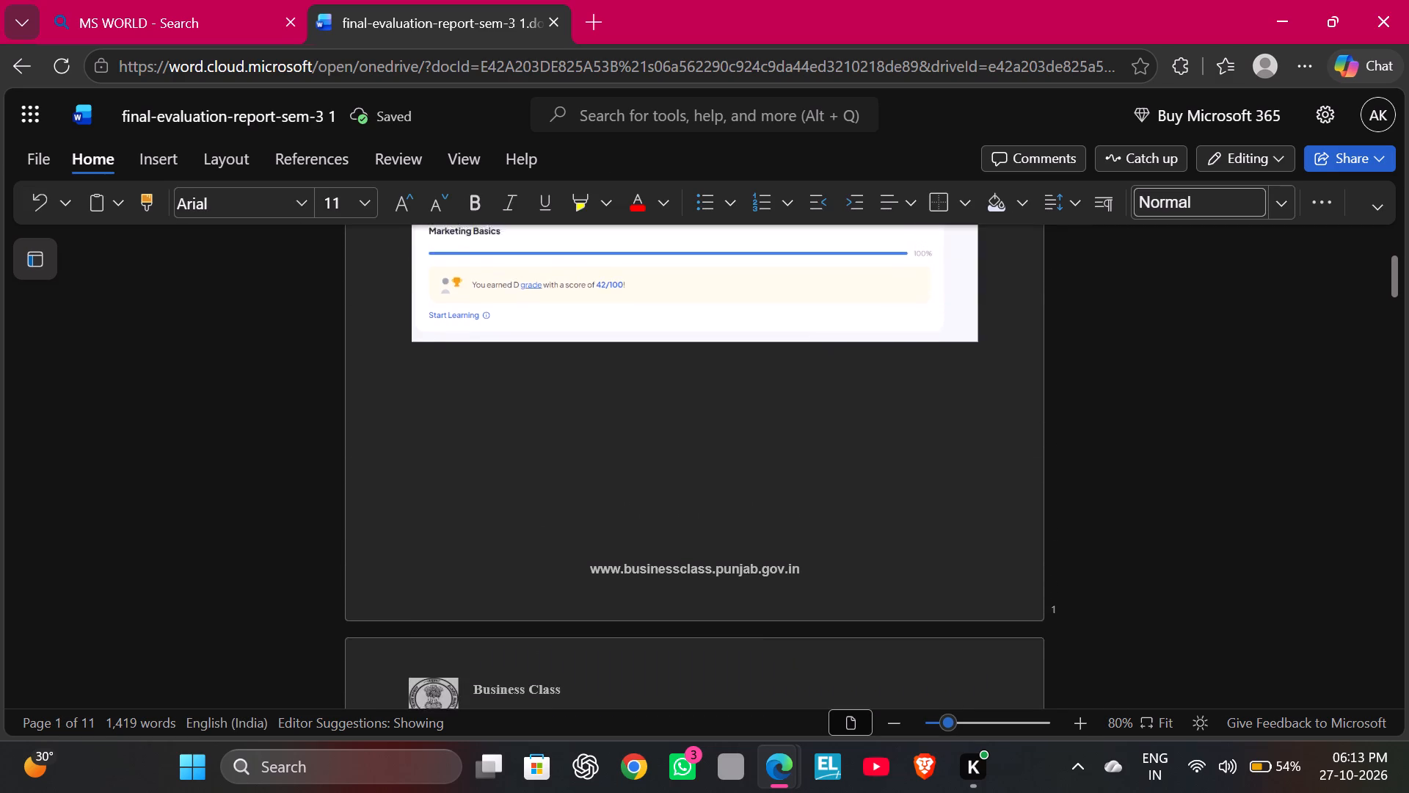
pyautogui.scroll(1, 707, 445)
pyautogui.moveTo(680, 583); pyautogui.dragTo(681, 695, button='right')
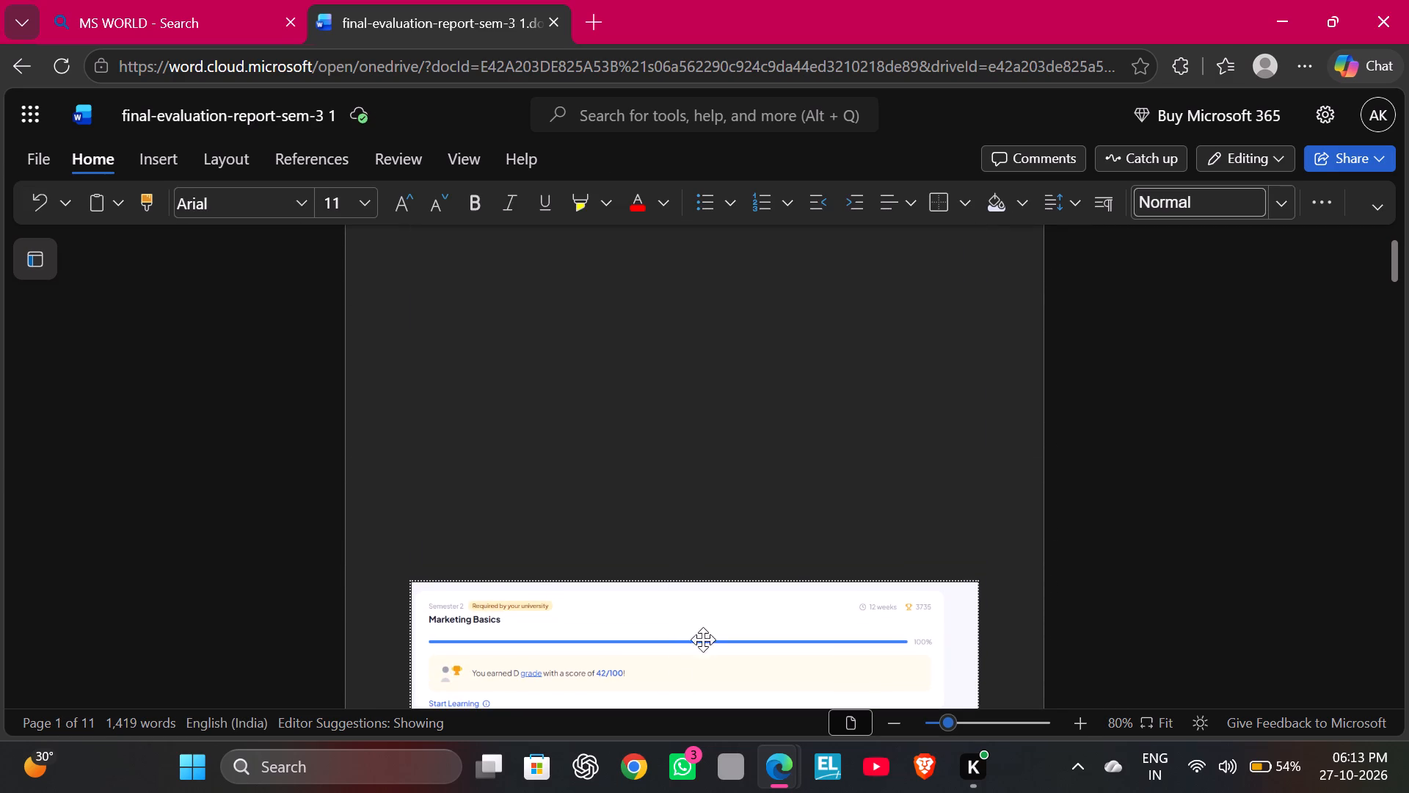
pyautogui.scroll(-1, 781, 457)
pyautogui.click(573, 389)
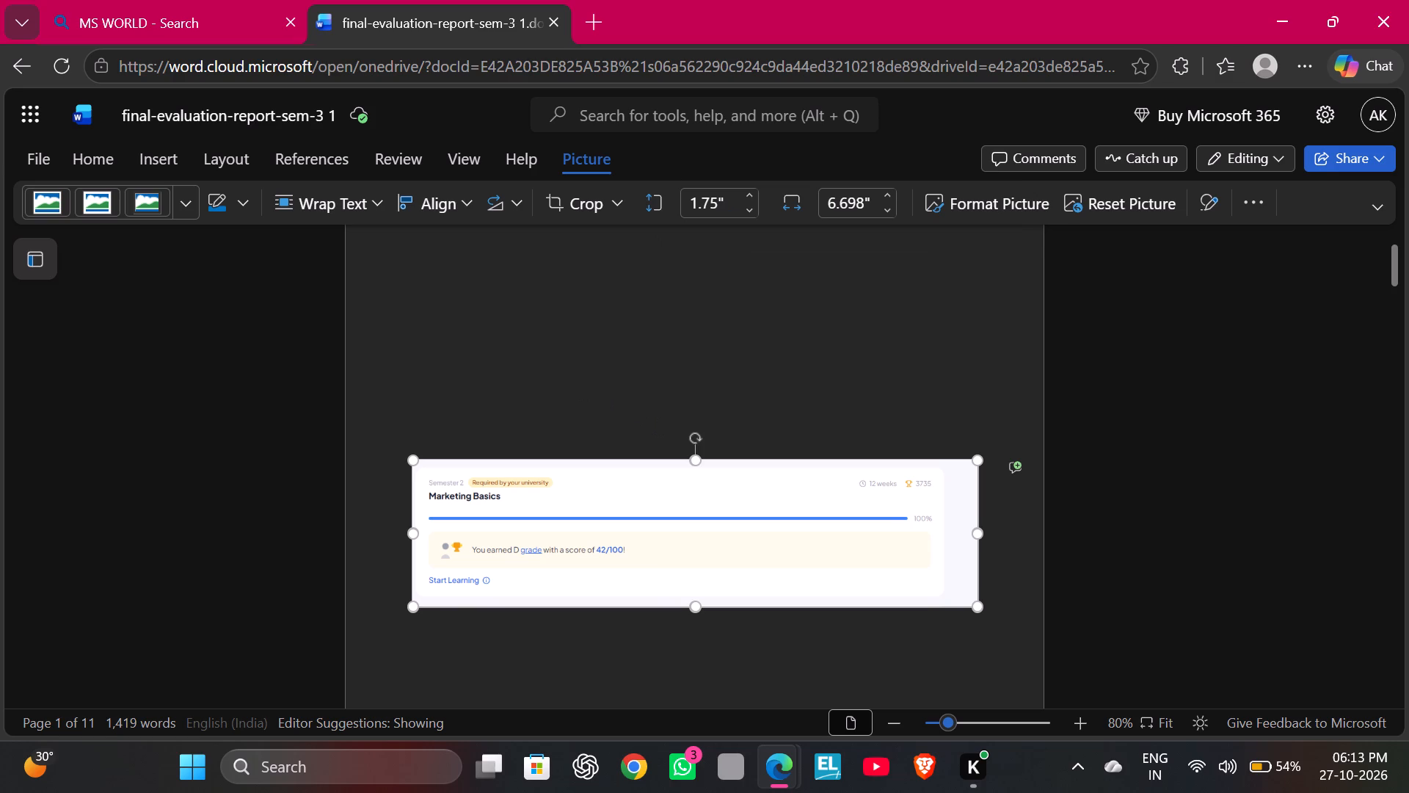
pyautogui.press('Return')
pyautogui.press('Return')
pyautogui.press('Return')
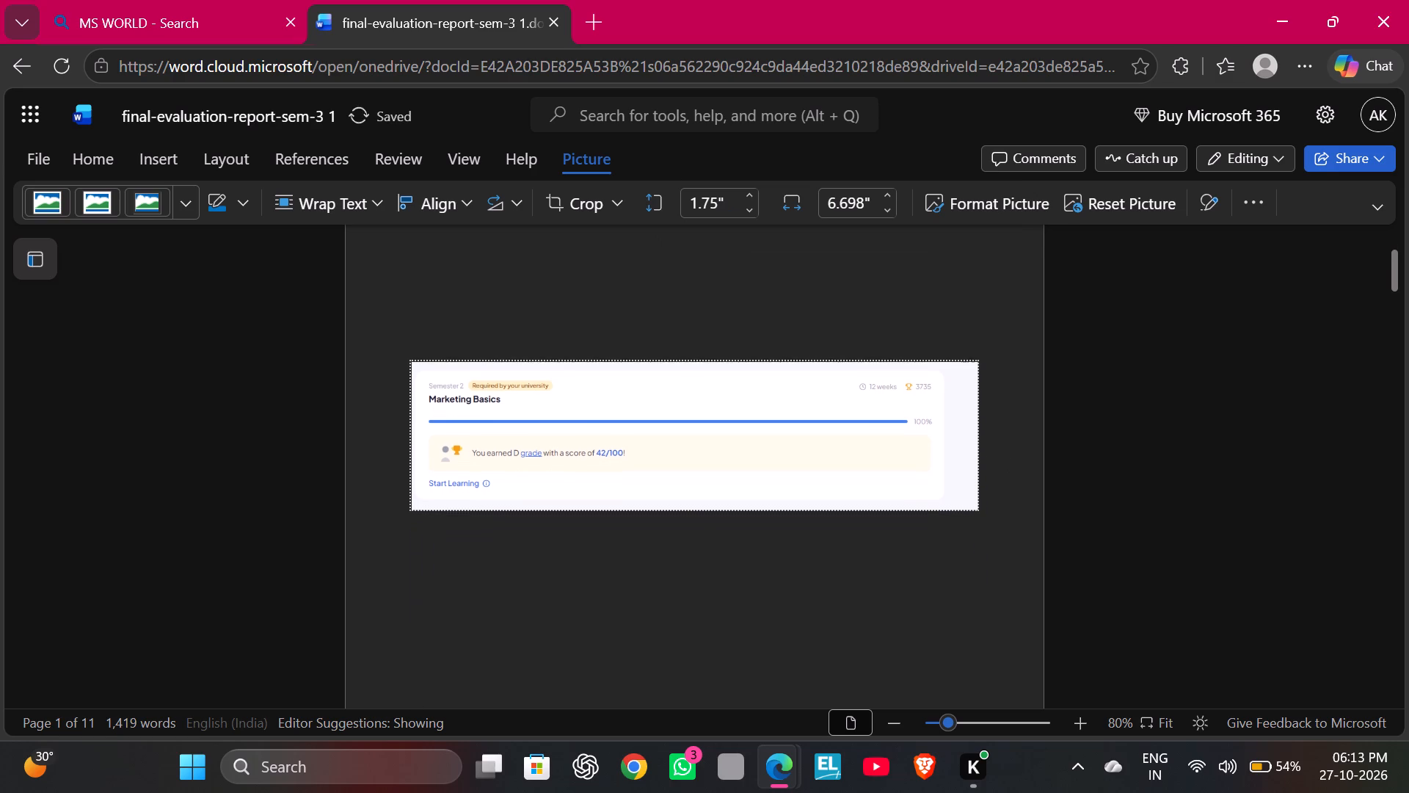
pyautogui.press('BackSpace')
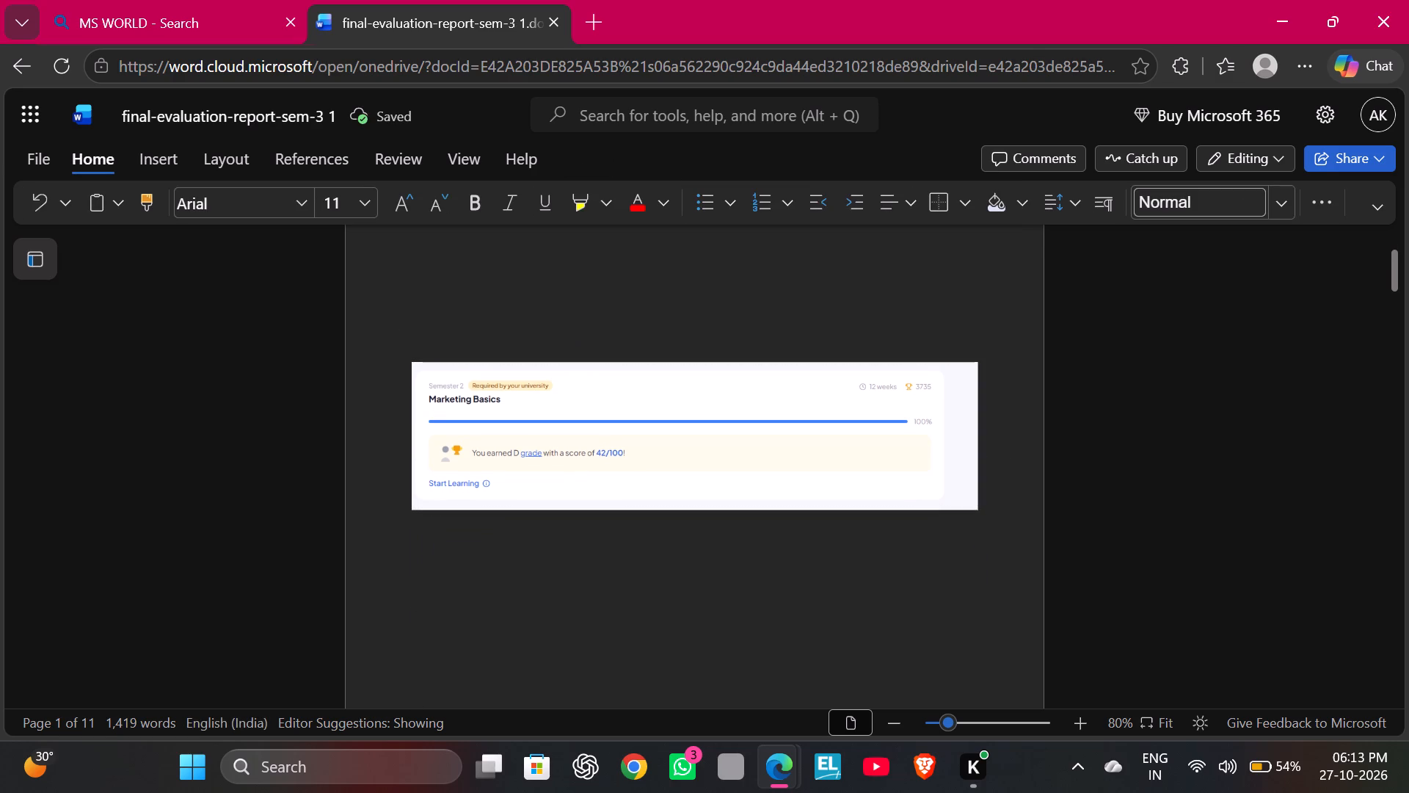
# Remove a blank line above the Marketing Basics picture and pad the empty Heading 2 line there with spaces.
pyautogui.click(579, 320)
pyautogui.press('BackSpace')
pyautogui.press('space')
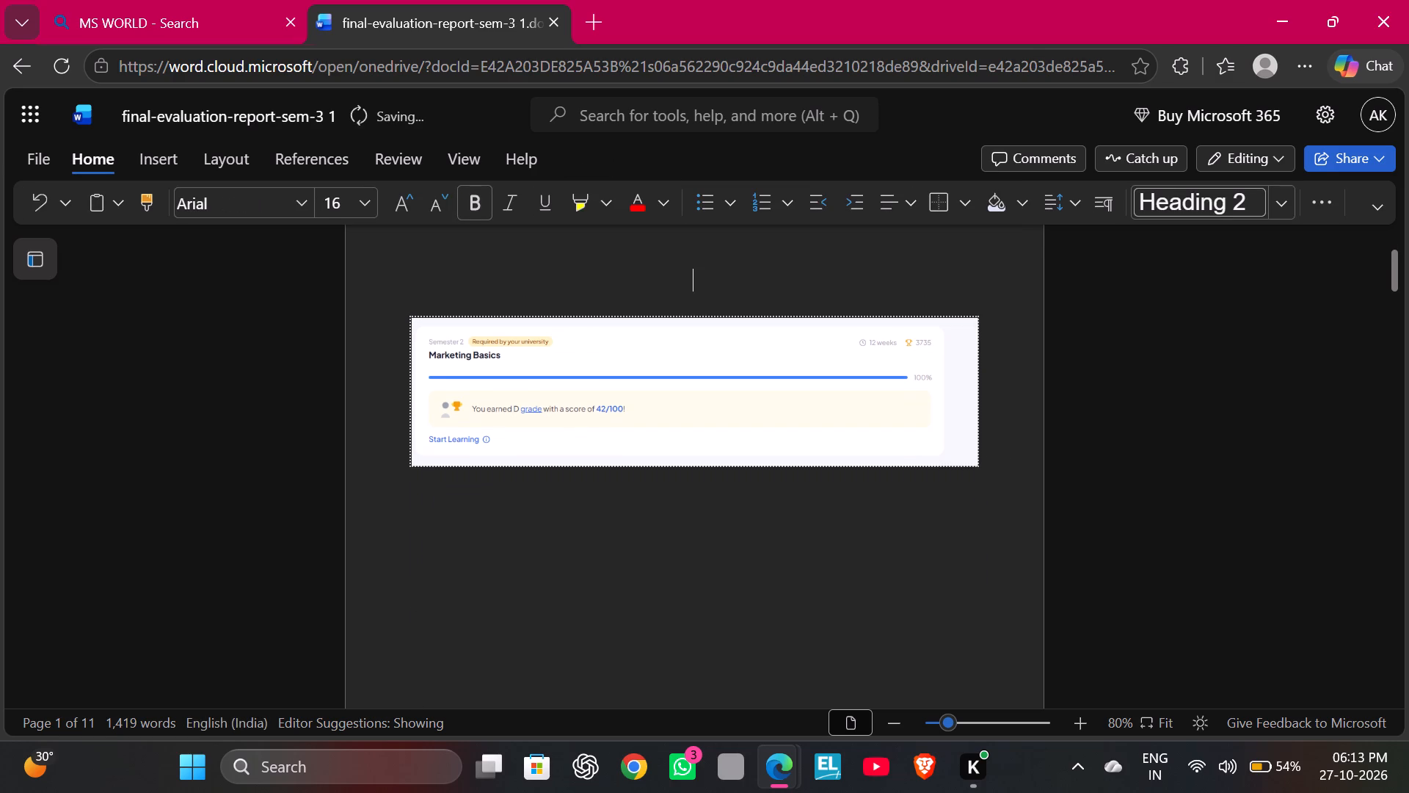
pyautogui.press('space')
pyautogui.press('space')
pyautogui.press('space')
pyautogui.press('space')
pyautogui.press('space')
pyautogui.press('space')
pyautogui.press('space')
pyautogui.press('space')
pyautogui.press('space')
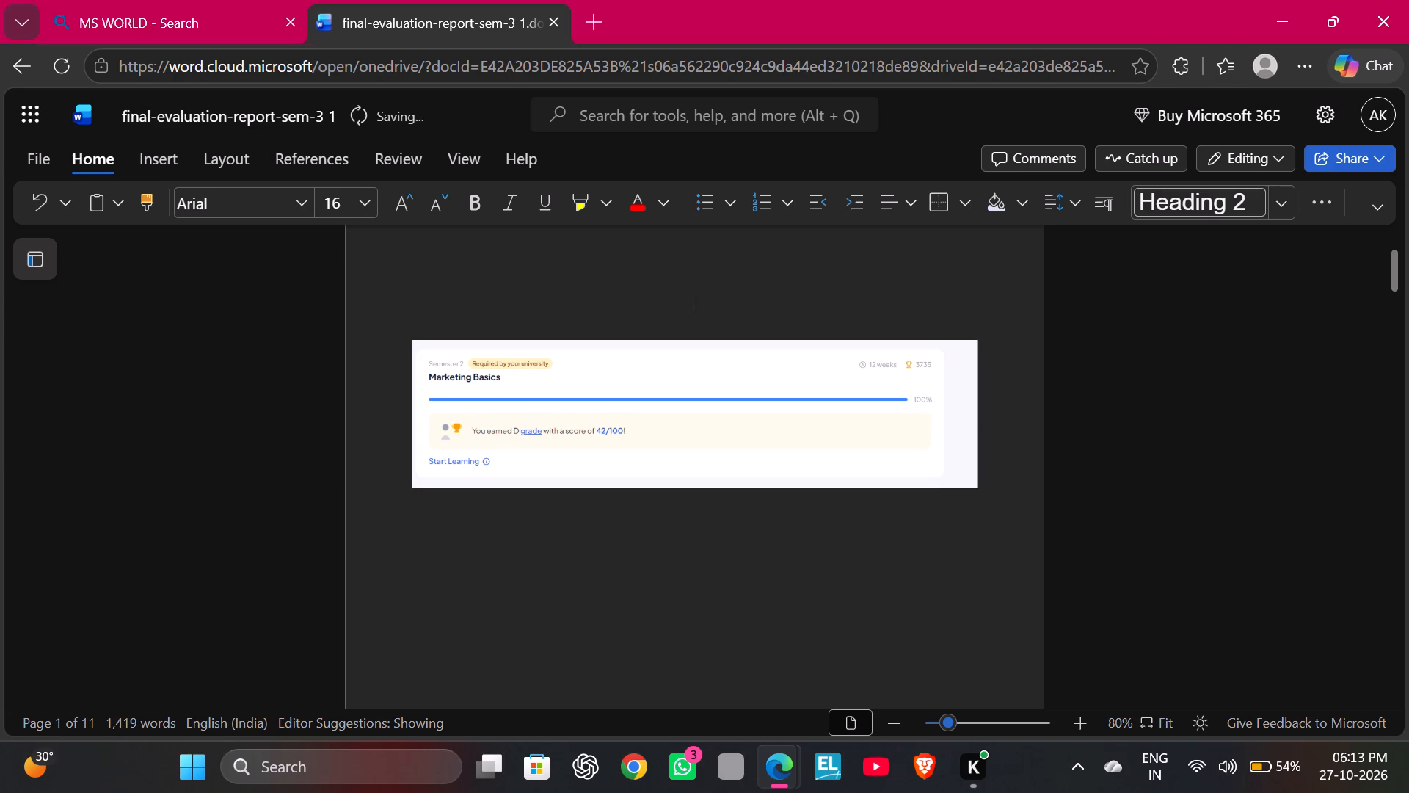
# Insert a series of blank lines above the Marketing Basics picture to push it down the document.
pyautogui.press('Return')
pyautogui.press('Return')
pyautogui.press('Return')
pyautogui.press('Return')
pyautogui.press('Return')
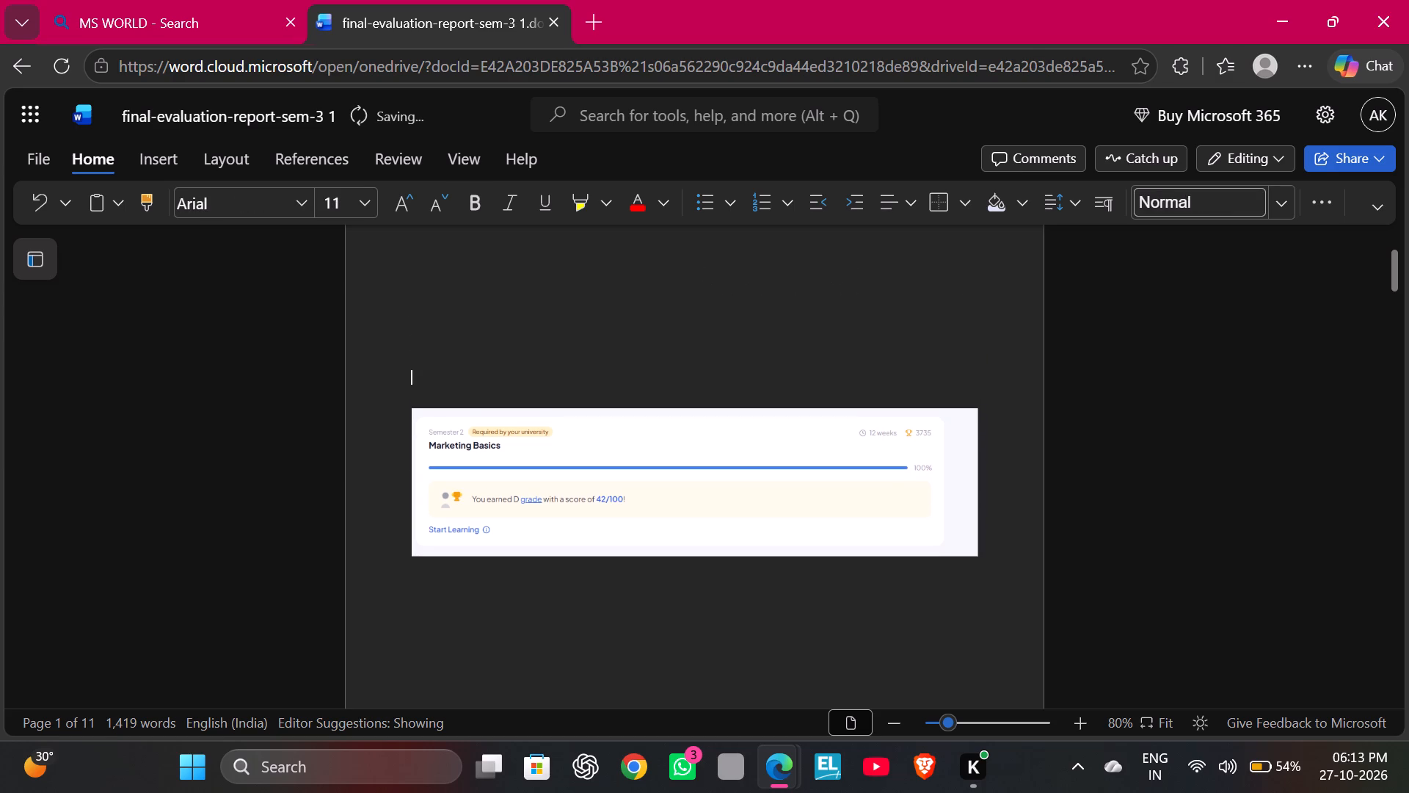
pyautogui.press('Return')
pyautogui.press('Return')
pyautogui.press('Return')
pyautogui.press('Return')
pyautogui.press('Return')
pyautogui.press('Return')
pyautogui.scroll(-1, 579, 320)
pyautogui.scroll(1, 579, 320)
pyautogui.scroll(-1, 579, 320)
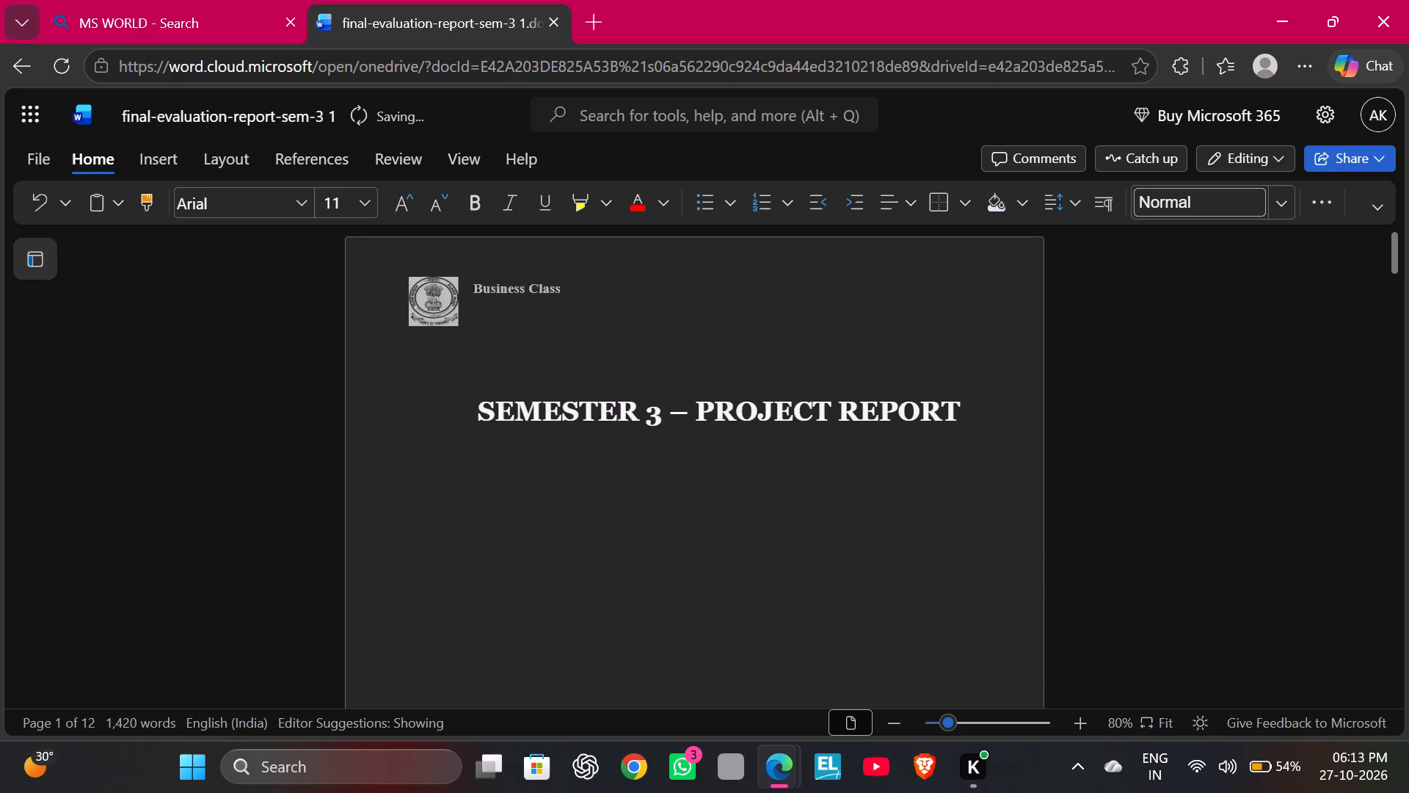
# Paste the cut grade screenshot onto the empty Heading 2 line below the "SEMESTER 3 – PROJECT REPORT" title.
pyautogui.scroll(-1, 579, 320)
pyautogui.click(688, 538)
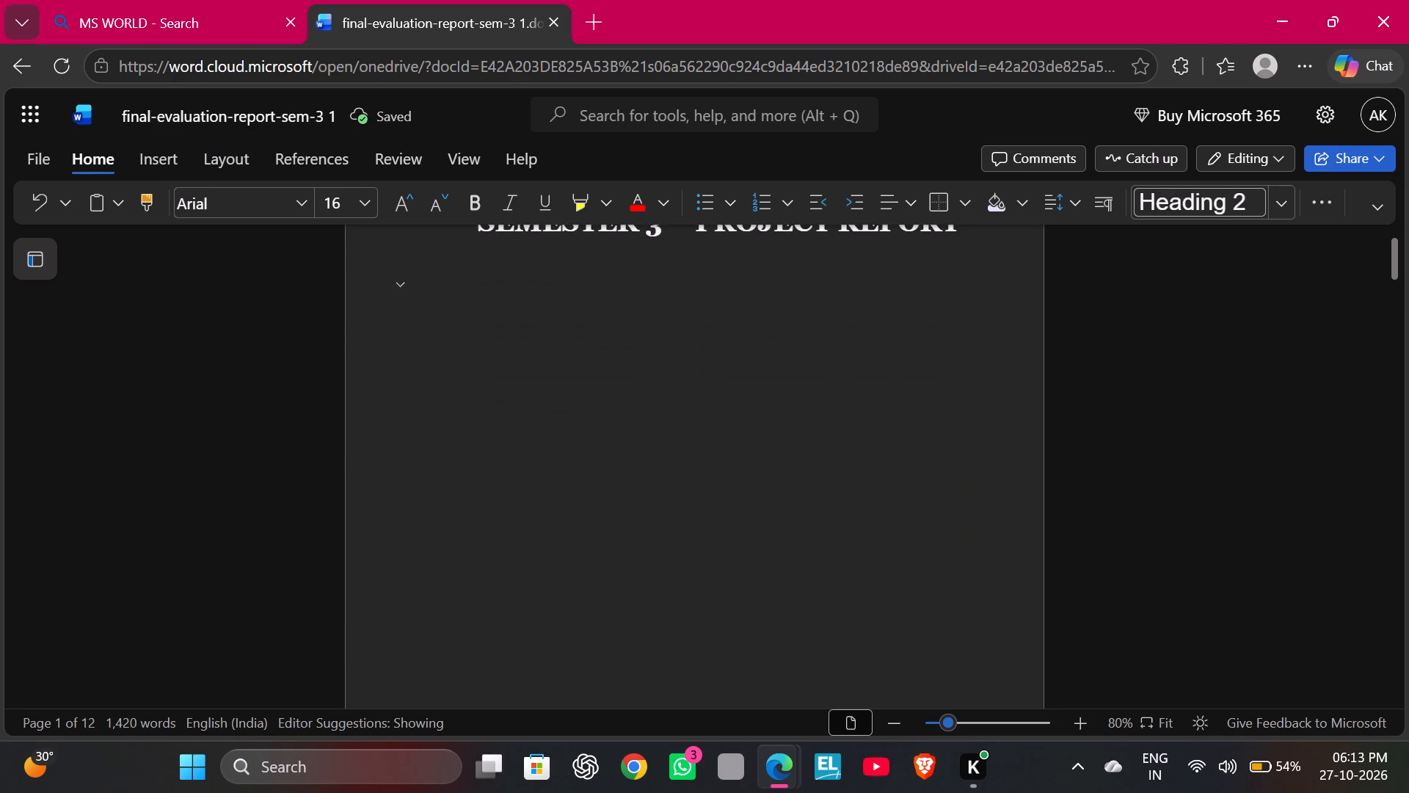
pyautogui.hotkey('ctrl', 'v')
pyautogui.scroll(2, 840, 425)
pyautogui.hscroll(1, 840, 425)
pyautogui.click(817, 415)
pyautogui.scroll(-1, 744, 477)
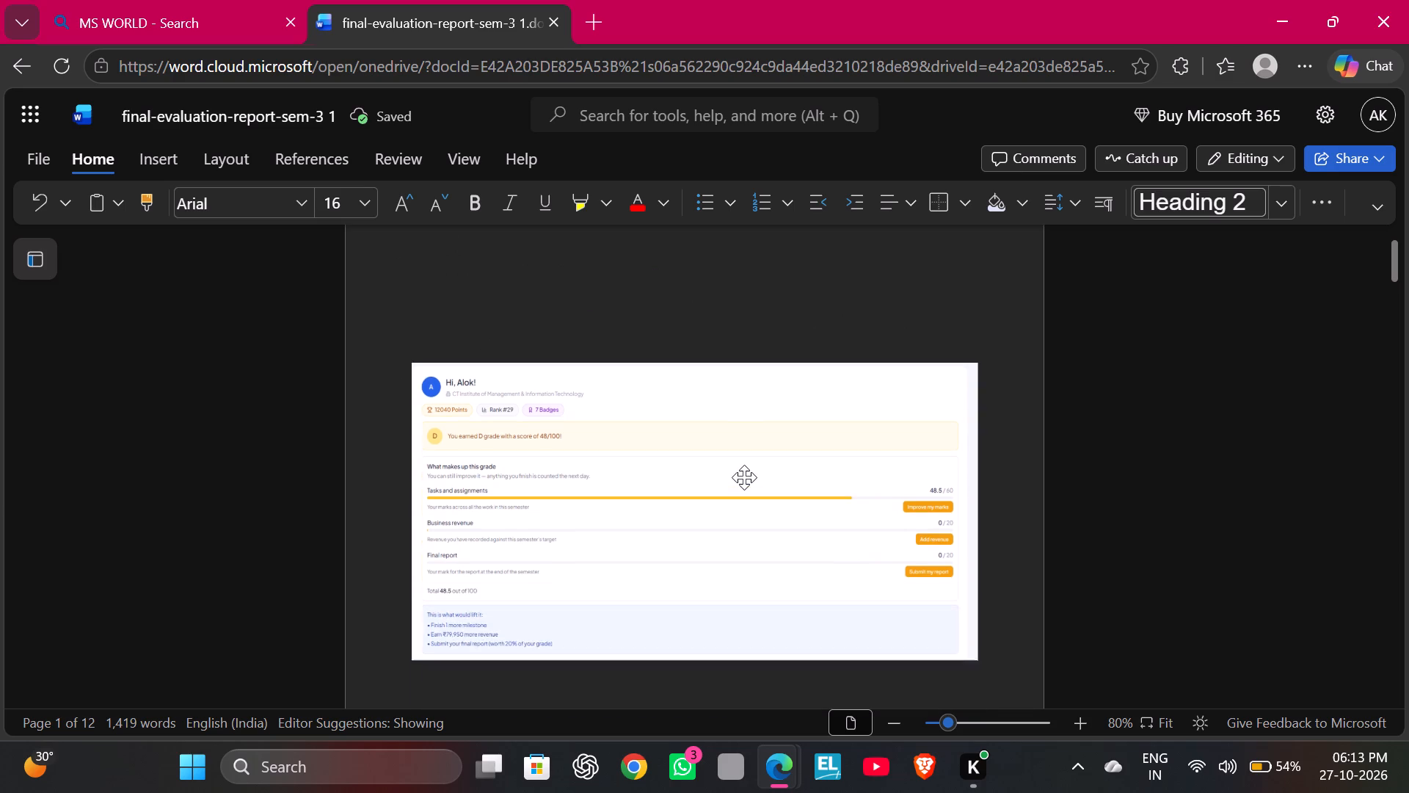
pyautogui.scroll(-2, 744, 477)
pyautogui.scroll(2, 744, 477)
pyautogui.moveTo(744, 477); pyautogui.dragTo(746, 446, button='right')
pyautogui.click(1147, 399)
pyautogui.scroll(-1, 1147, 399)
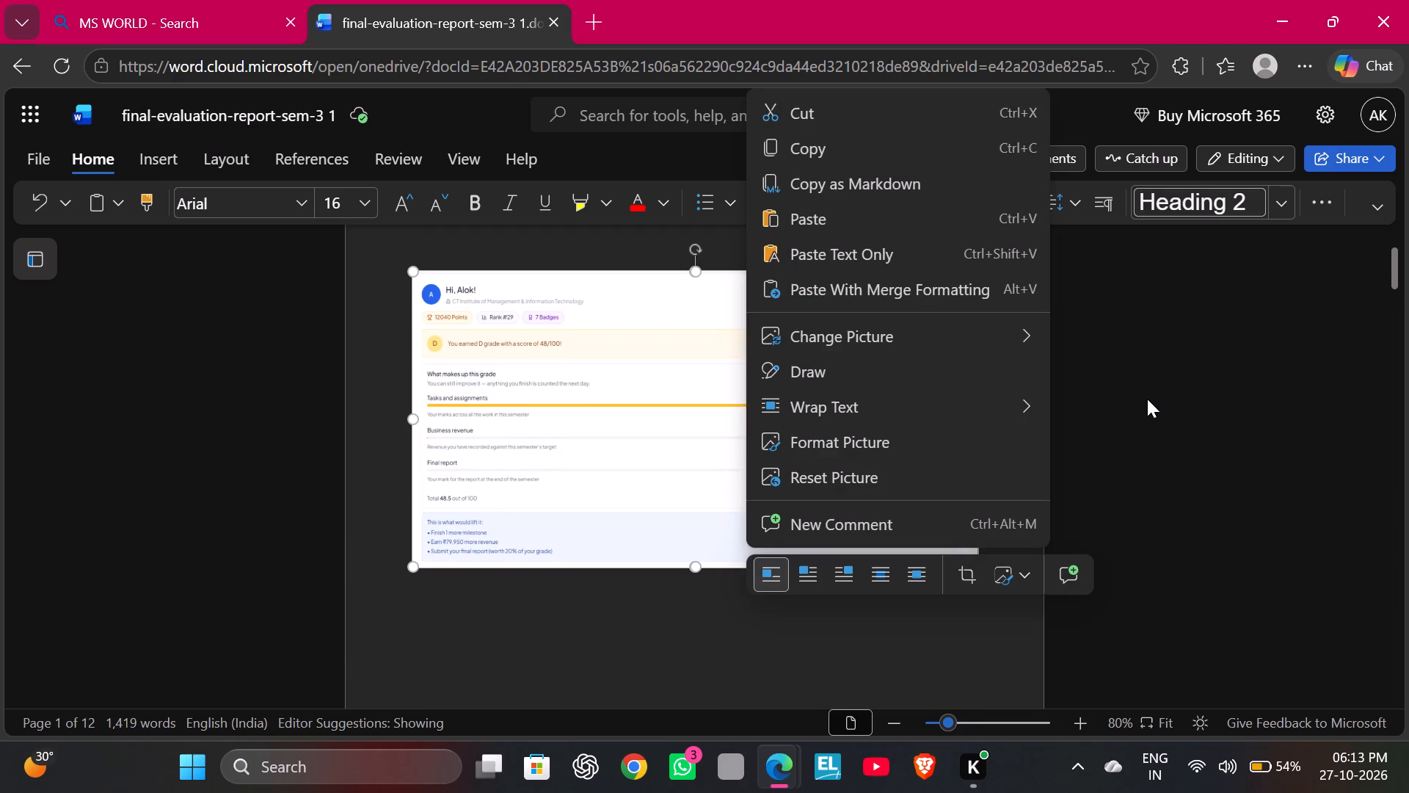
pyautogui.click(1111, 400)
# Look through pages 1 to 3 to check the page layout and where the Marketing Basics picture sits.
pyautogui.scroll(-3, 940, 472)
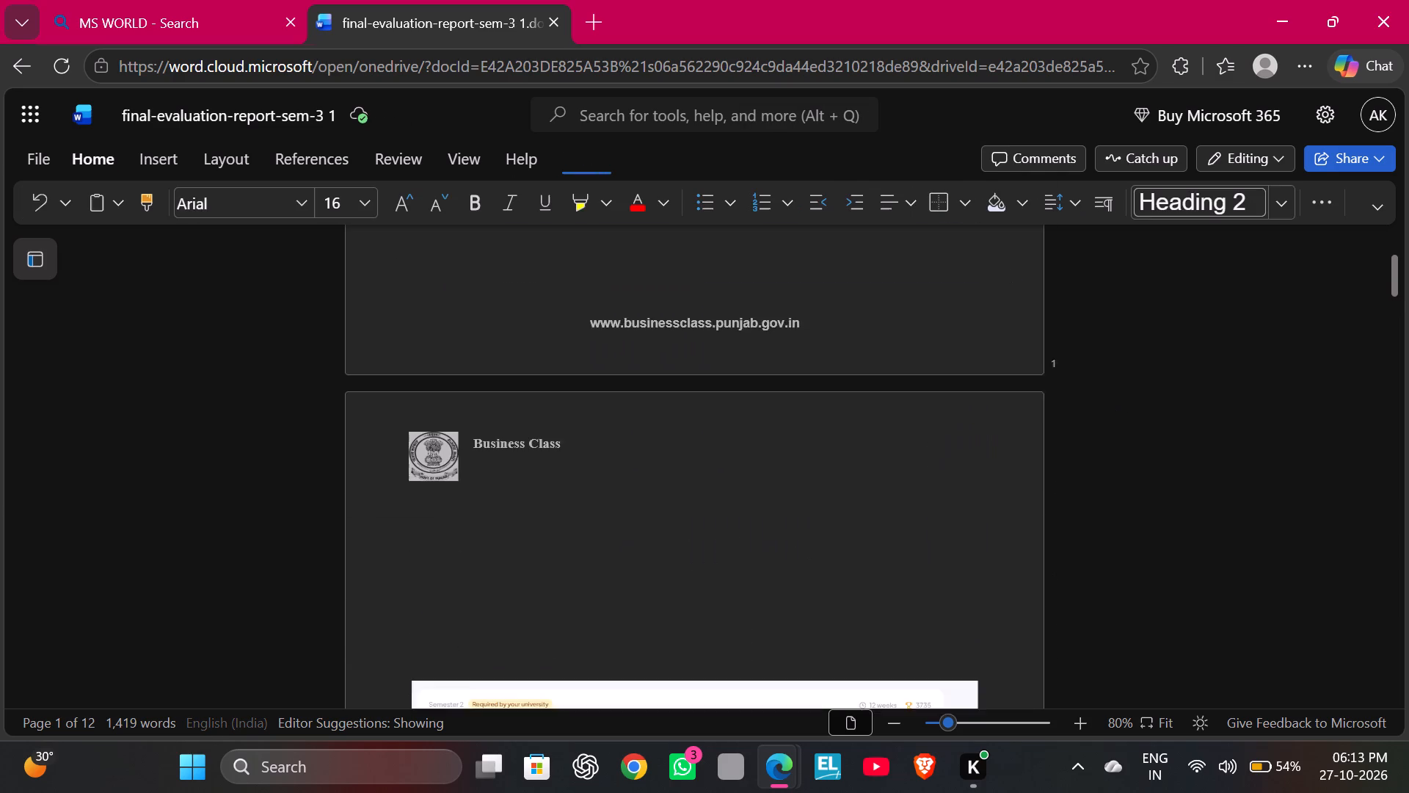
pyautogui.scroll(-6, 940, 472)
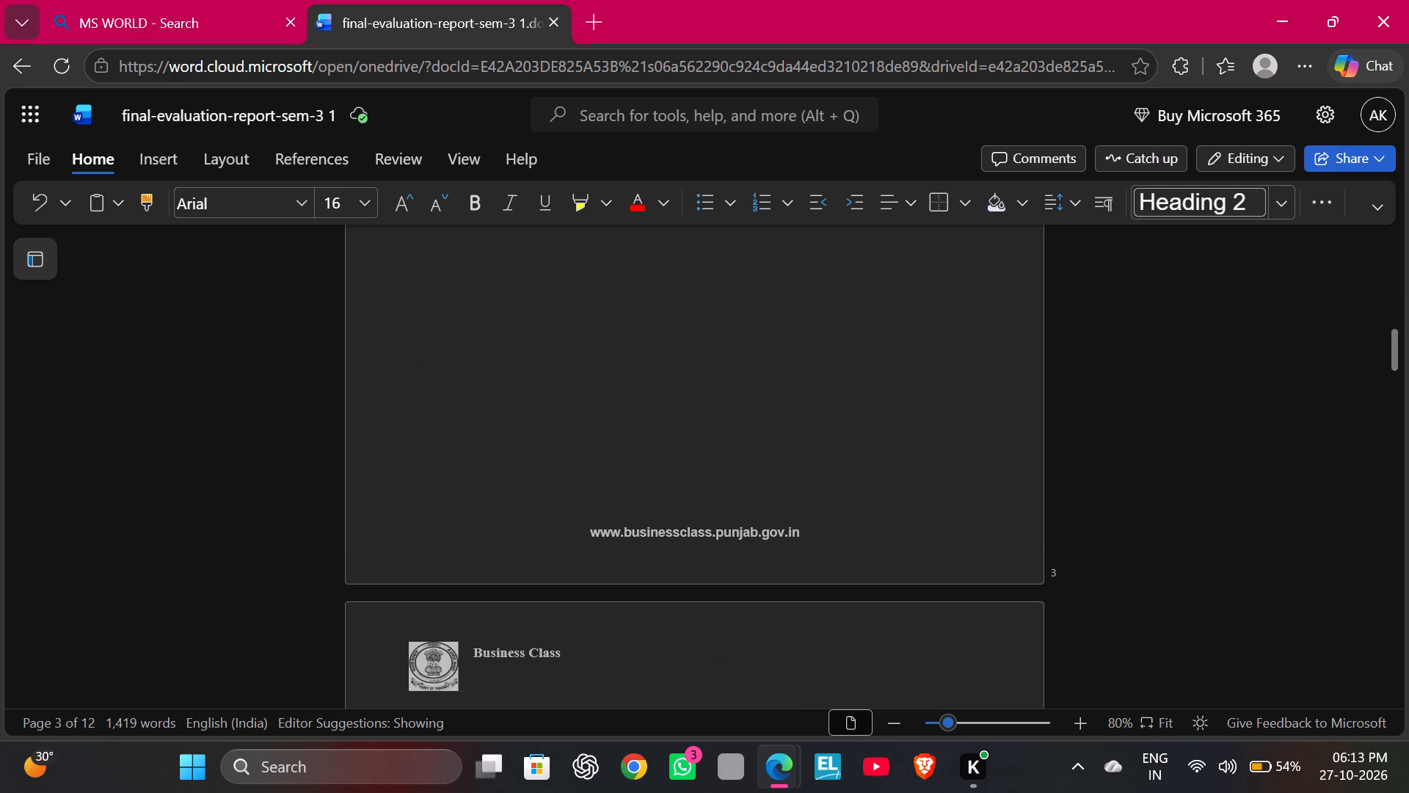
pyautogui.scroll(4, 940, 472)
pyautogui.scroll(-1, 940, 472)
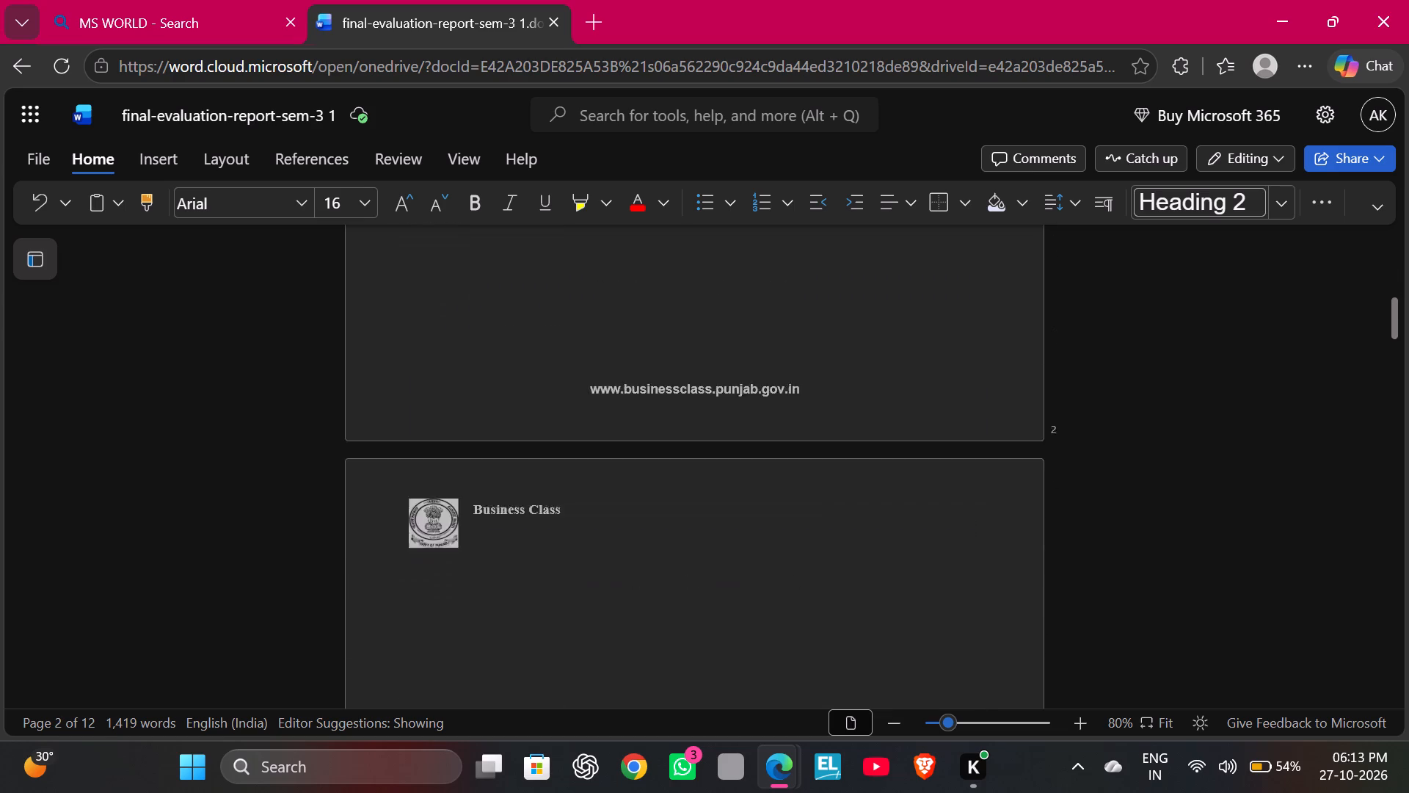
pyautogui.scroll(-1, 940, 472)
pyautogui.scroll(2, 940, 472)
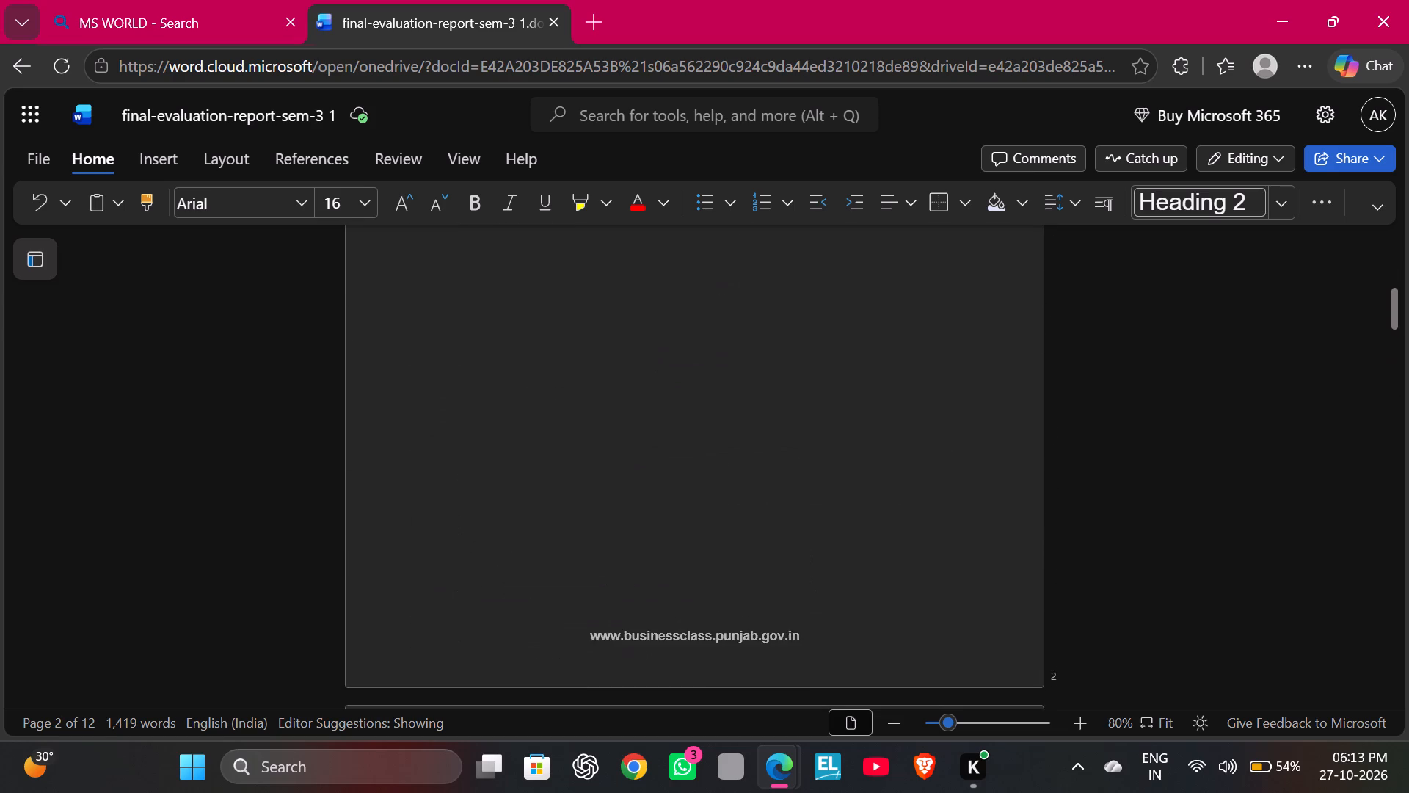
pyautogui.scroll(2, 940, 472)
pyautogui.scroll(-1, 742, 583)
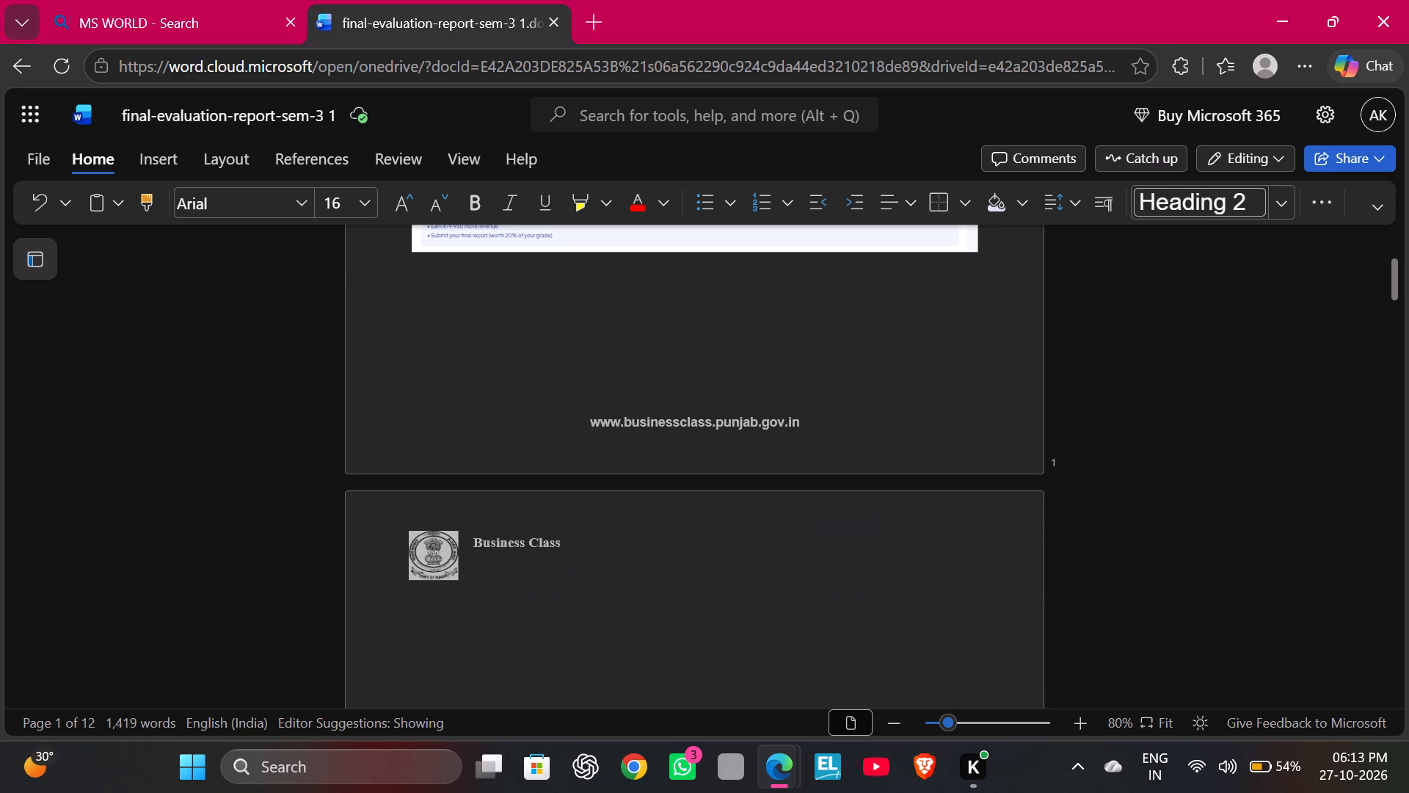
pyautogui.scroll(-1, 752, 513)
# Delete the extra blank lines above the Marketing Basics picture on page 2 to move it up the page.
pyautogui.click(685, 567)
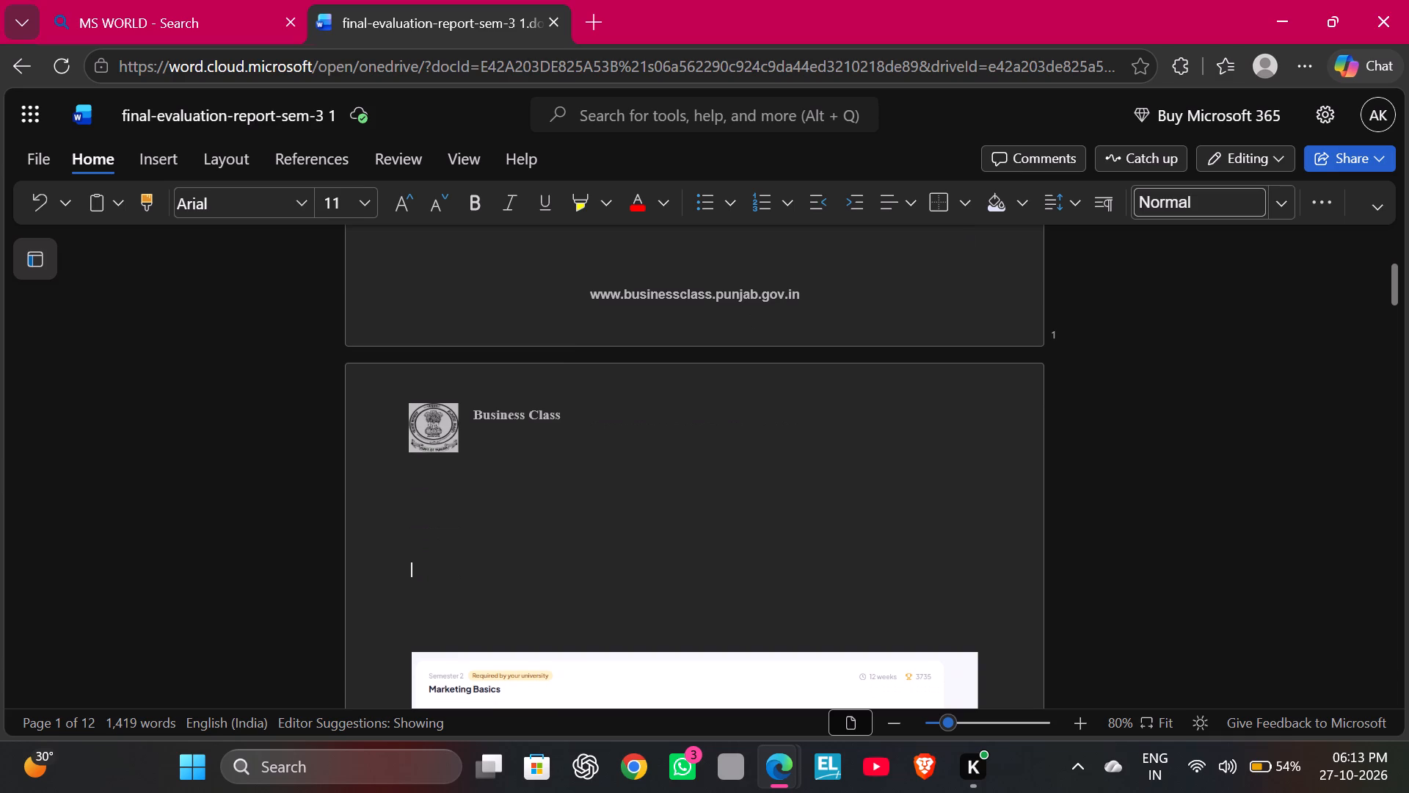
pyautogui.click(638, 659)
pyautogui.click(594, 429)
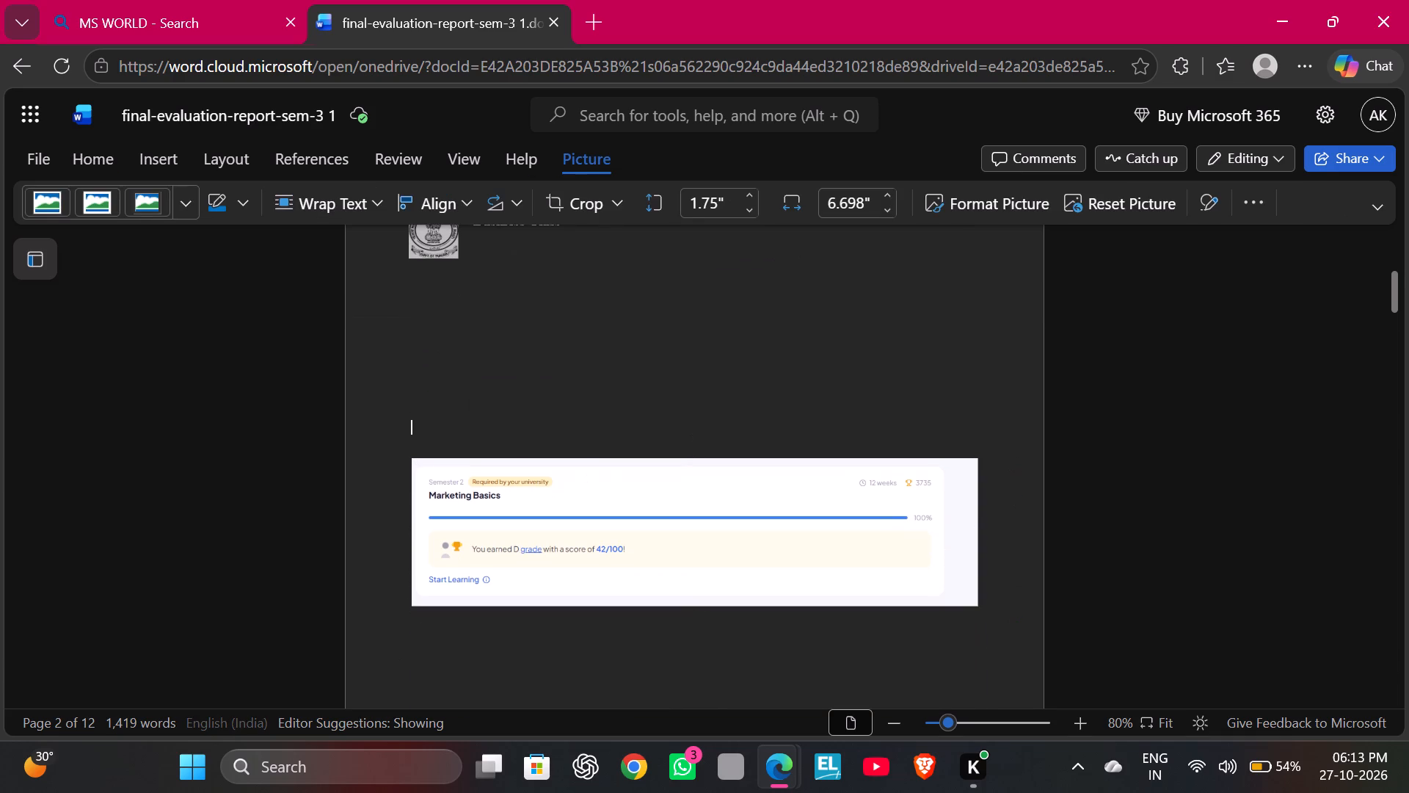
pyautogui.press('BackSpace')
pyautogui.press('BackSpace')
pyautogui.press('BackSpace')
pyautogui.press('BackSpace')
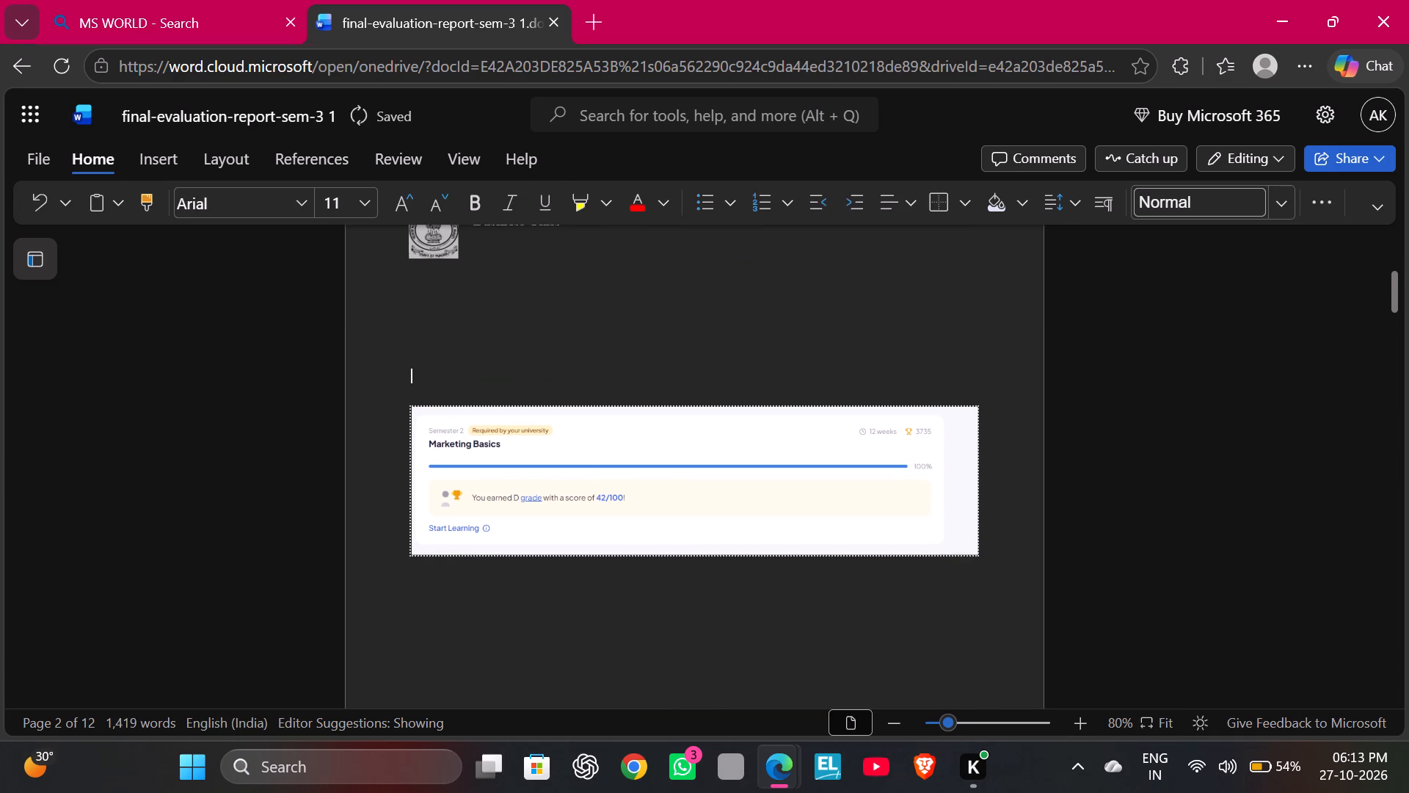
pyautogui.press('BackSpace')
pyautogui.press('BackSpace')
pyautogui.press('BackSpace')
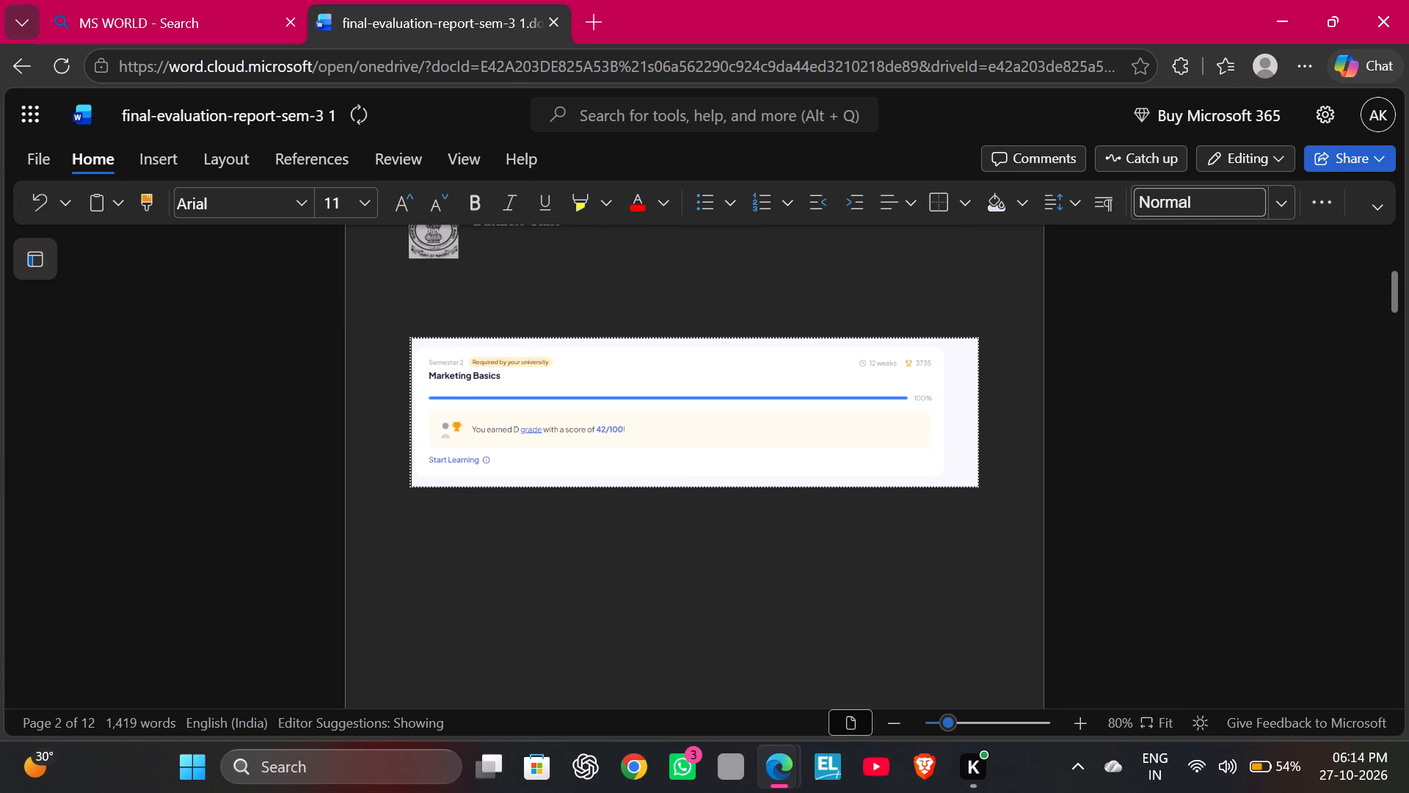
pyautogui.press('BackSpace')
# Review the first four pages, from the grade screenshot through the Student Details page, to check the layout.
pyautogui.scroll(2, 743, 507)
pyautogui.scroll(-1, 743, 507)
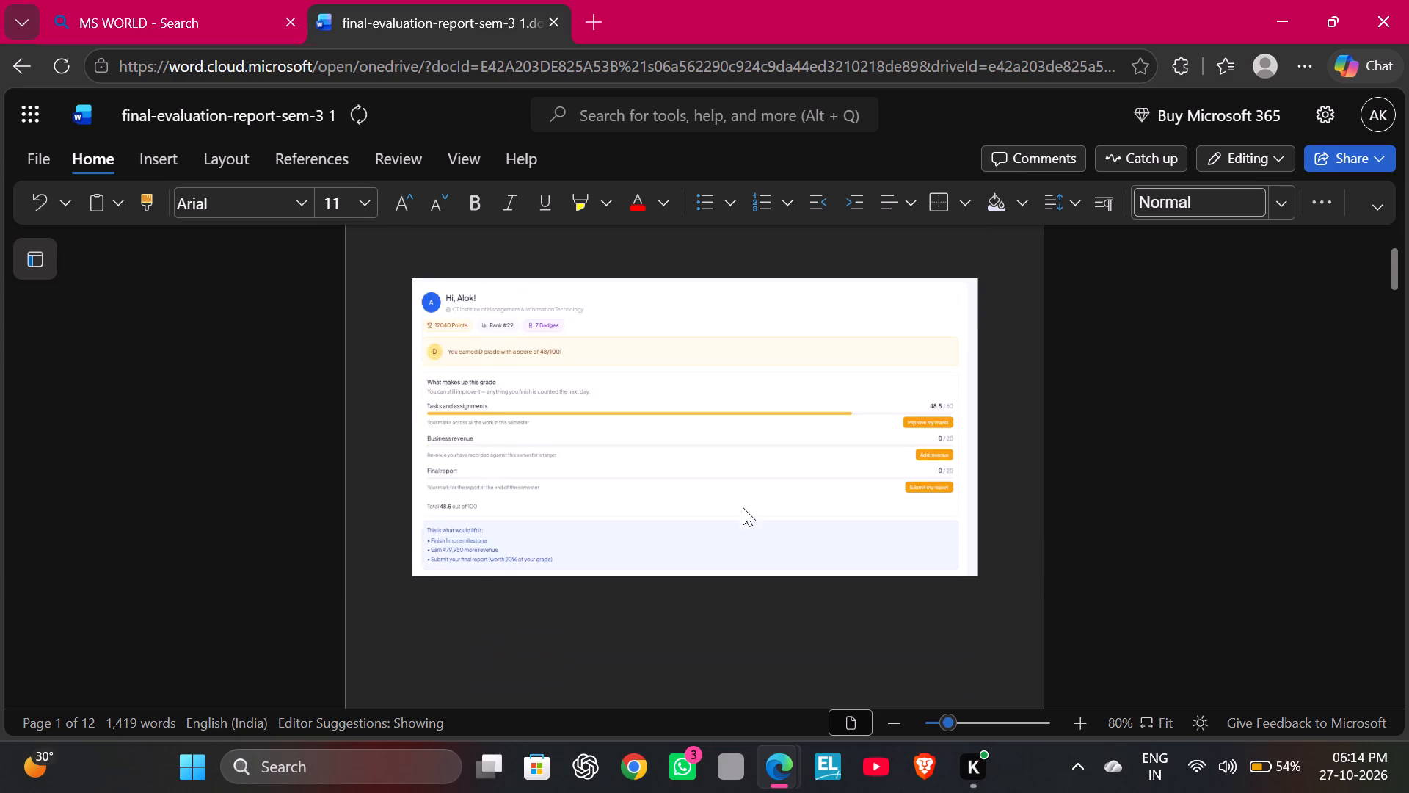
pyautogui.scroll(-1, 743, 507)
pyautogui.click(694, 427)
pyautogui.scroll(-2, 694, 427)
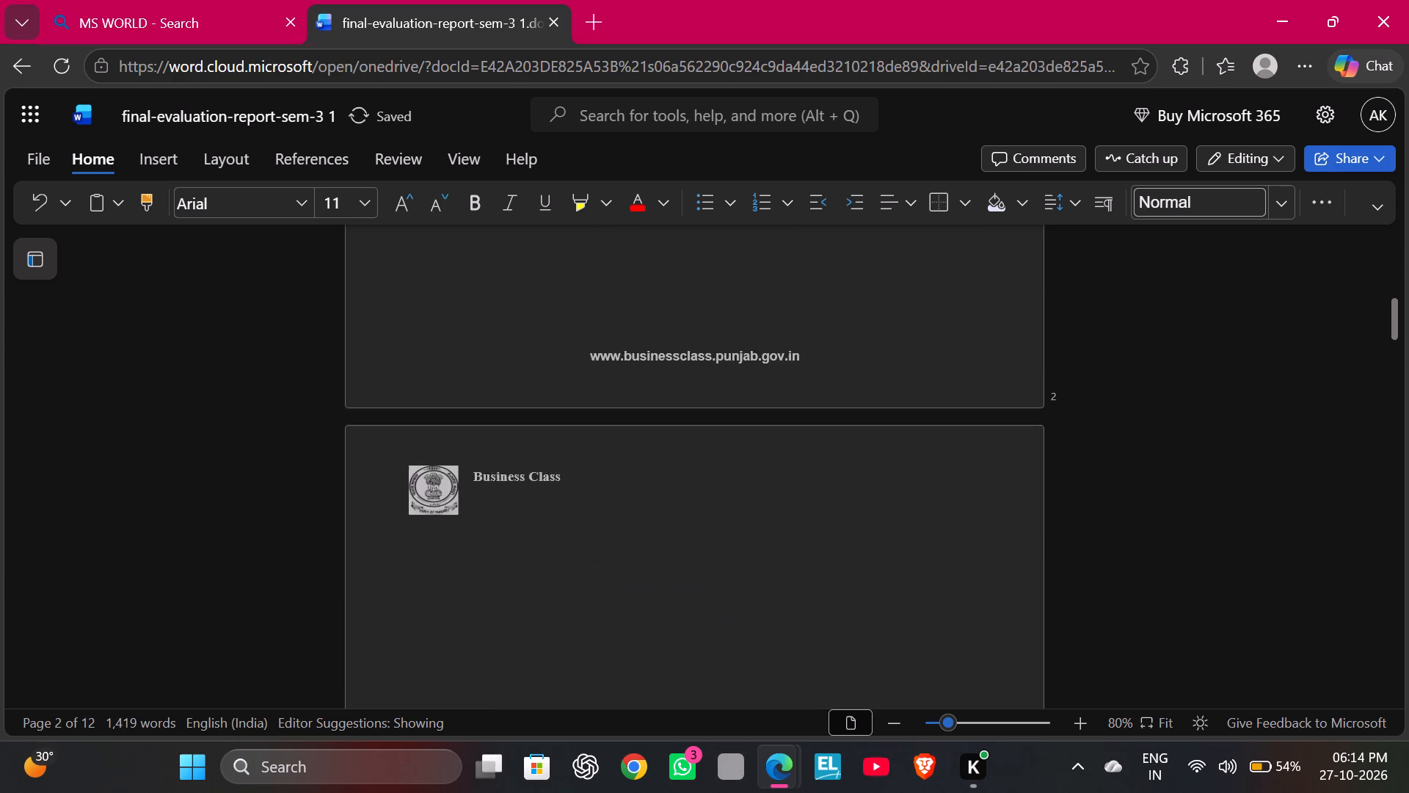
pyautogui.scroll(-5, 694, 427)
pyautogui.scroll(1, 694, 427)
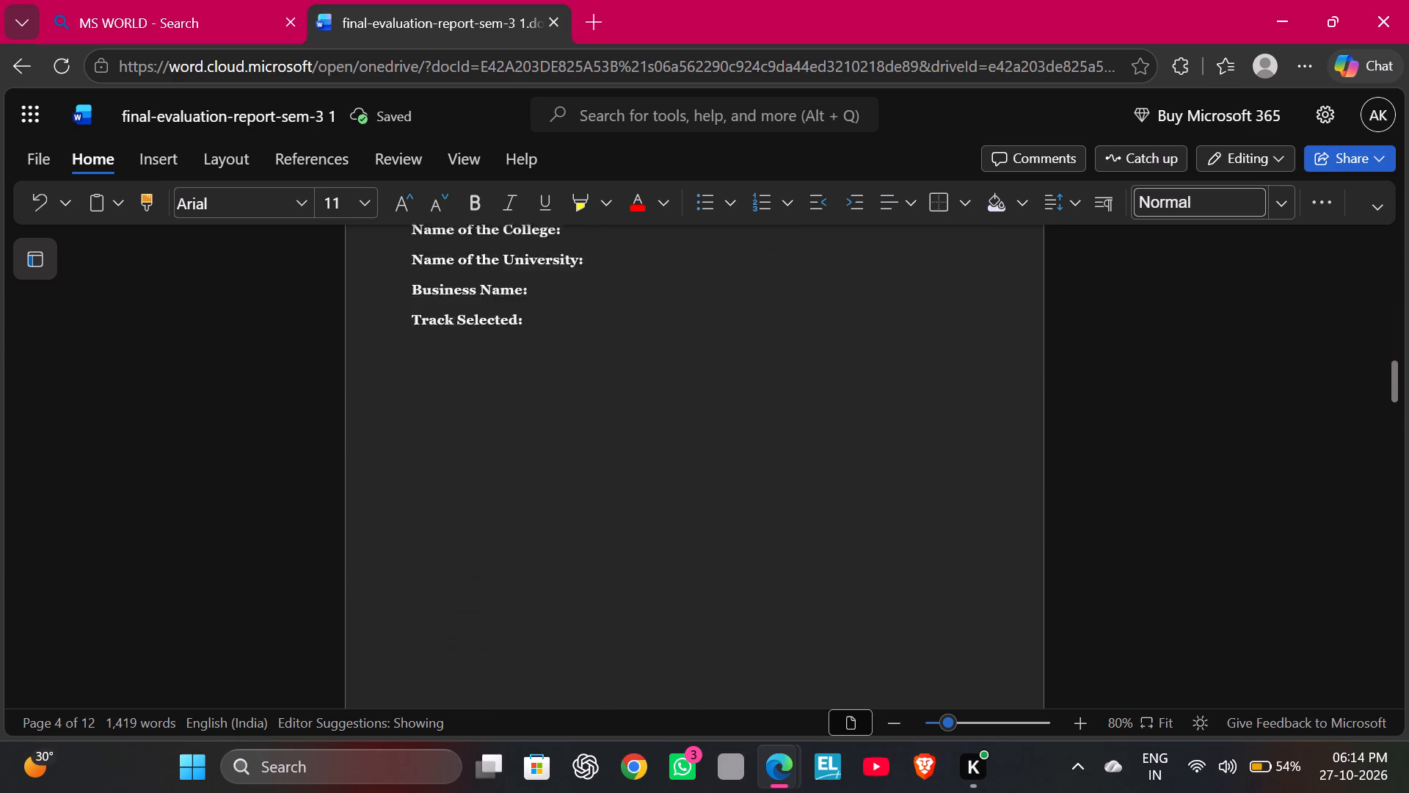
pyautogui.scroll(2, 694, 427)
pyautogui.scroll(-1, 694, 427)
pyautogui.scroll(1, 694, 427)
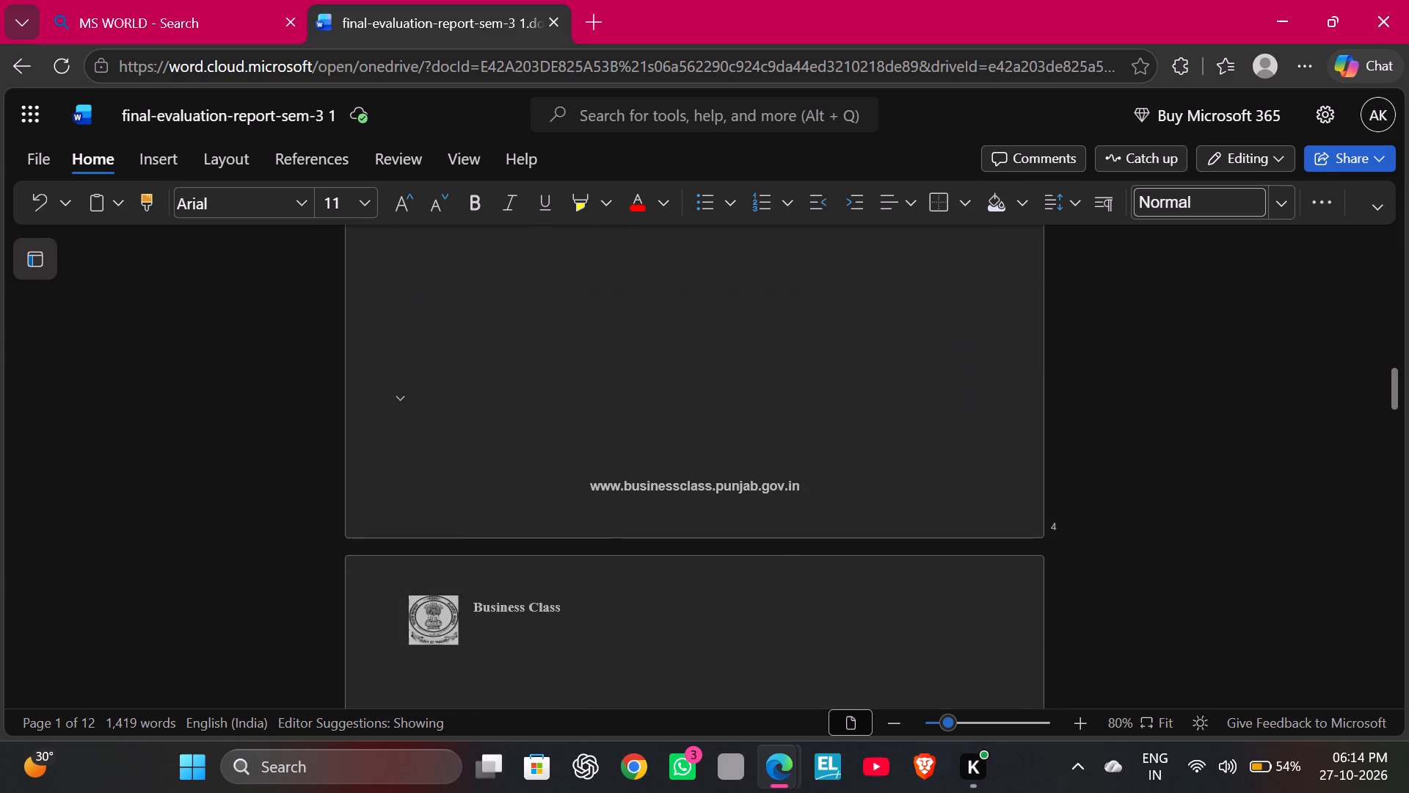
pyautogui.scroll(3, 694, 427)
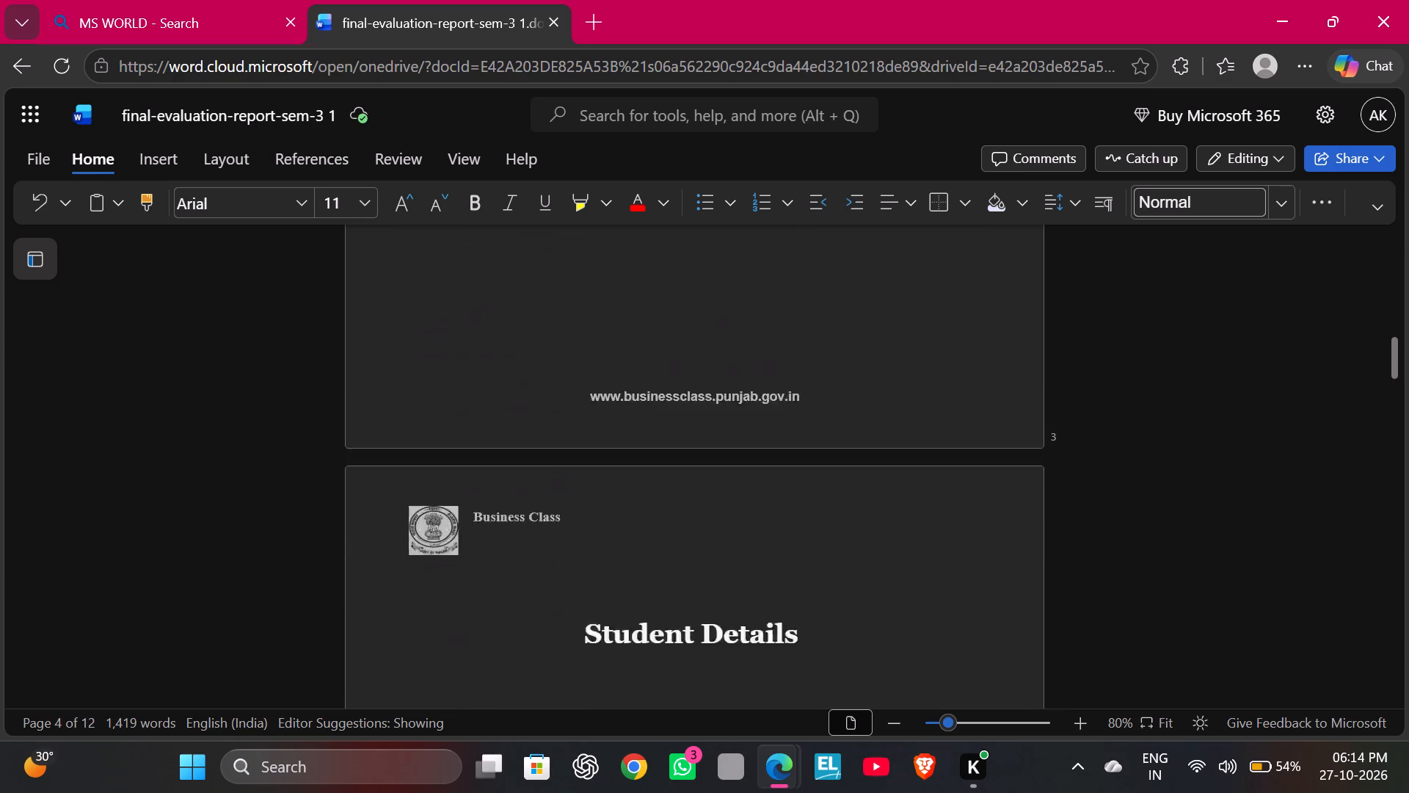
pyautogui.scroll(2, 694, 427)
pyautogui.scroll(-1, 694, 427)
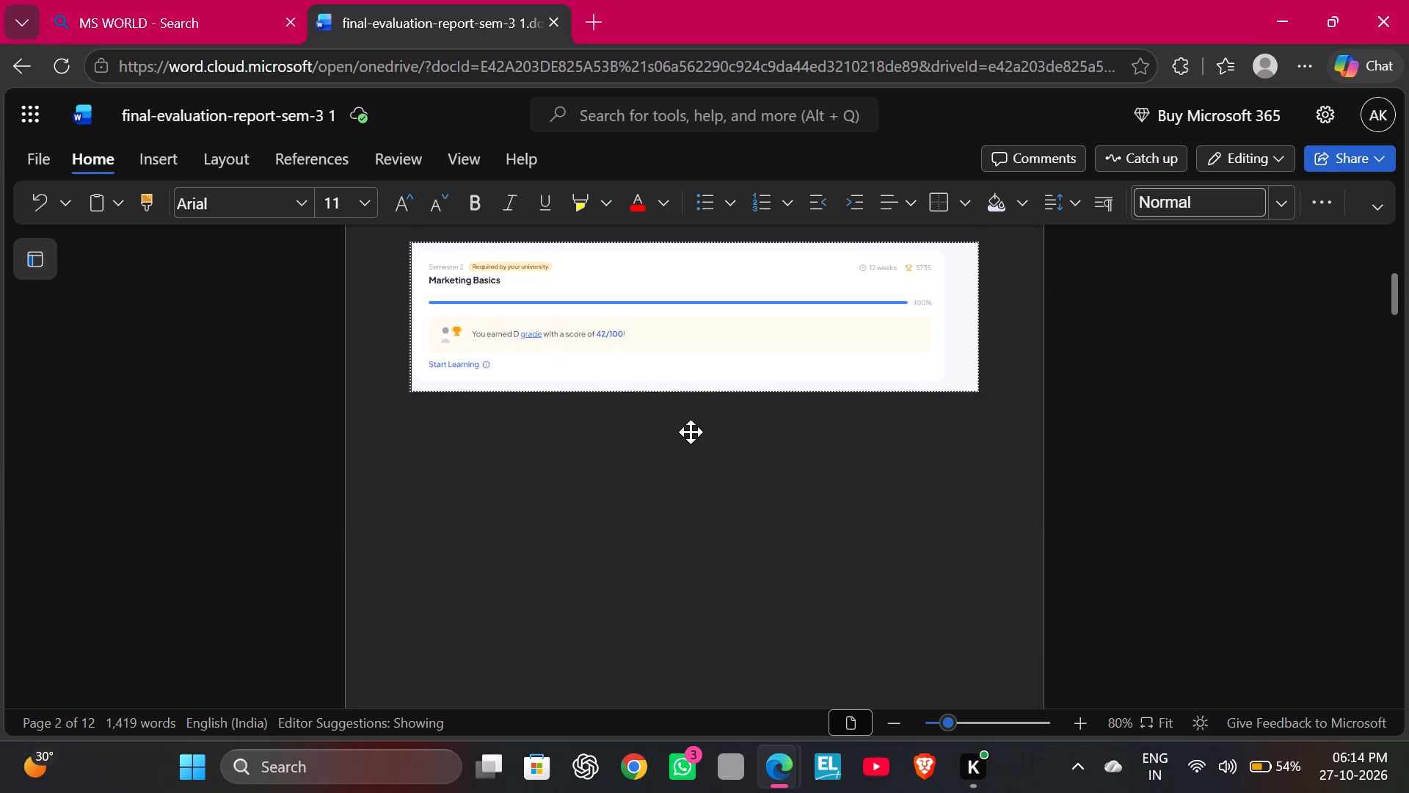
pyautogui.click(668, 468)
pyautogui.click(172, 157)
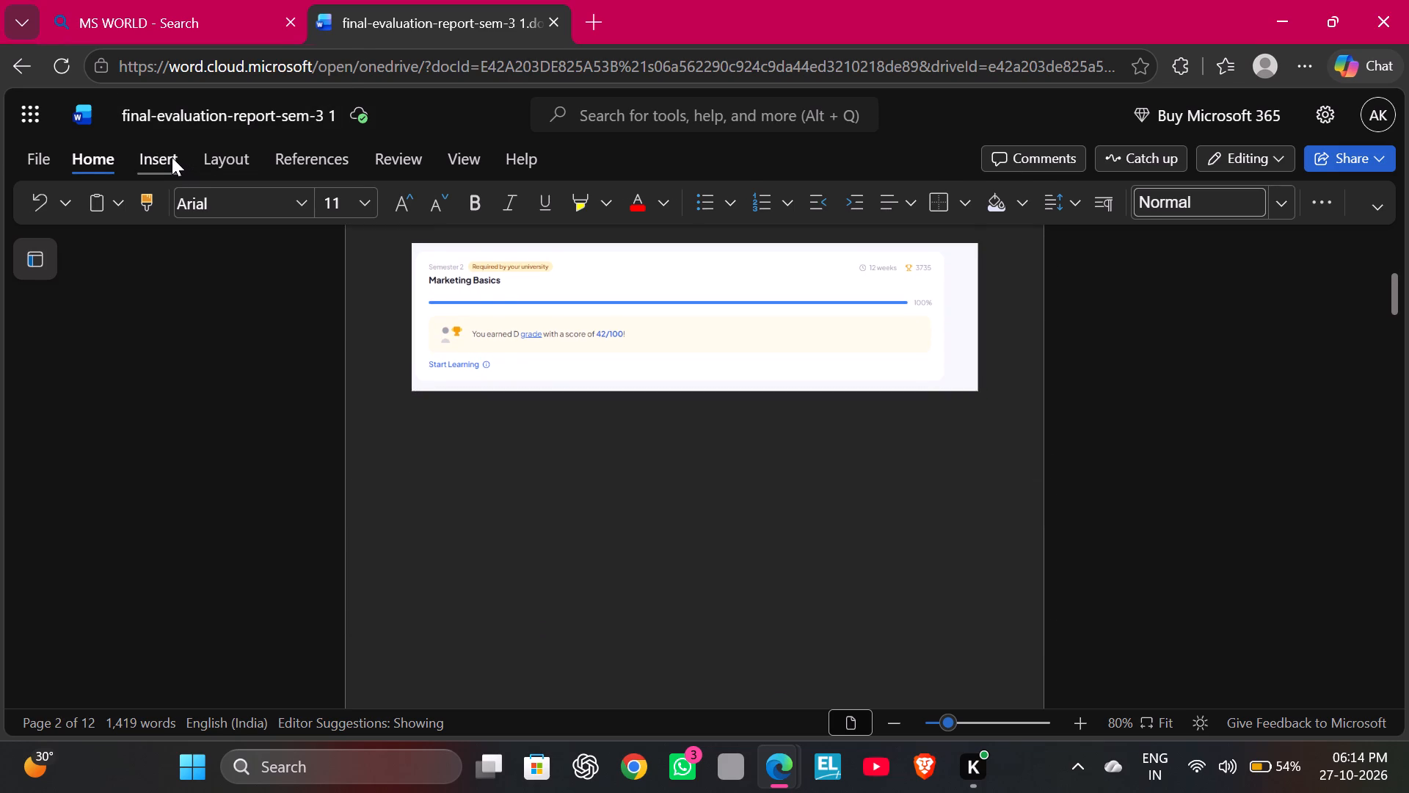
pyautogui.click(259, 209)
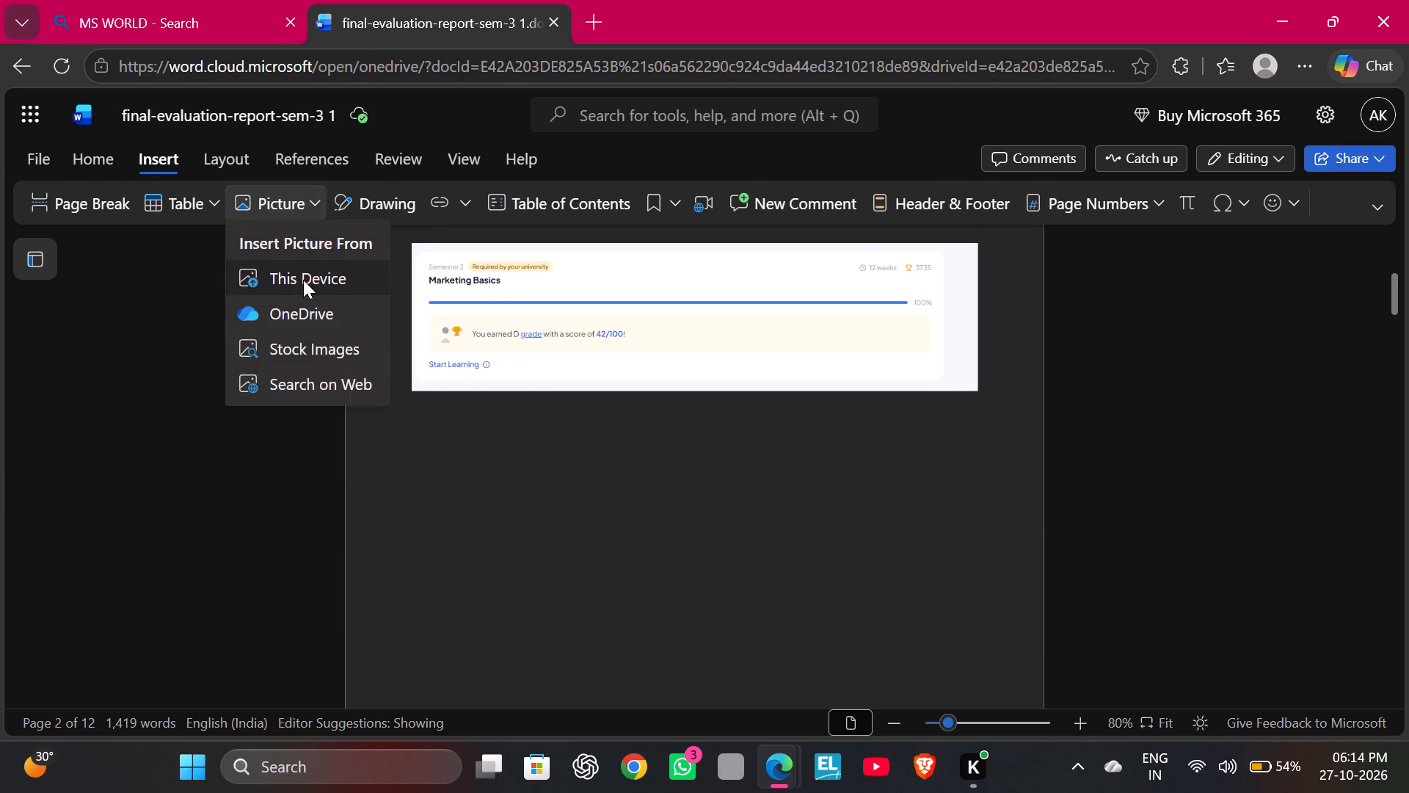
pyautogui.click(302, 280)
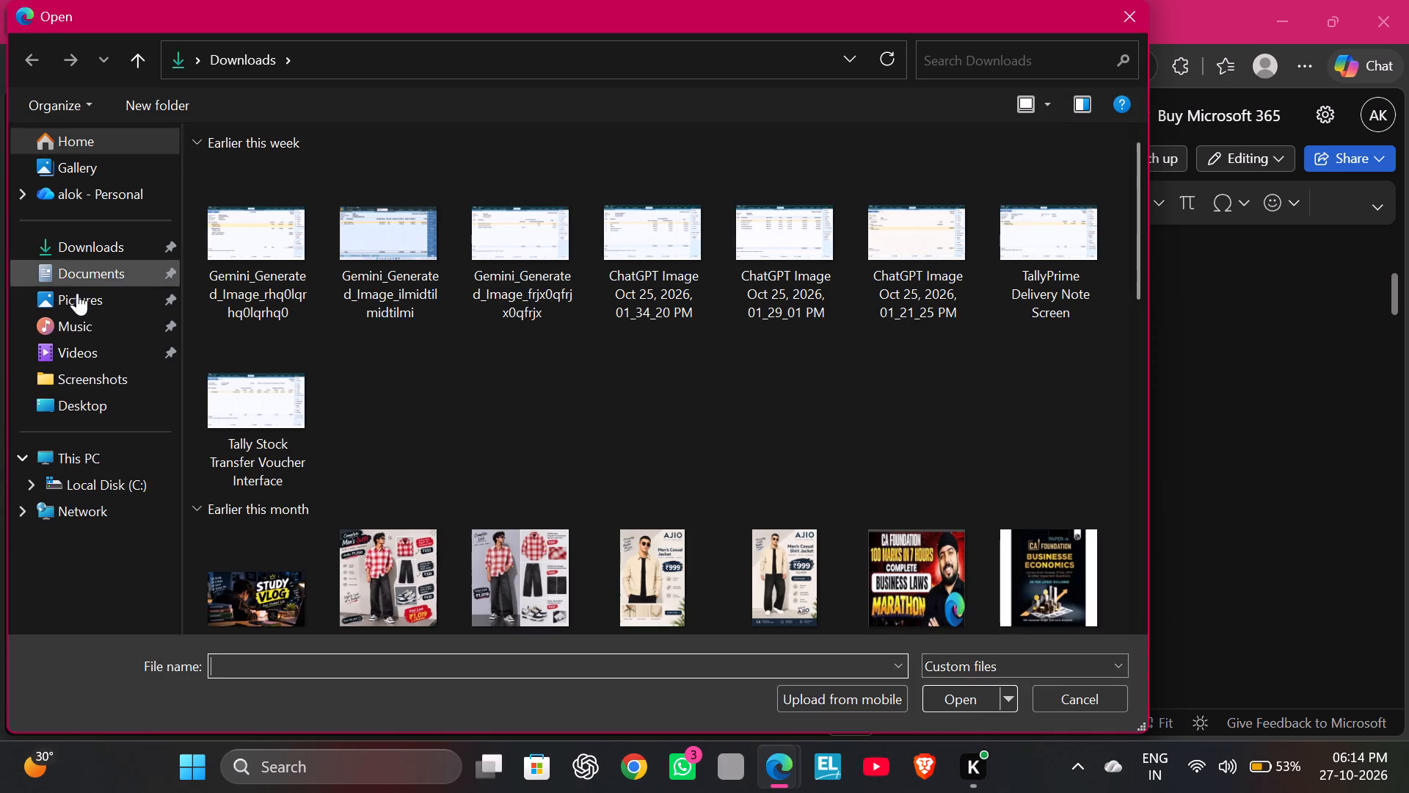
pyautogui.click(77, 294)
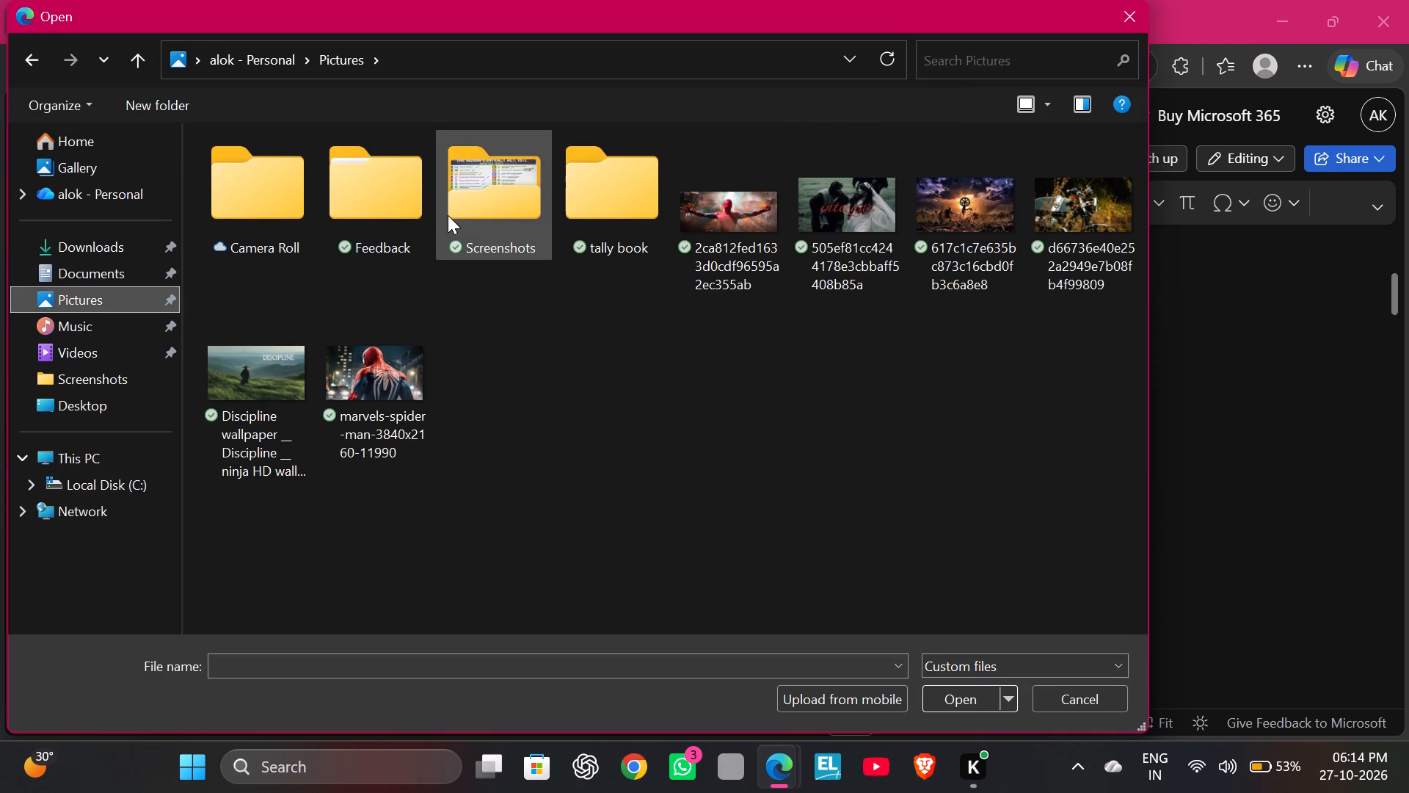
pyautogui.doubleClick(448, 215)
pyautogui.scroll(-16, 614, 355)
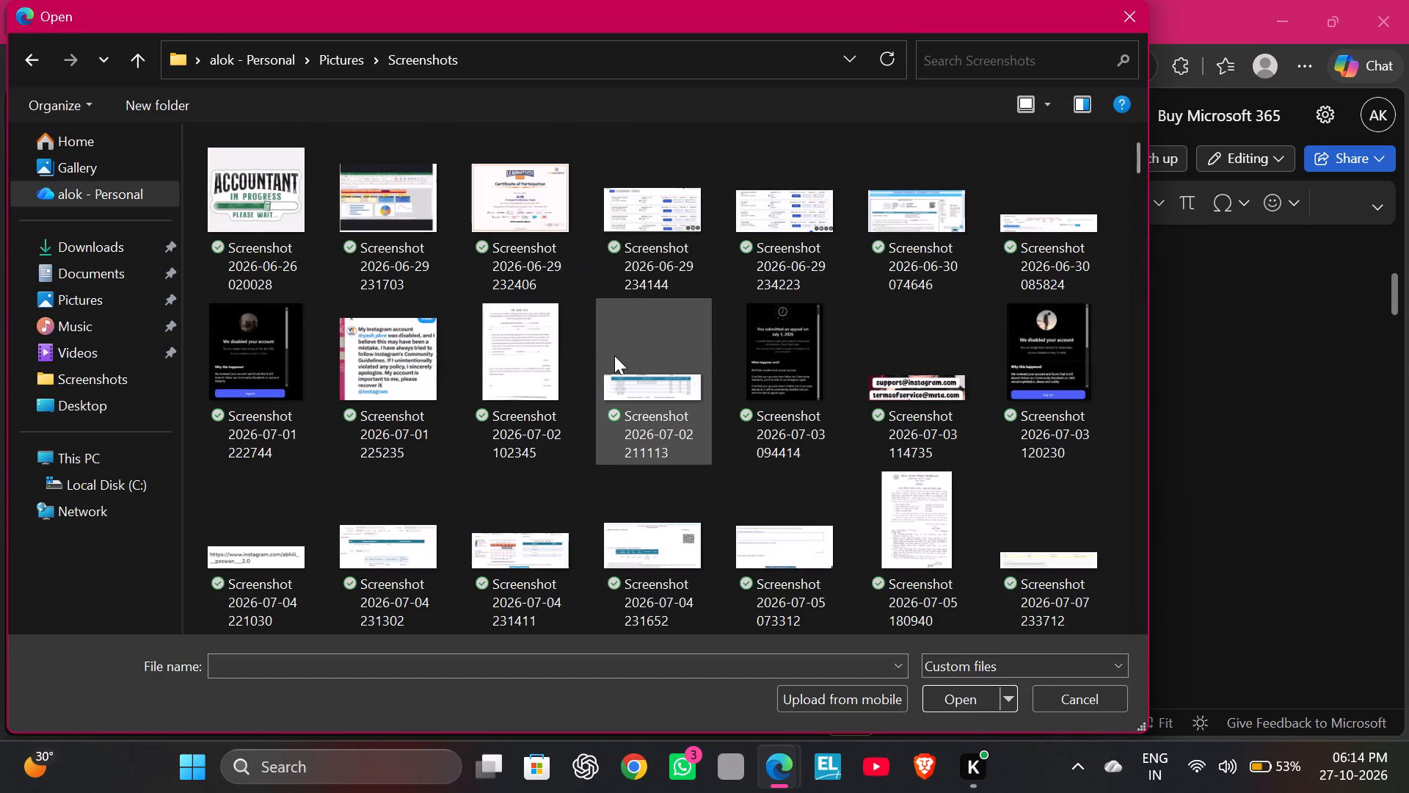
pyautogui.scroll(-20, 614, 355)
pyautogui.scroll(-20, 614, 355)
pyautogui.scroll(-20, 614, 355)
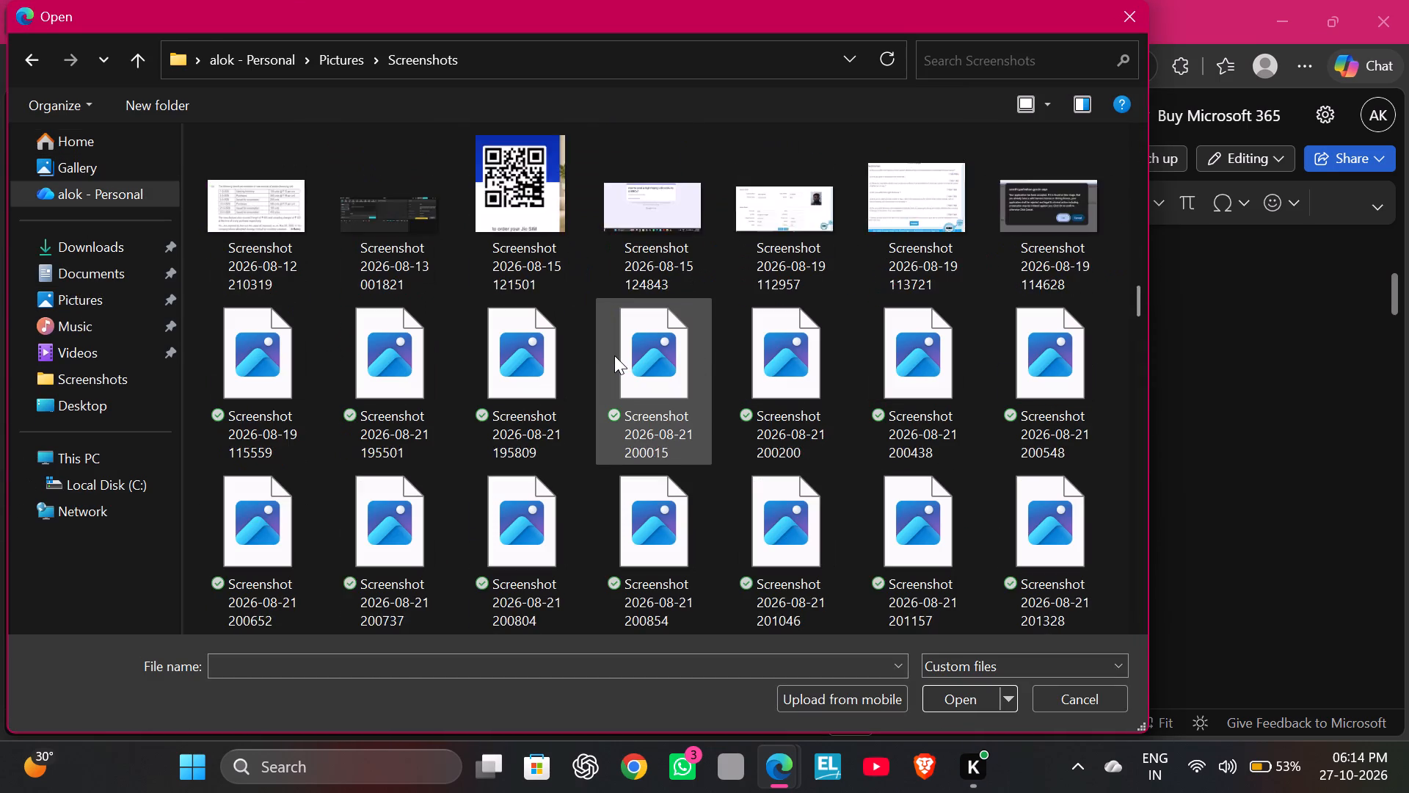
pyautogui.scroll(-20, 614, 355)
pyautogui.scroll(-20, 614, 355)
pyautogui.scroll(-20, 614, 355)
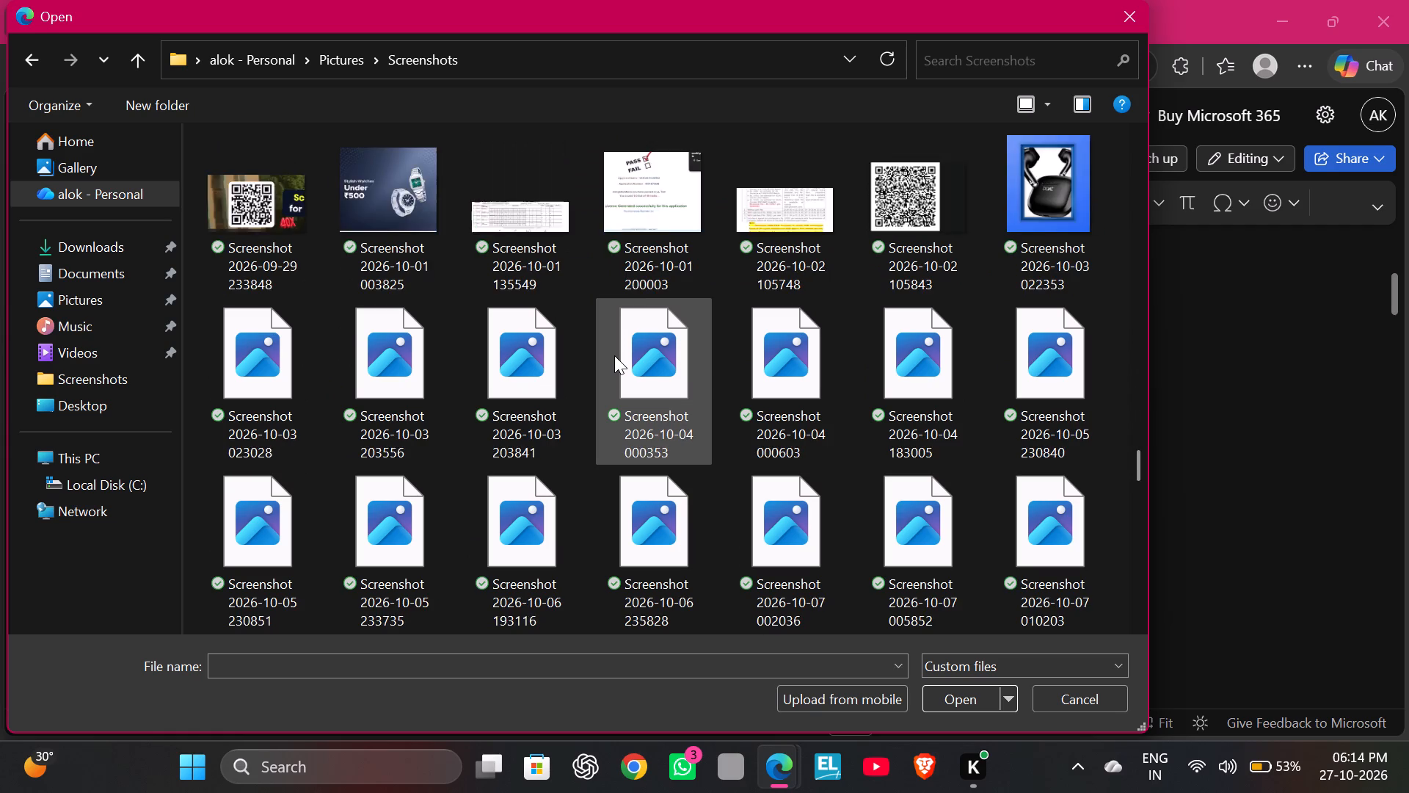
pyautogui.scroll(-20, 614, 355)
pyautogui.scroll(-20, 614, 355)
pyautogui.scroll(-20, 614, 355)
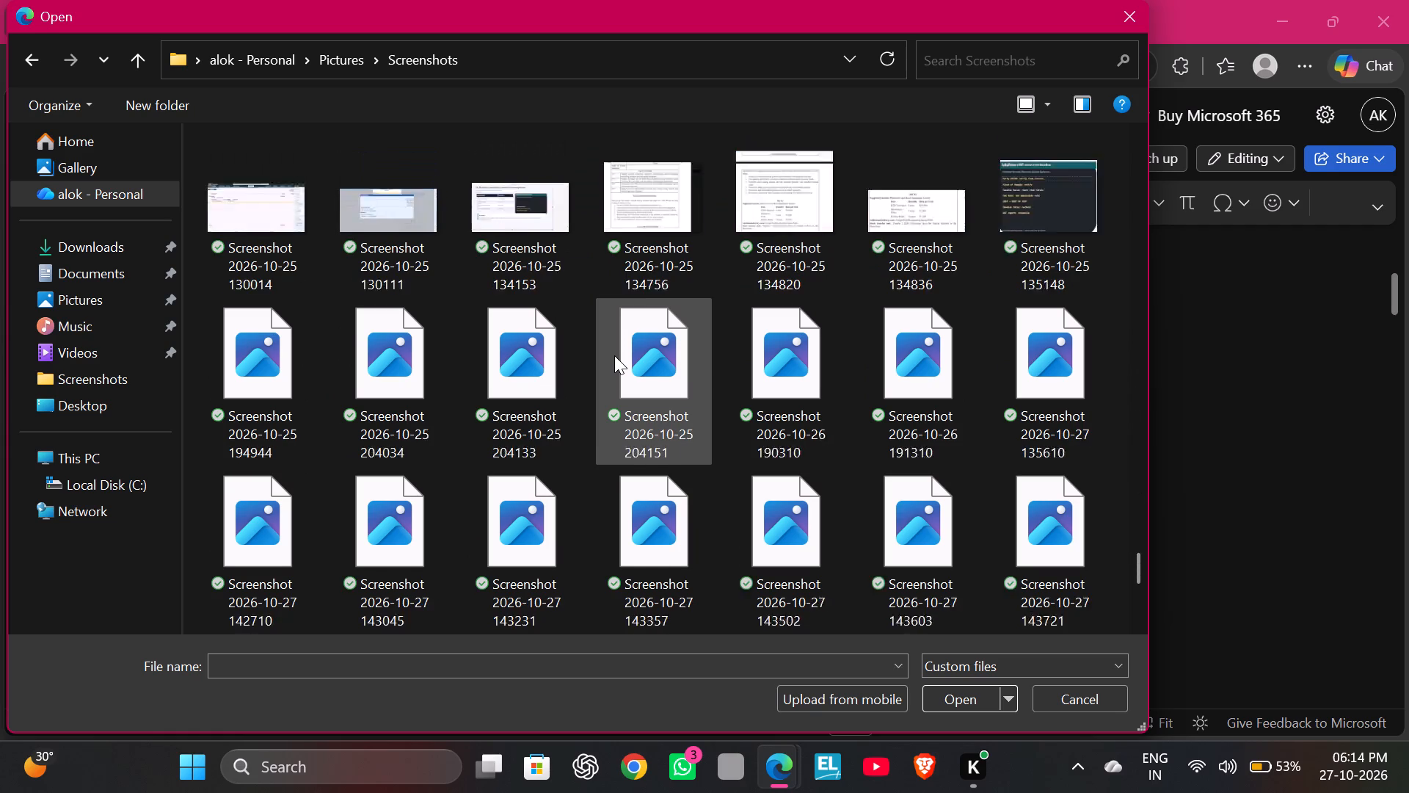
pyautogui.scroll(-20, 614, 355)
pyautogui.scroll(-10, 614, 355)
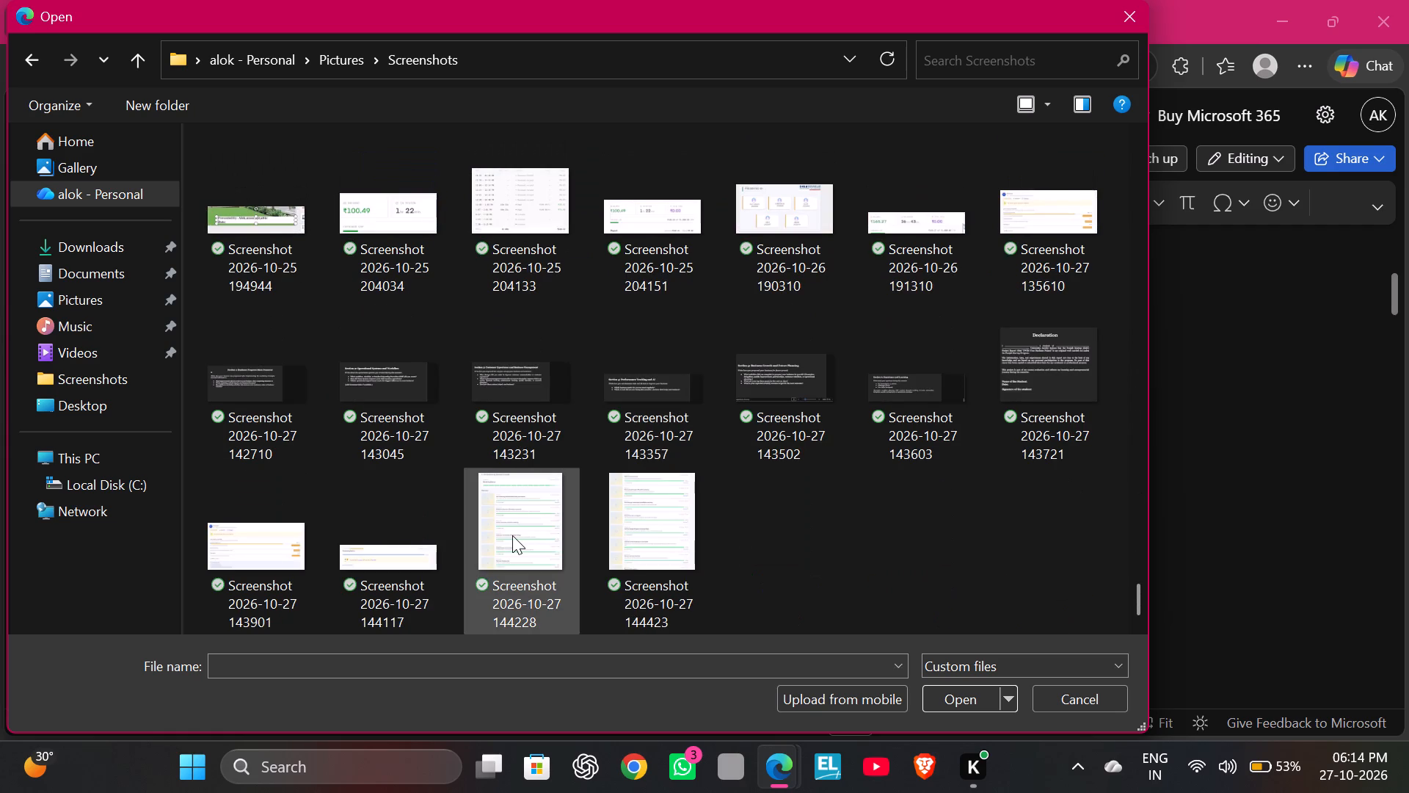
pyautogui.doubleClick(512, 535)
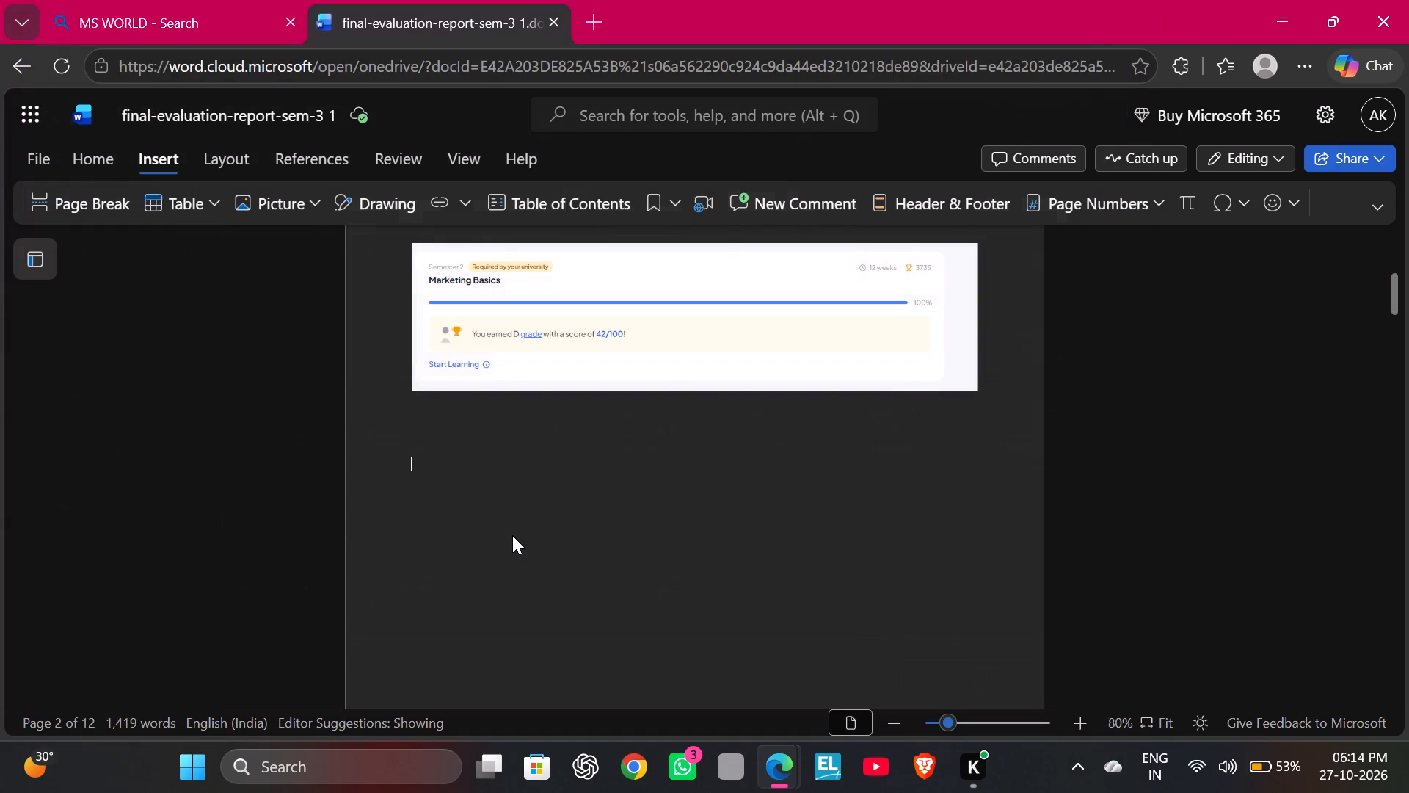
# Stretch the inserted Milestones screenshot horizontally to nearly the full text width, keeping its height at 5.361".
pyautogui.scroll(1, 877, 374)
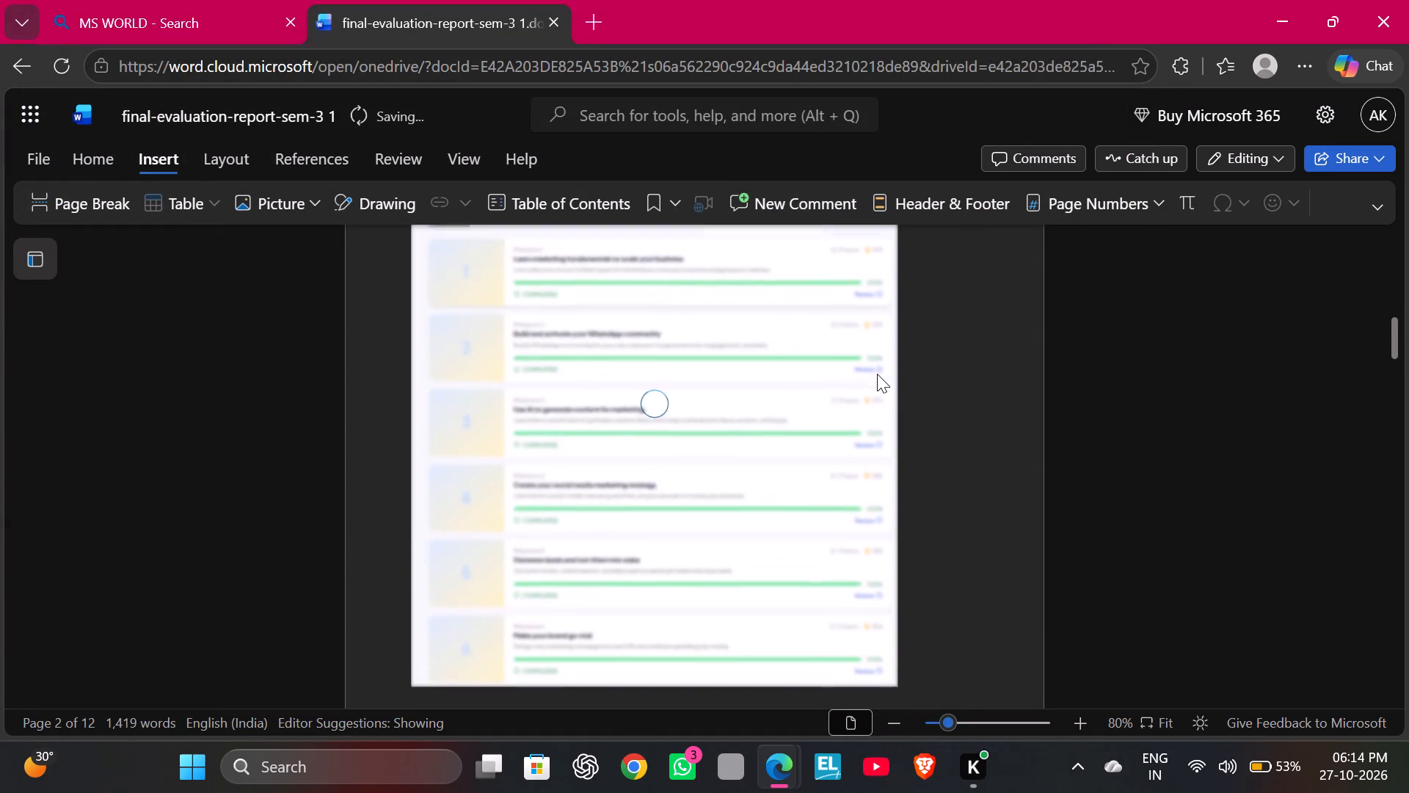
pyautogui.scroll(5, 877, 374)
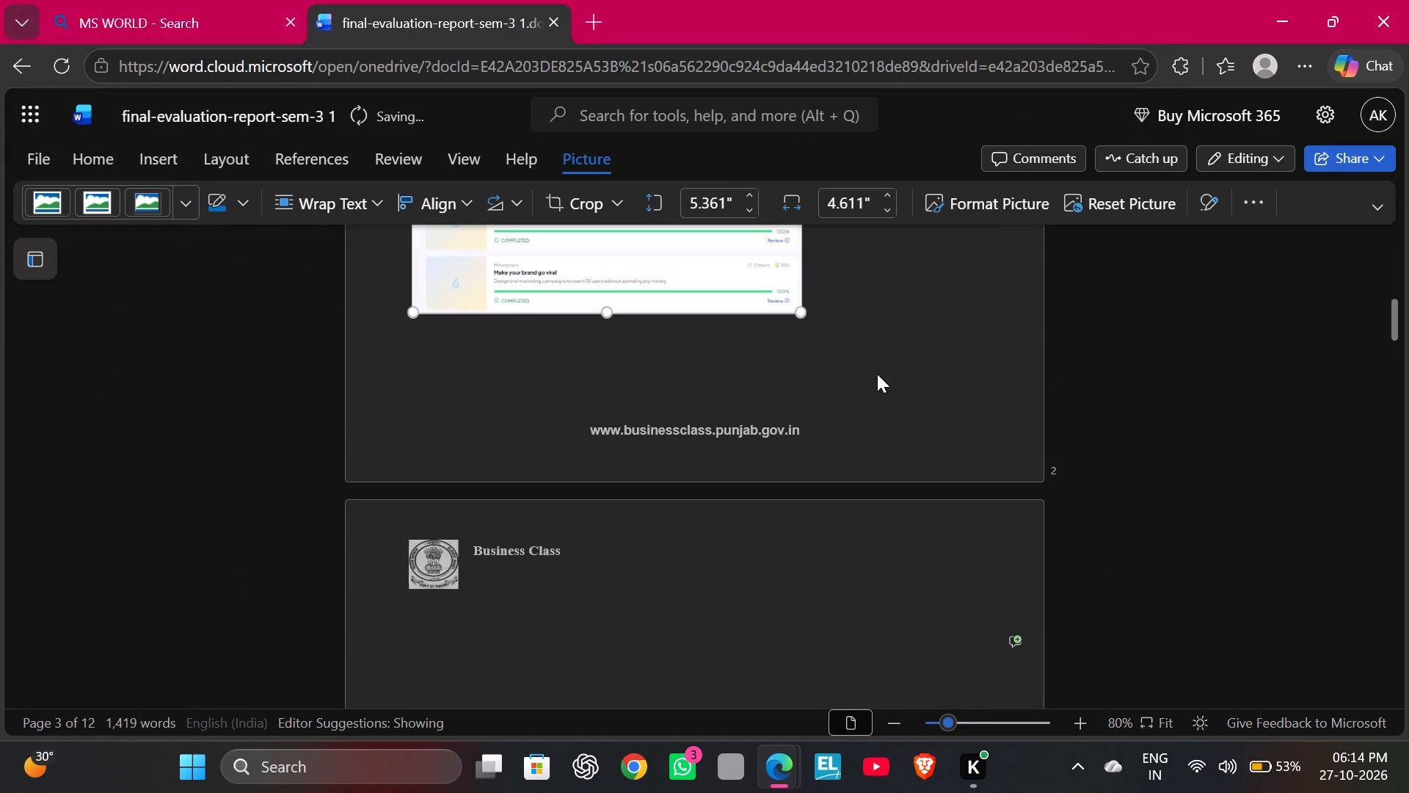
pyautogui.scroll(2, 877, 374)
pyautogui.scroll(-2, 877, 374)
pyautogui.moveTo(680, 511); pyautogui.dragTo(726, 511)
pyautogui.moveTo(682, 512); pyautogui.dragTo(740, 516)
pyautogui.moveTo(641, 524); pyautogui.dragTo(807, 509)
pyautogui.click(831, 498)
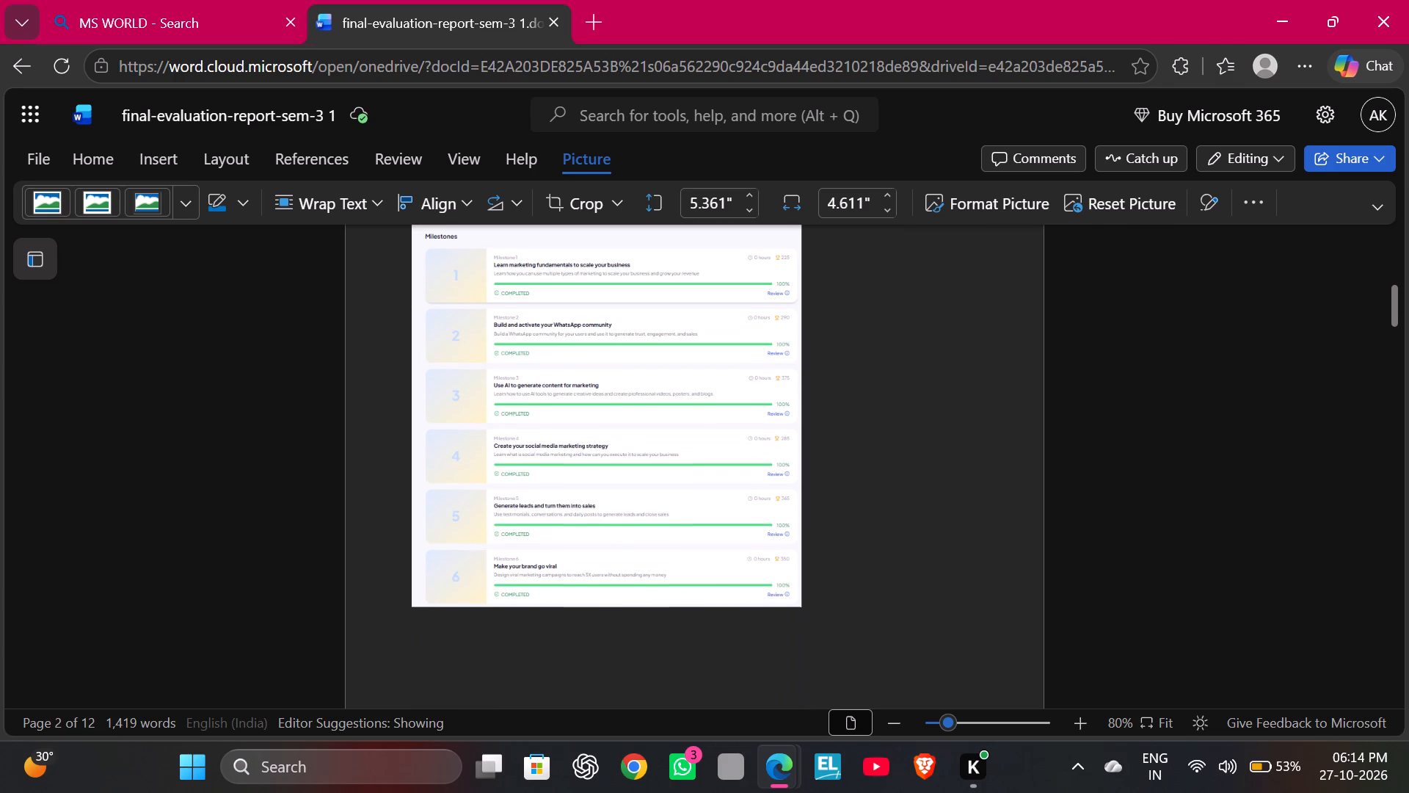
pyautogui.moveTo(881, 485); pyautogui.dragTo(739, 498)
pyautogui.click(739, 498)
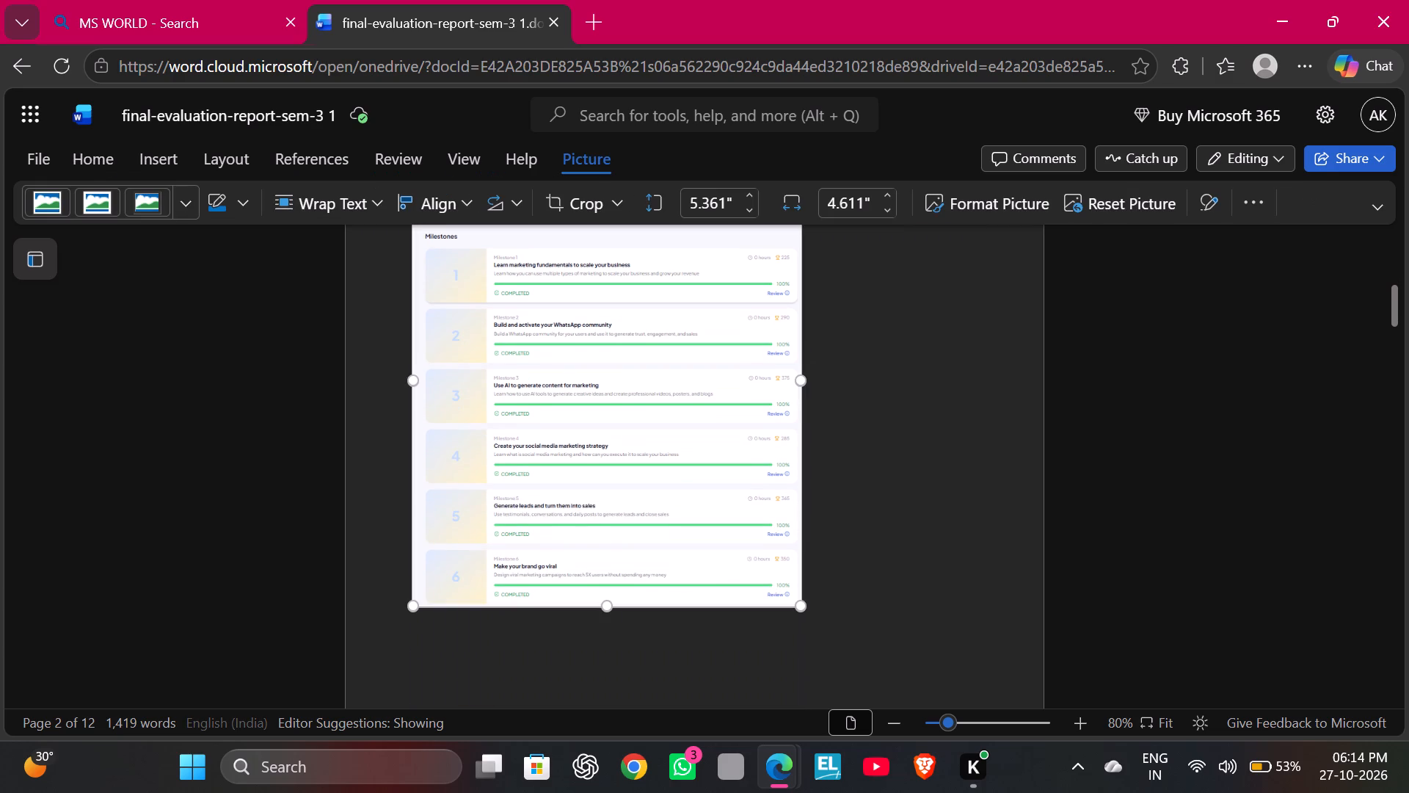
pyautogui.moveTo(800, 379); pyautogui.dragTo(947, 394)
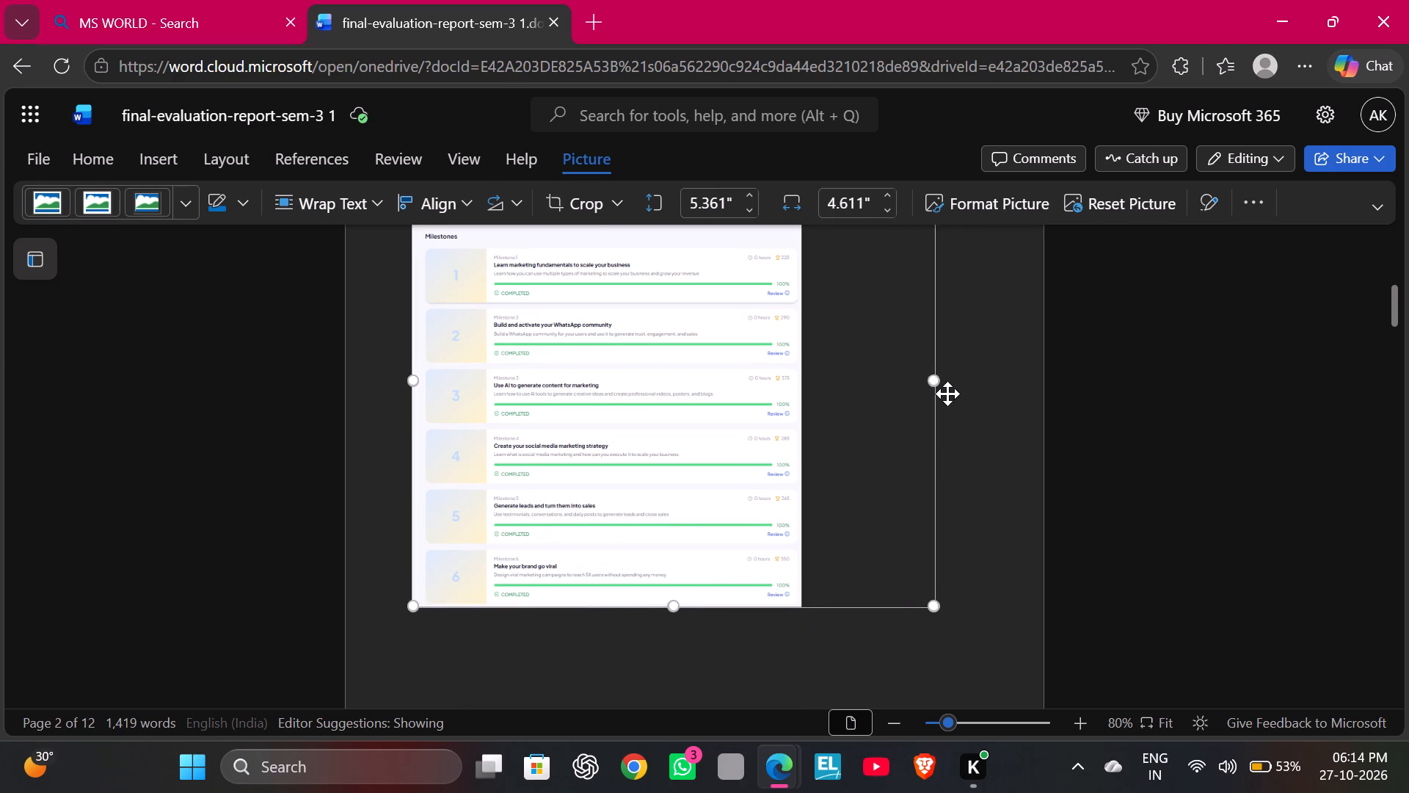
pyautogui.moveTo(947, 394); pyautogui.dragTo(948, 394)
pyautogui.click(1134, 361)
pyautogui.scroll(1, 992, 396)
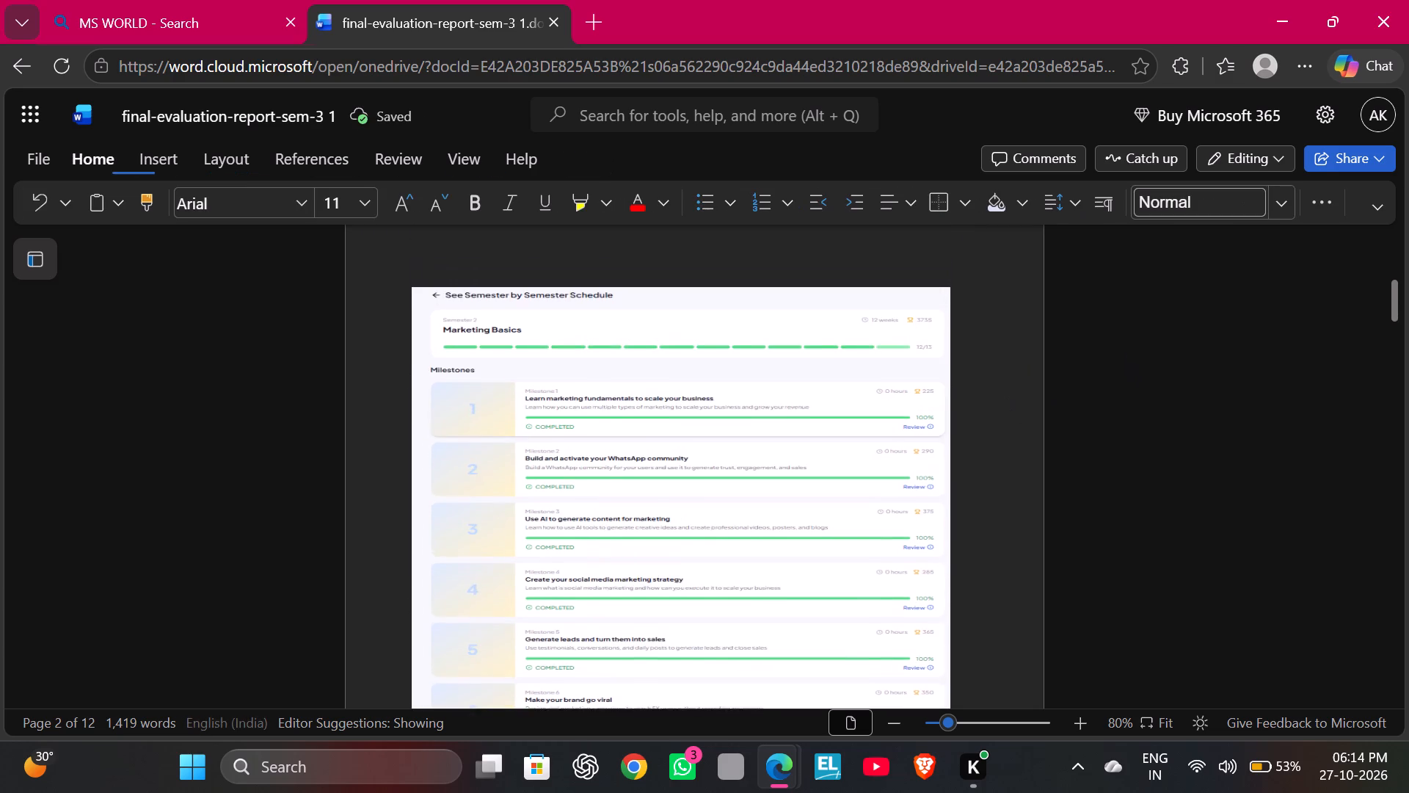
pyautogui.scroll(-4, 992, 396)
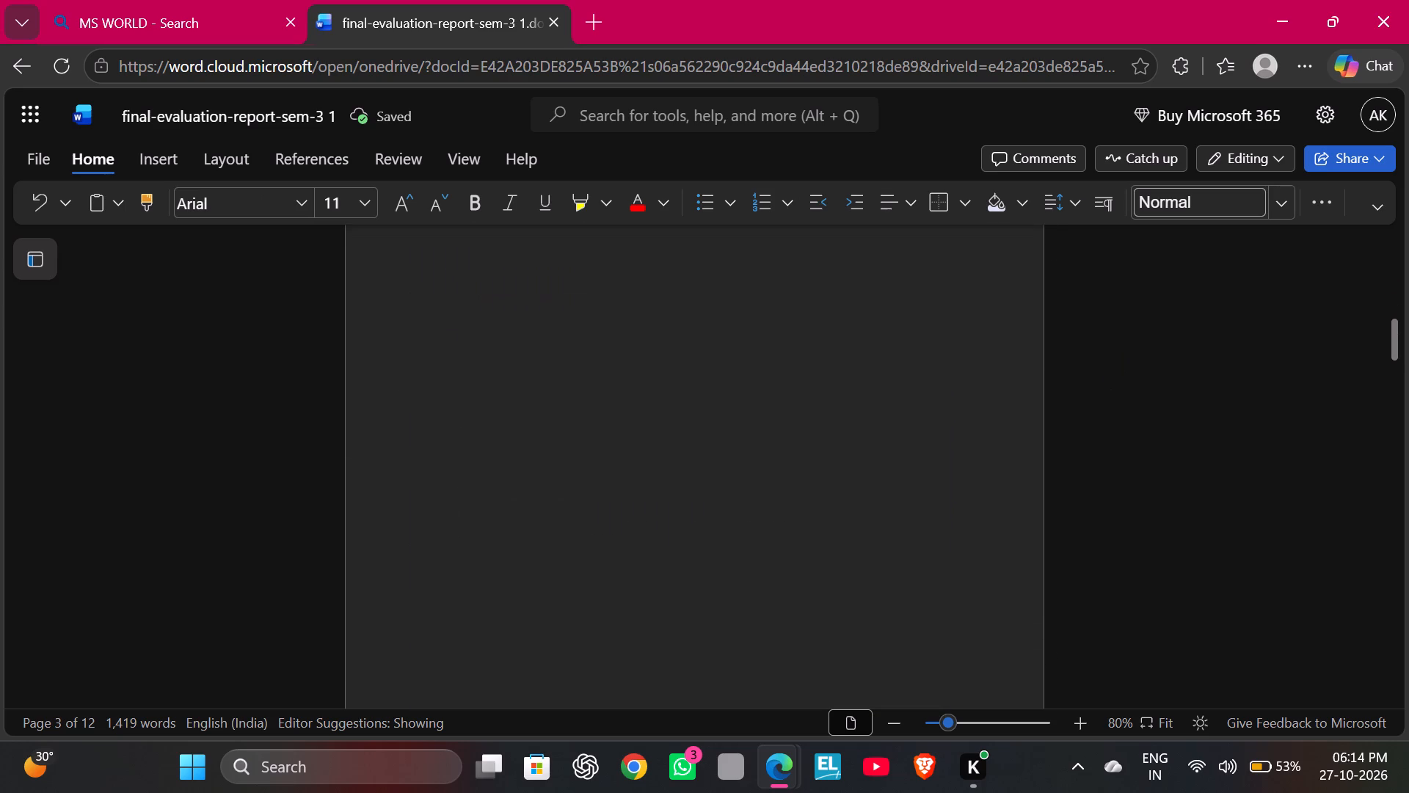
pyautogui.click(719, 548)
pyautogui.scroll(1, 719, 548)
pyautogui.rightClick(719, 548)
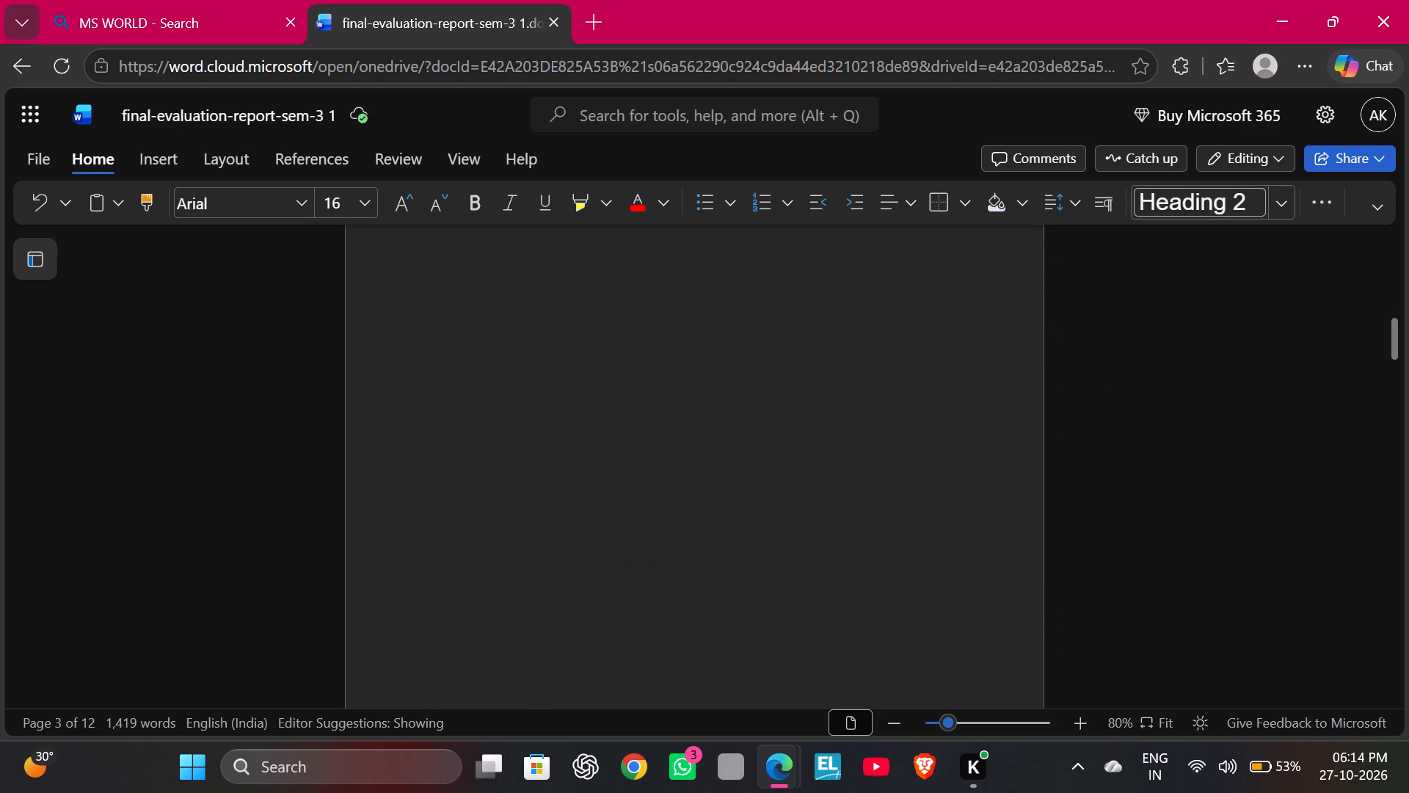
pyautogui.click(681, 443)
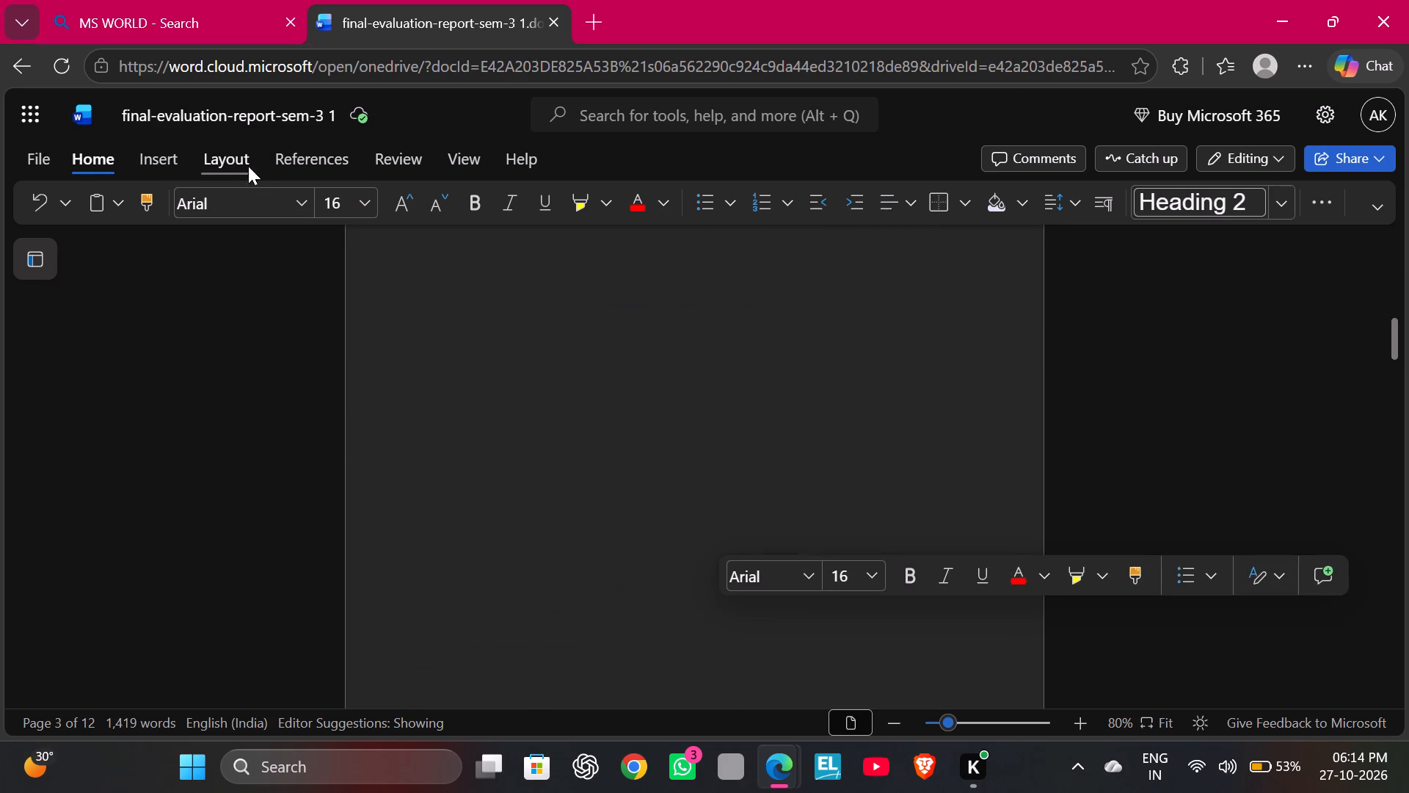
pyautogui.click(161, 157)
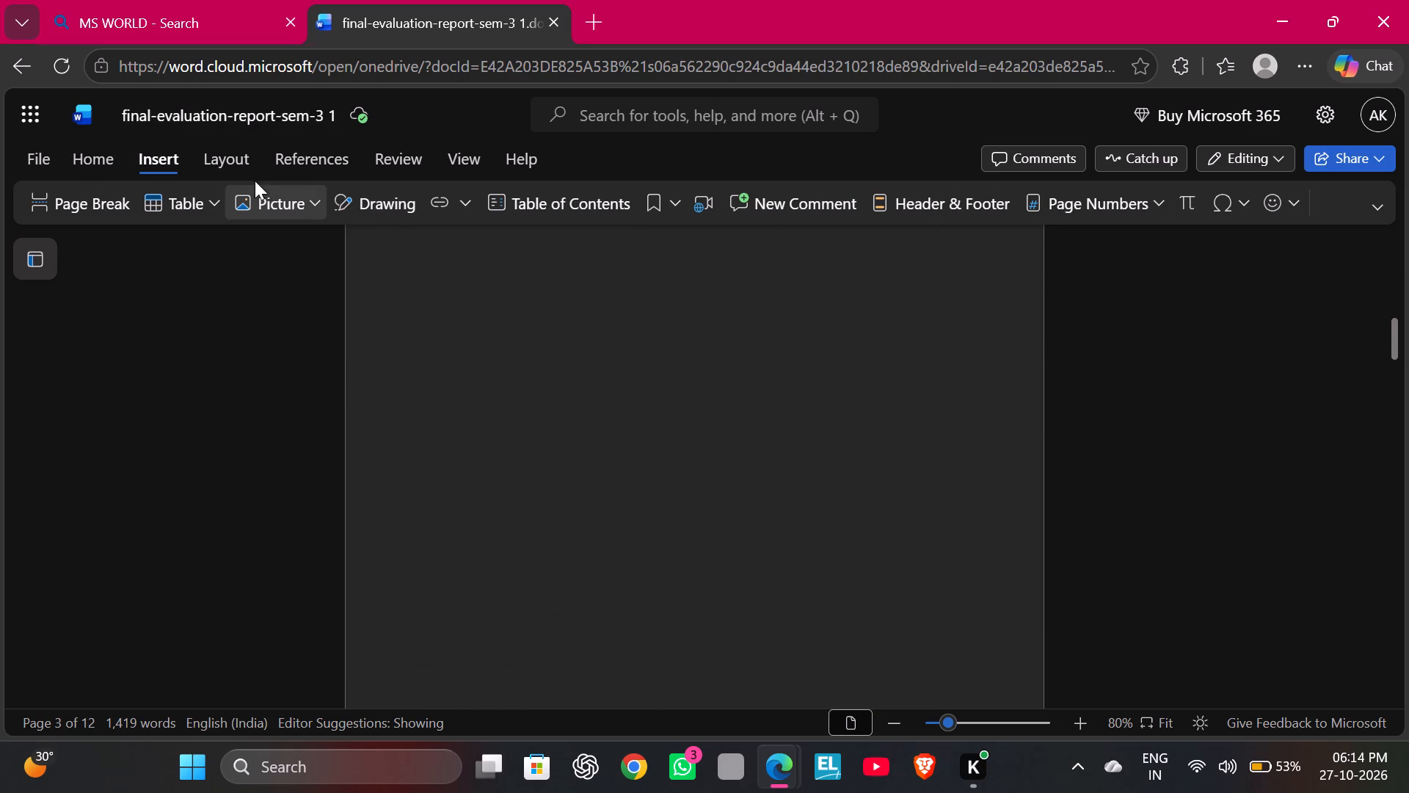
pyautogui.click(293, 196)
pyautogui.click(317, 280)
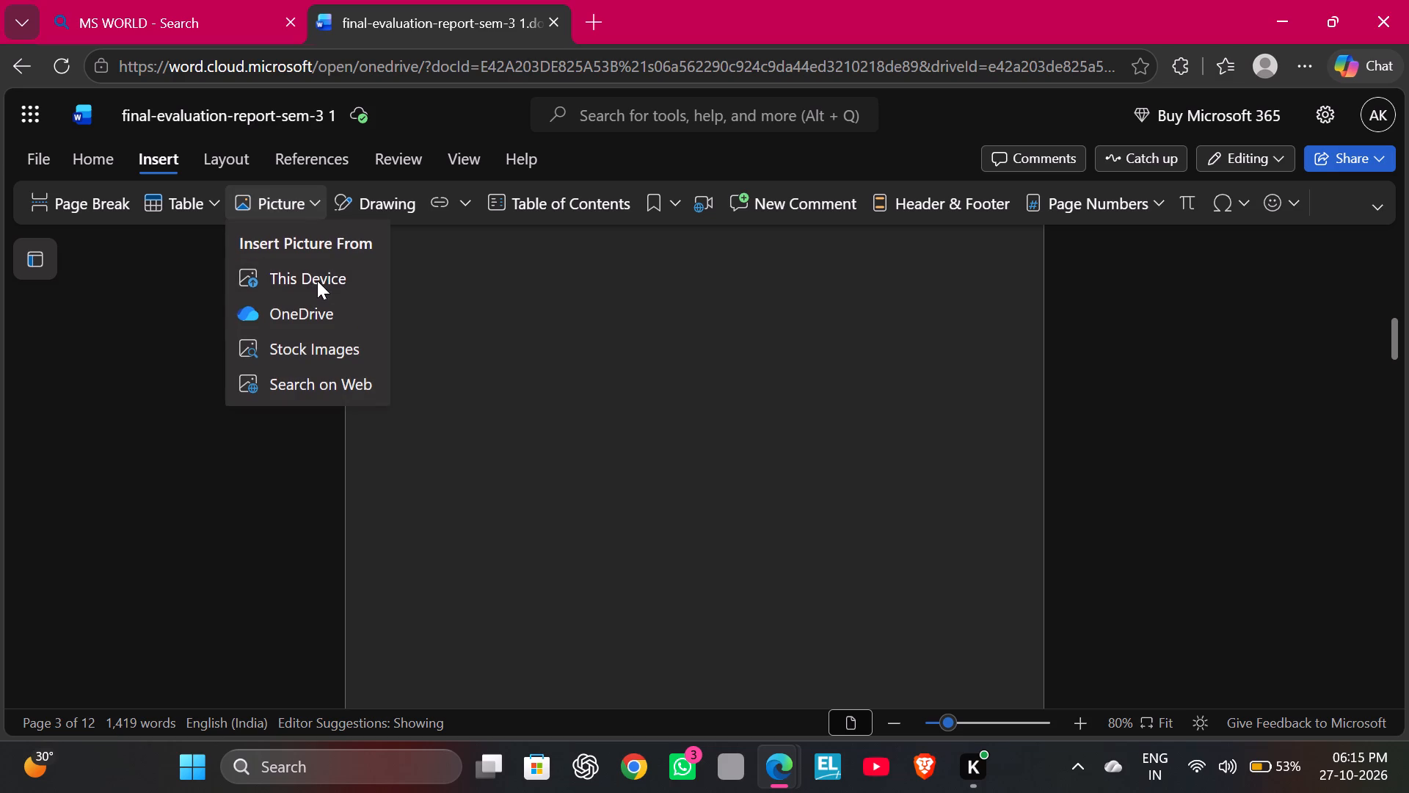
pyautogui.scroll(-13, 497, 359)
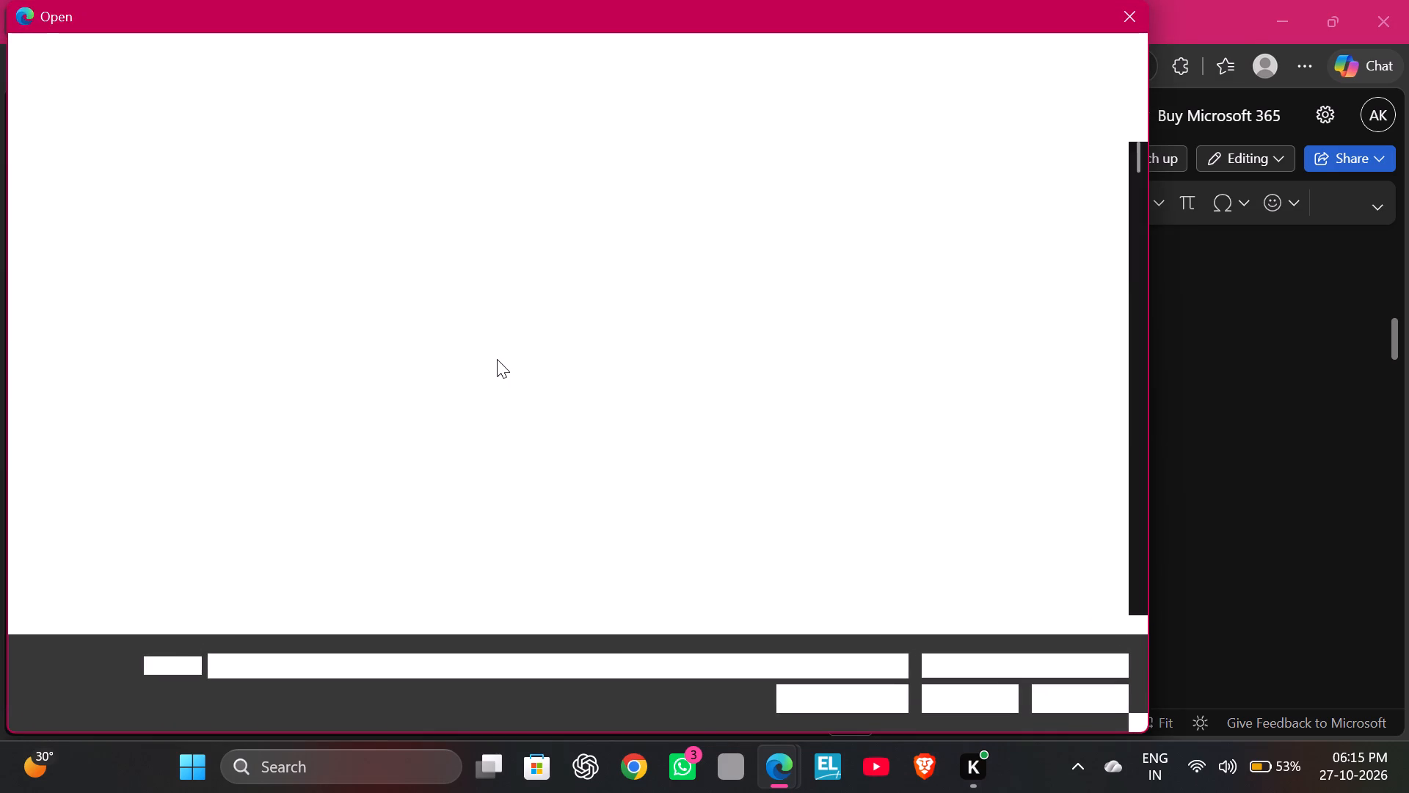
pyautogui.scroll(-20, 497, 359)
pyautogui.scroll(-20, 497, 359)
pyautogui.scroll(-20, 497, 359)
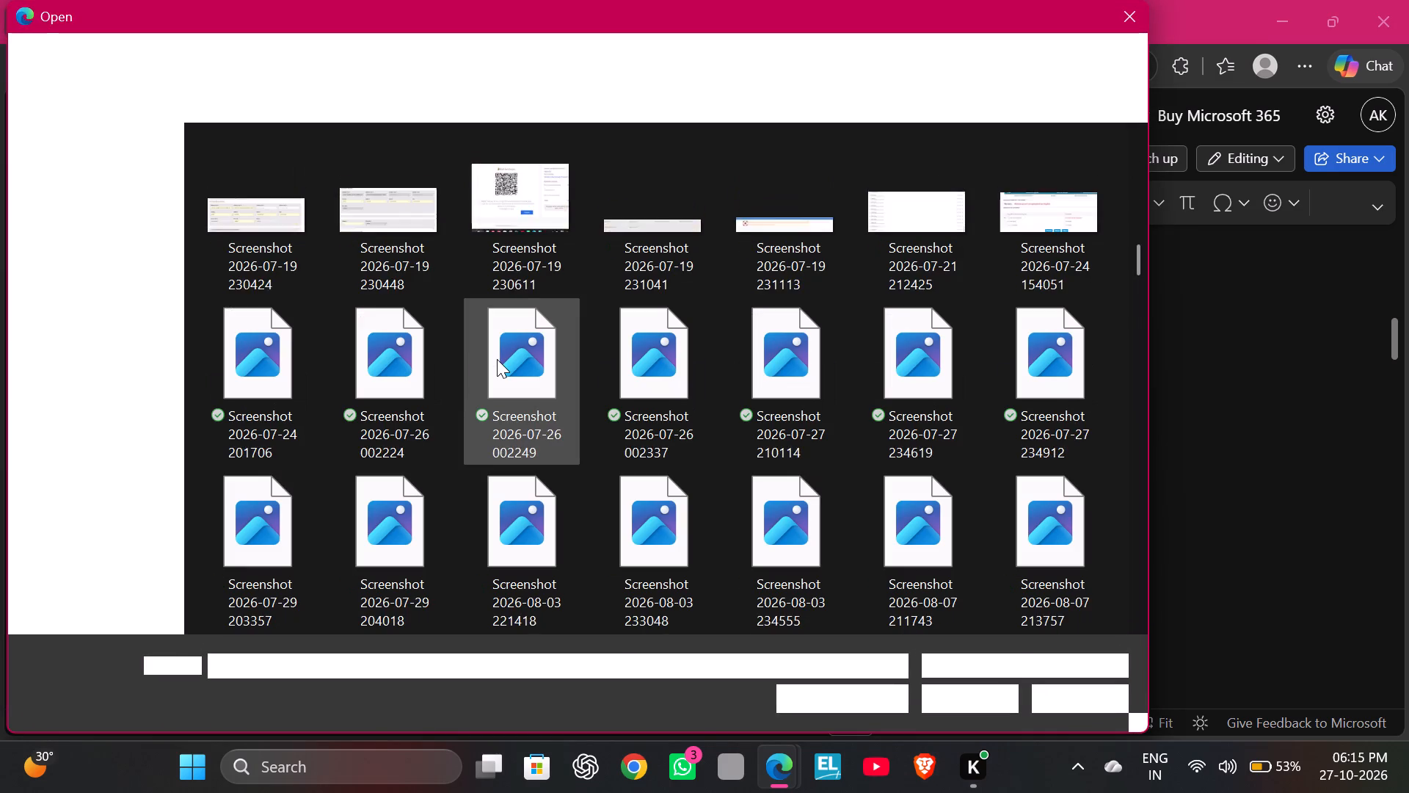
pyautogui.scroll(-20, 497, 359)
pyautogui.scroll(-20, 497, 359)
pyautogui.scroll(-20, 497, 359)
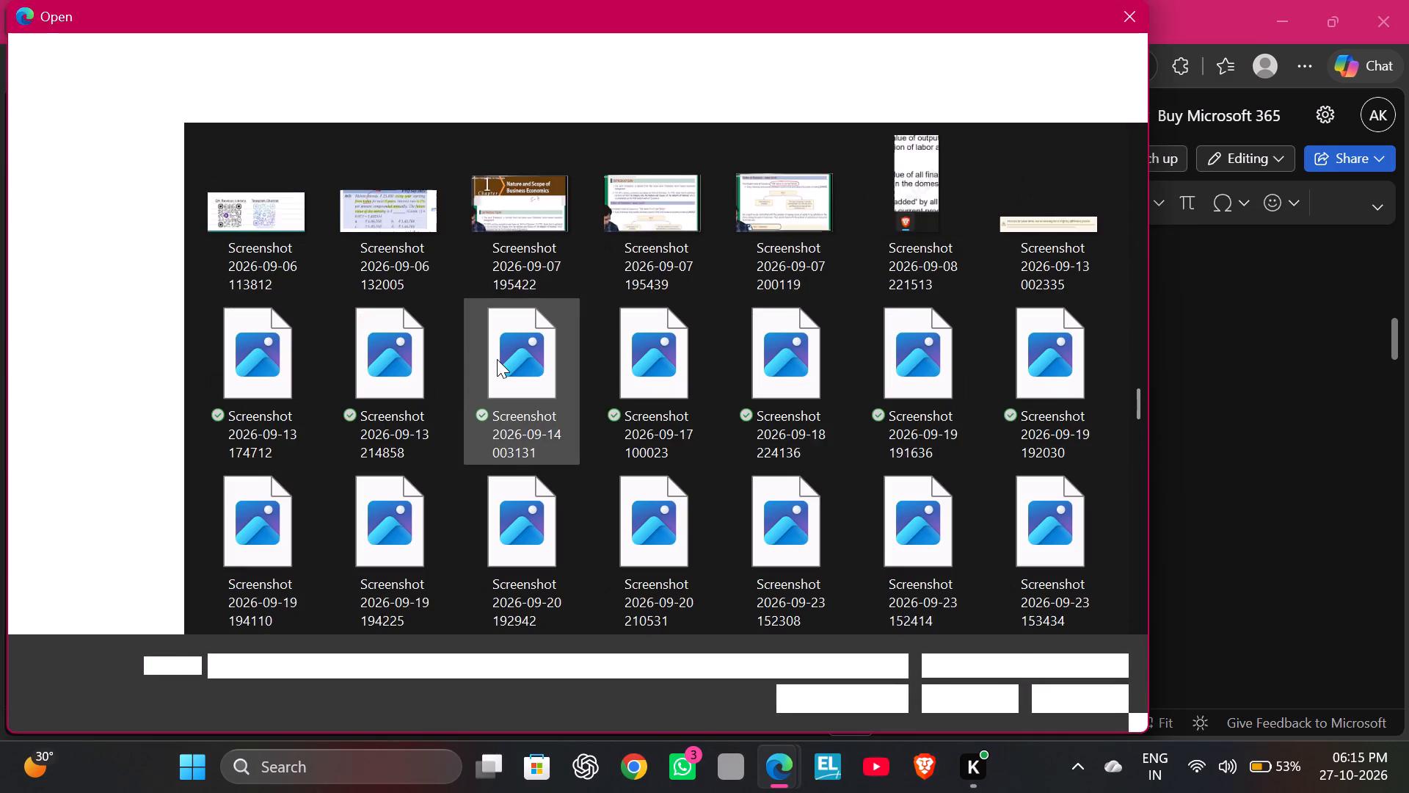
pyautogui.scroll(-20, 497, 359)
pyautogui.scroll(-20, 497, 359)
pyautogui.scroll(-20, 497, 359)
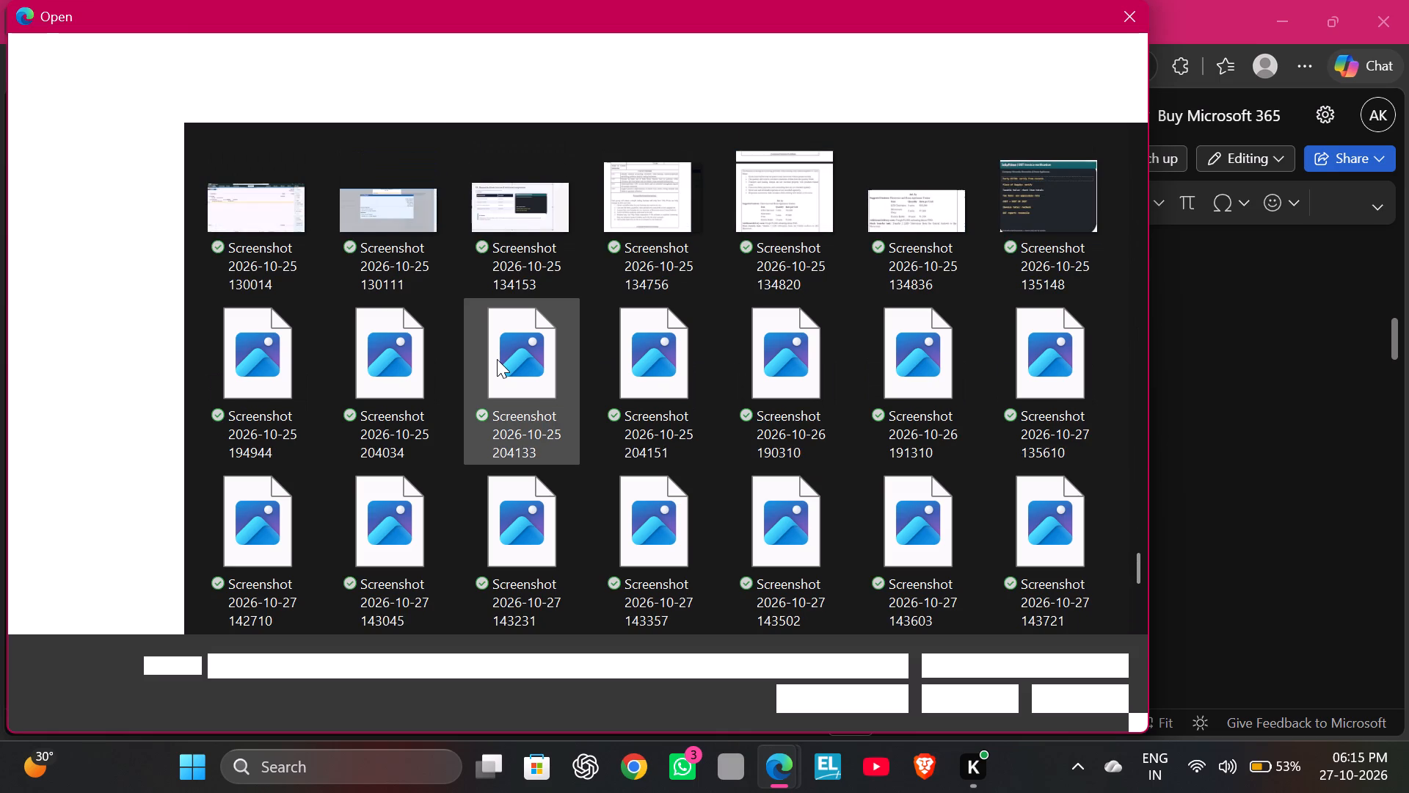
pyautogui.scroll(-20, 497, 359)
pyautogui.scroll(-20, 497, 359)
pyautogui.scroll(-20, 497, 359)
pyautogui.doubleClick(633, 518)
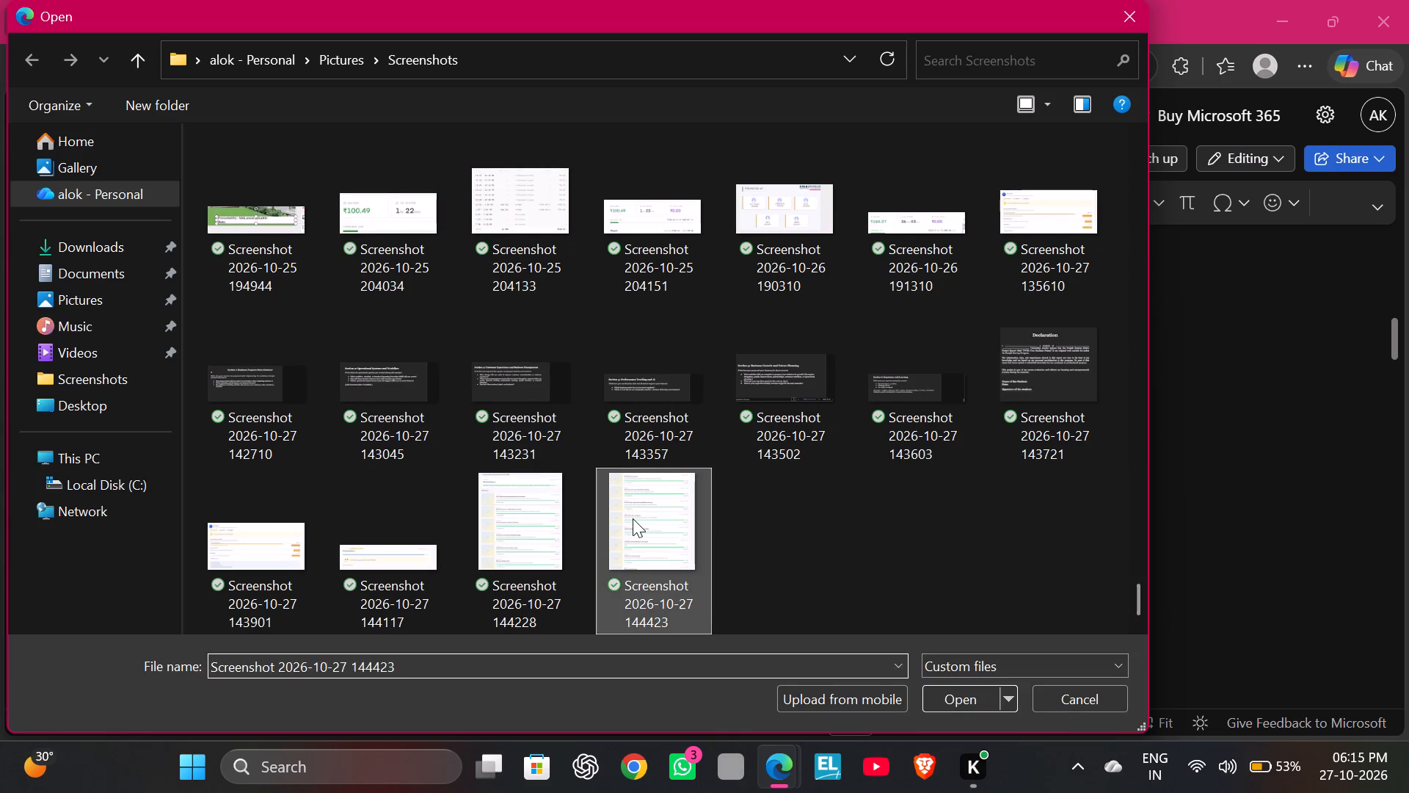
# Check where the second milestones screenshot sits relative to the blank space on page 3 and the Student Details heading.
pyautogui.scroll(1, 742, 484)
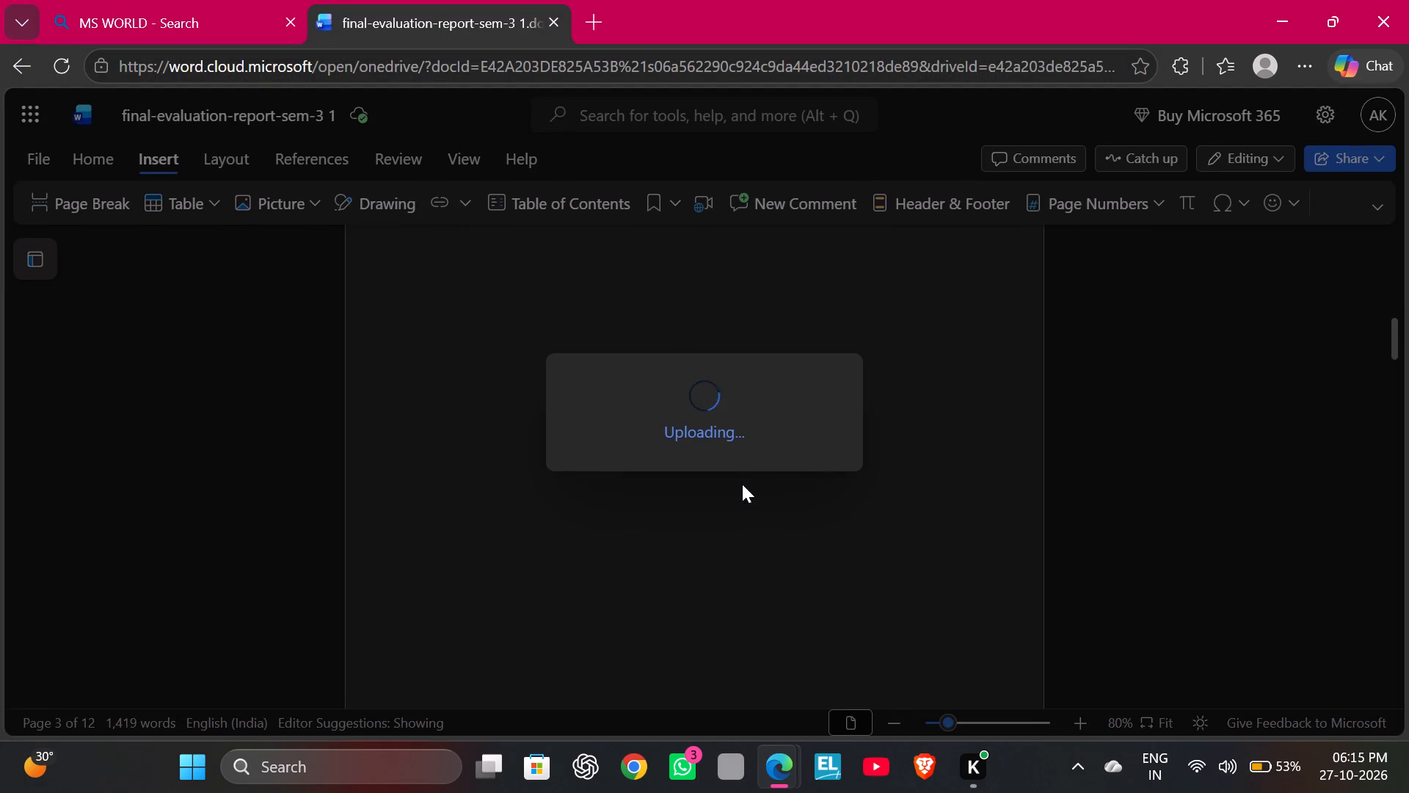
pyautogui.scroll(1, 968, 399)
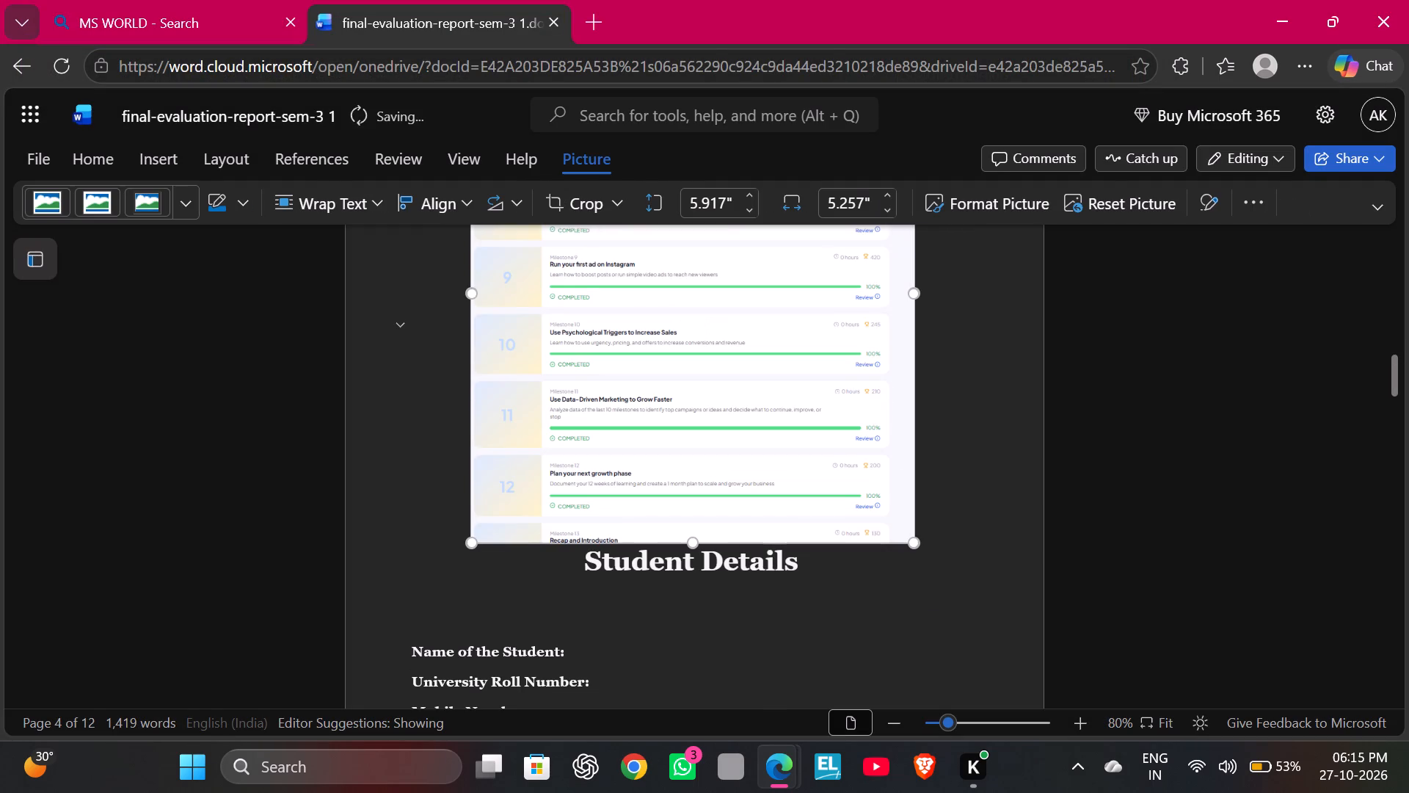
pyautogui.scroll(4, 968, 399)
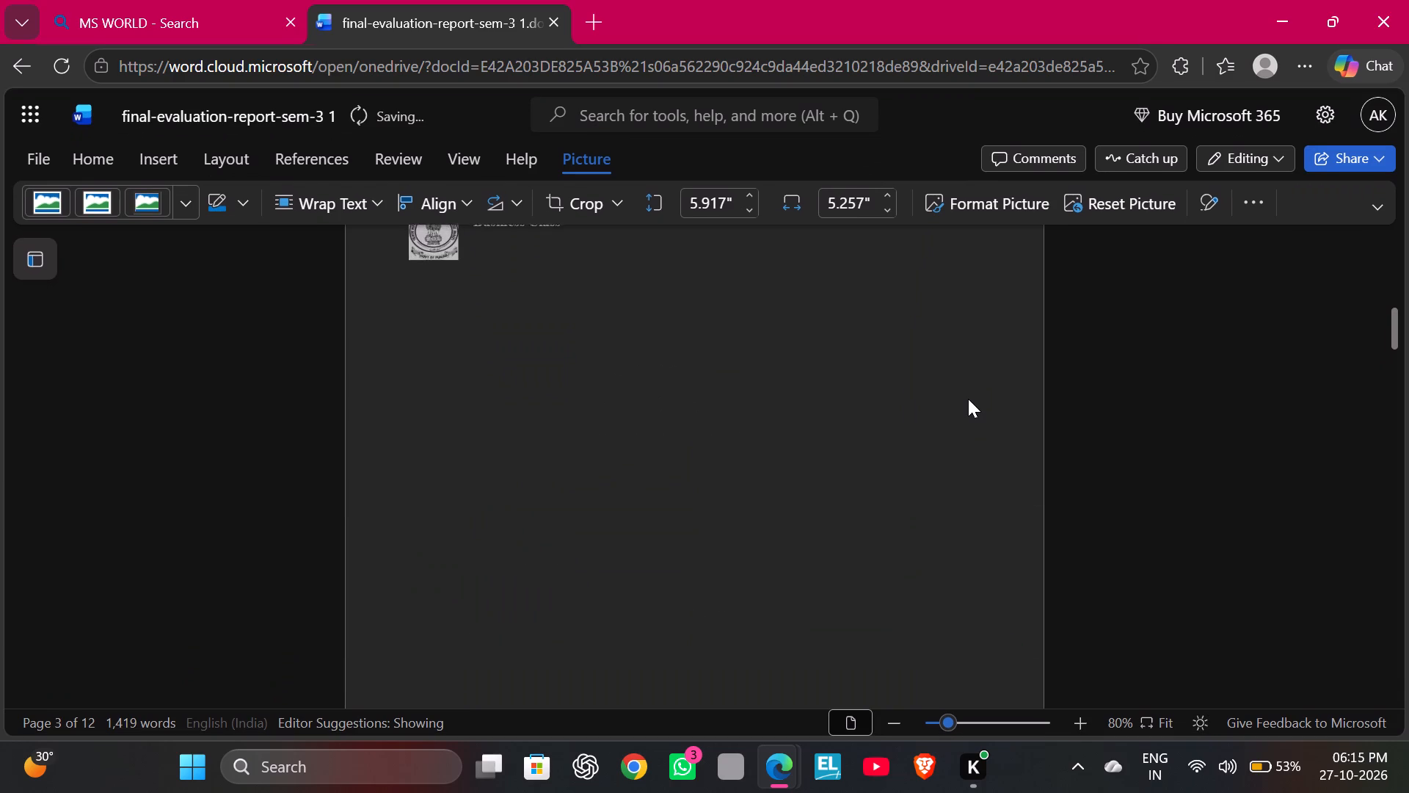
pyautogui.scroll(1, 968, 399)
pyautogui.scroll(-1, 968, 399)
pyautogui.scroll(-2, 833, 443)
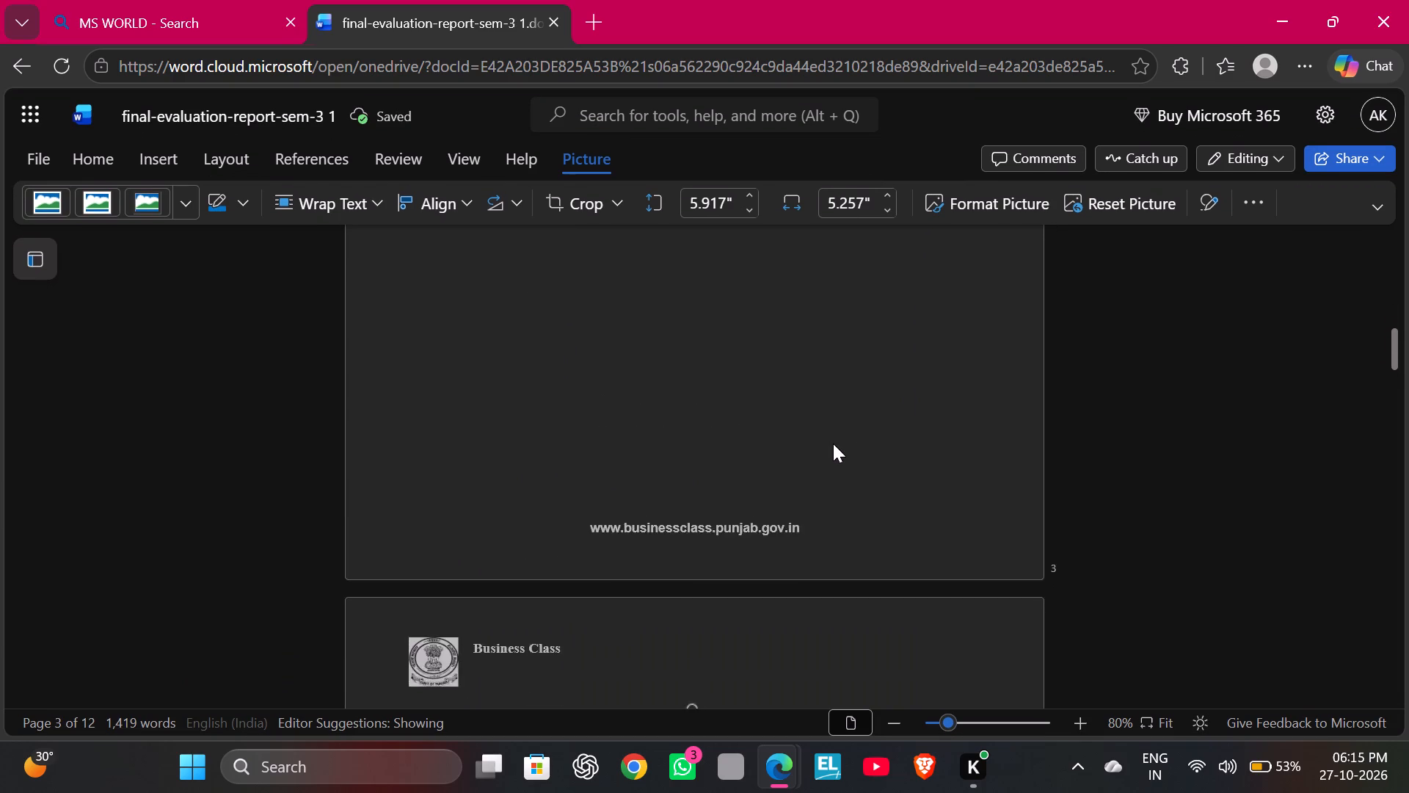
pyautogui.scroll(-2, 833, 443)
pyautogui.scroll(1, 737, 409)
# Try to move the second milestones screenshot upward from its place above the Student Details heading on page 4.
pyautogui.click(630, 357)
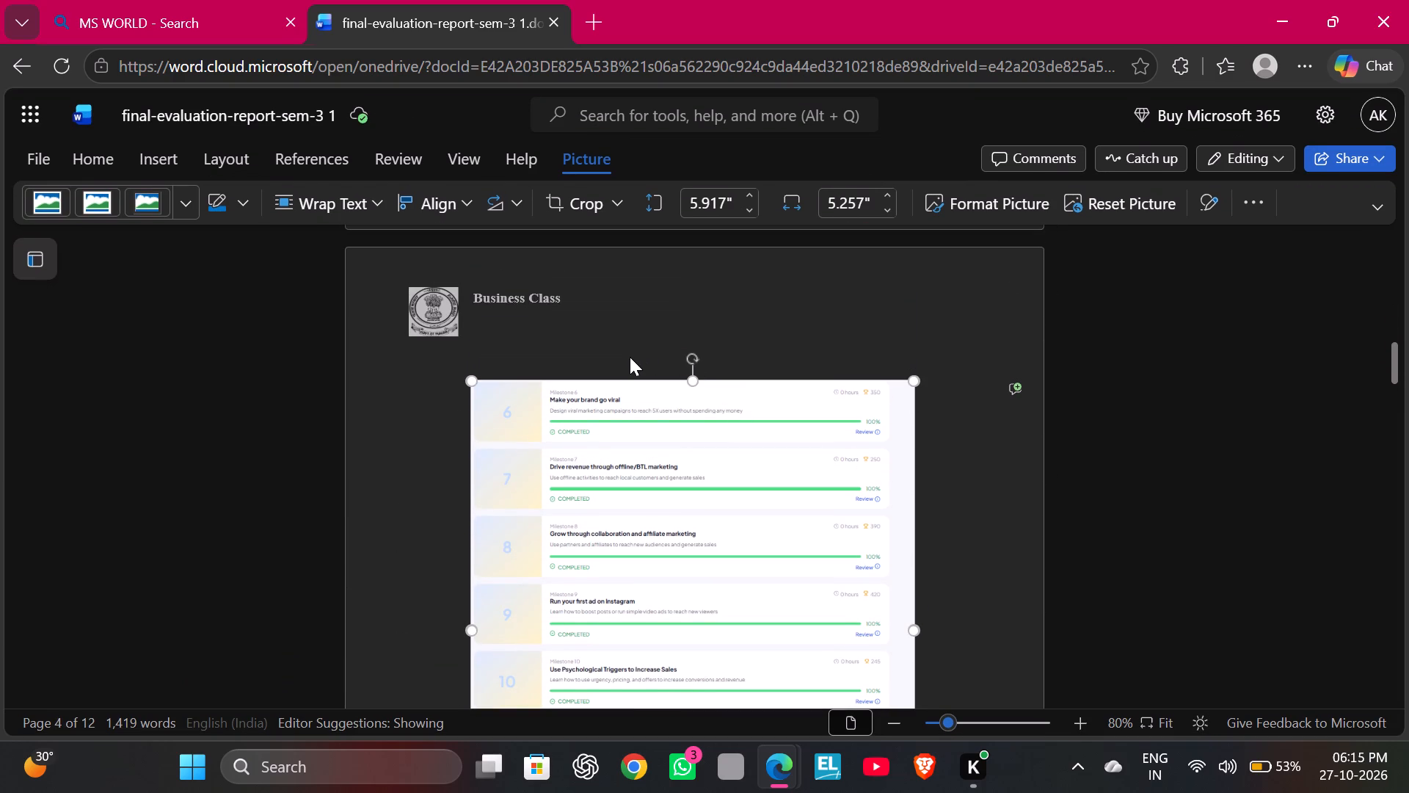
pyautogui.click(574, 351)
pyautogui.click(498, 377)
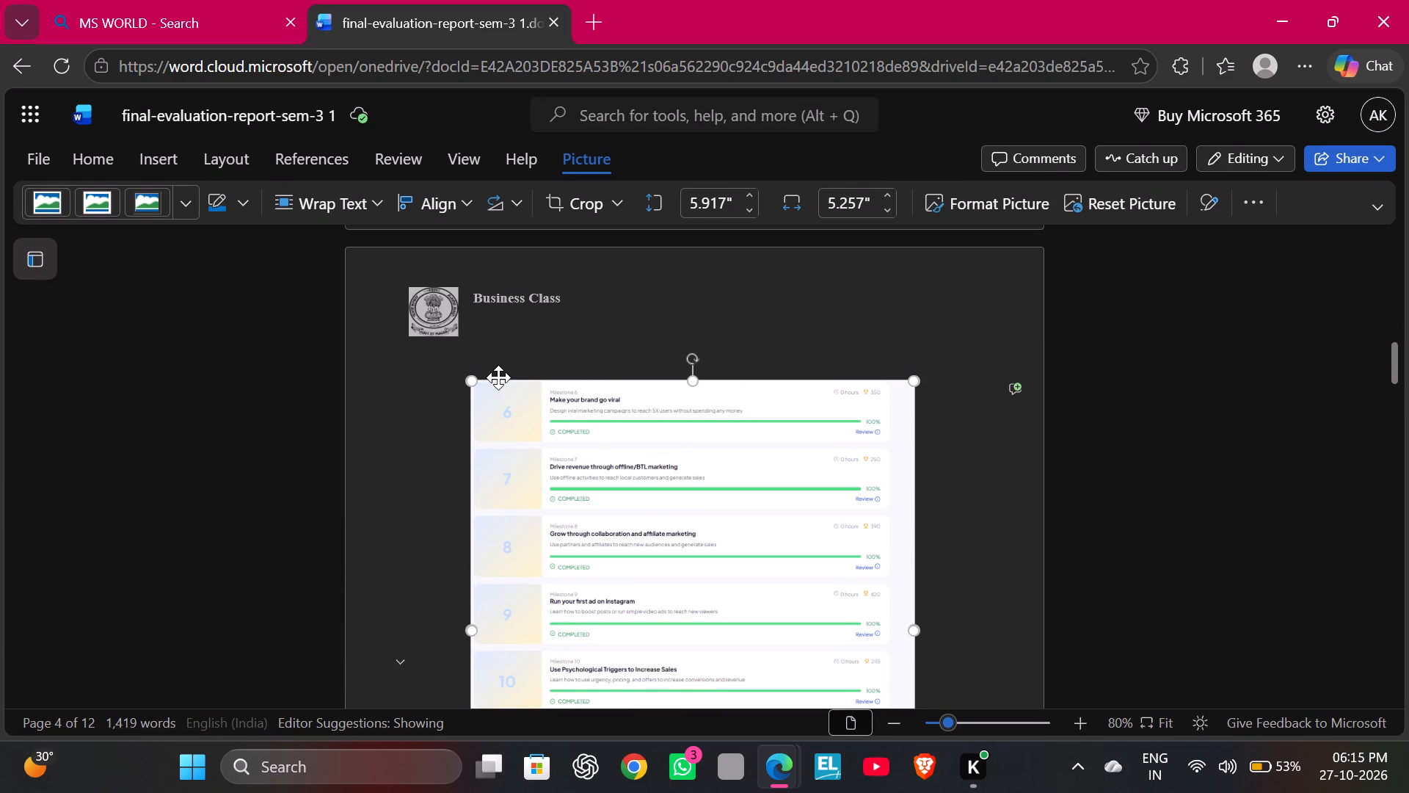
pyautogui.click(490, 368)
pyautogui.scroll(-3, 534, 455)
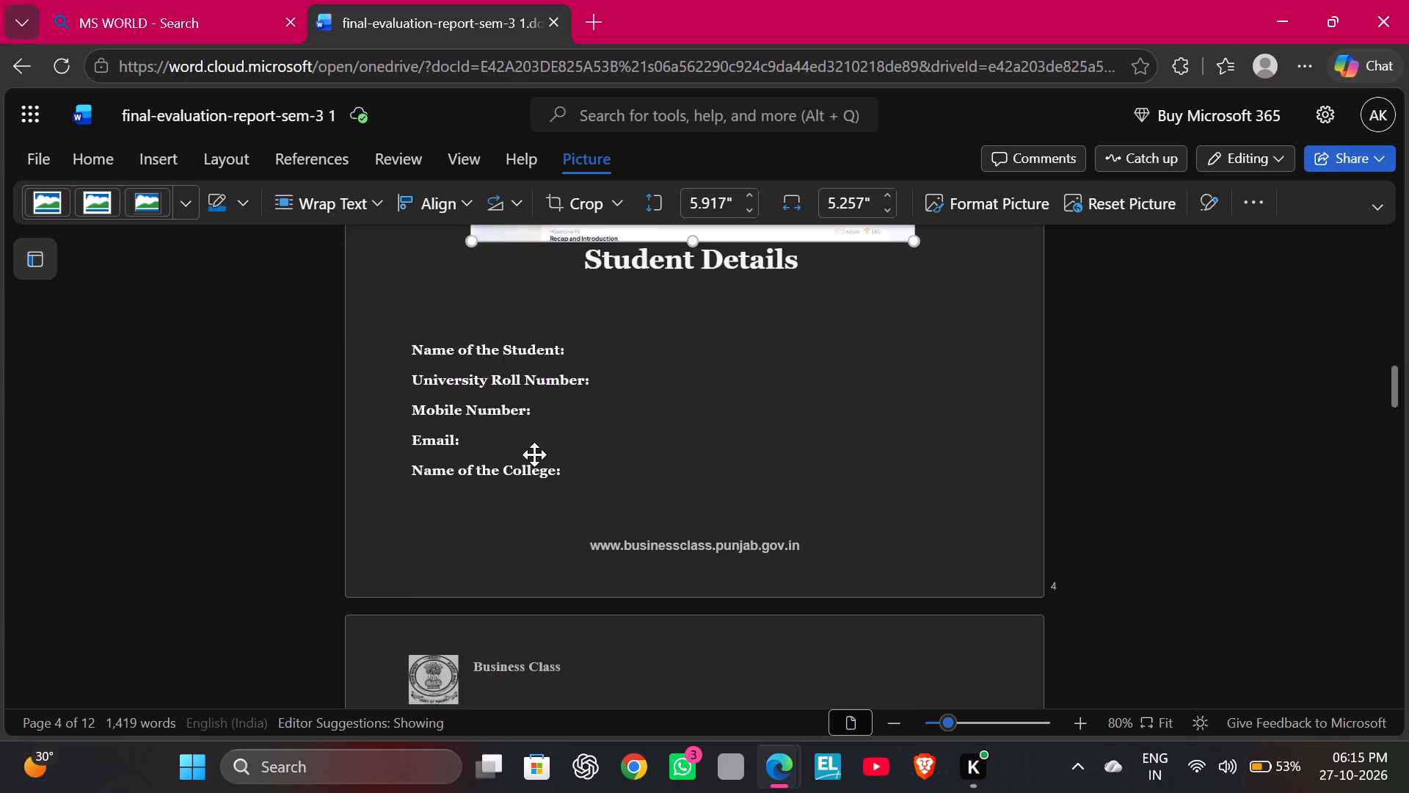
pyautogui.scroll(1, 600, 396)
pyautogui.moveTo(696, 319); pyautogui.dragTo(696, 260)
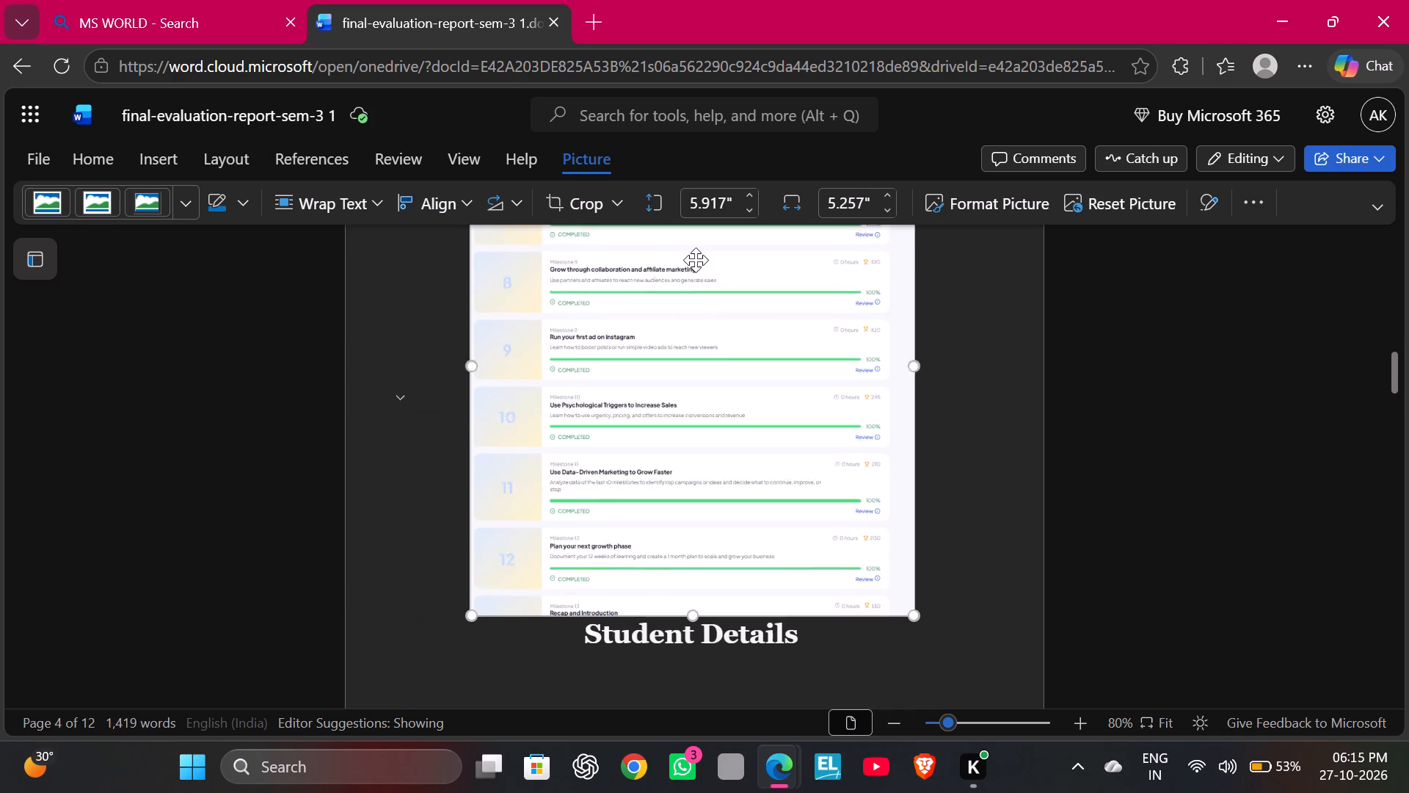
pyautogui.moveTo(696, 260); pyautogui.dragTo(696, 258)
# Cut the second milestones screenshot from above the Student Details heading on page 4.
pyautogui.moveTo(662, 475); pyautogui.dragTo(666, 443, button='right')
pyautogui.rightClick(666, 443)
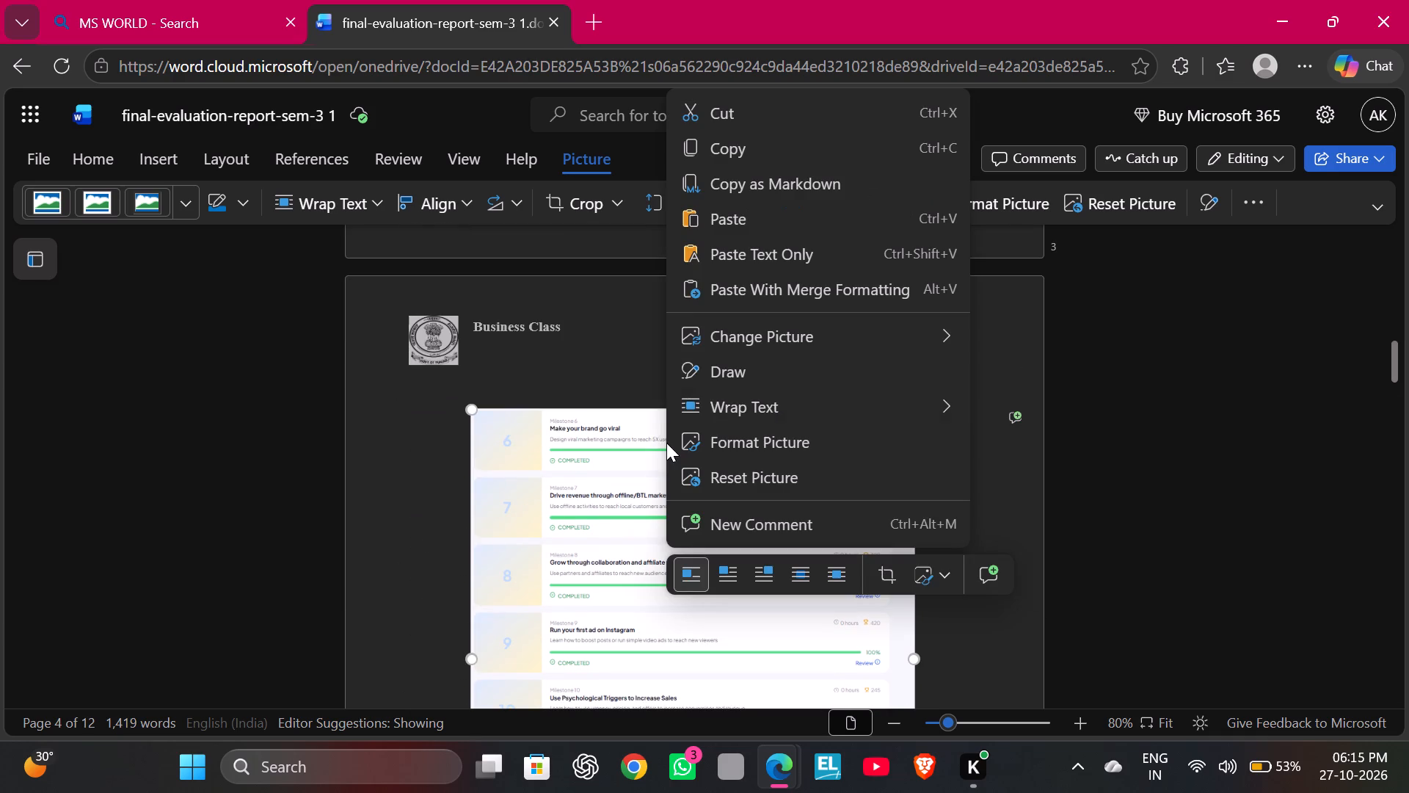
pyautogui.click(765, 110)
pyautogui.scroll(1, 672, 336)
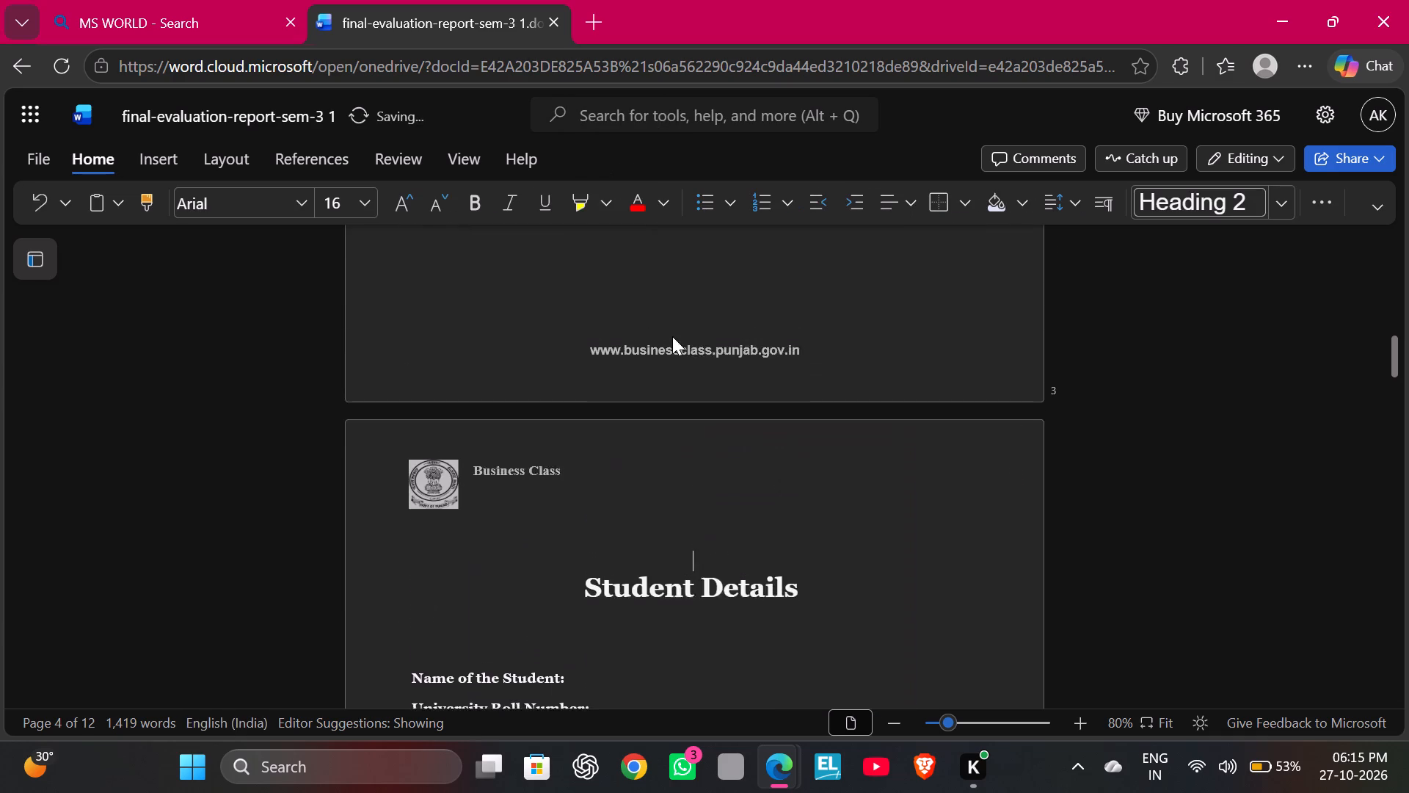
# Paste the cut second milestones screenshot into the blank space at the top of page 3.
pyautogui.scroll(1, 672, 336)
pyautogui.click(660, 344)
pyautogui.scroll(2, 660, 344)
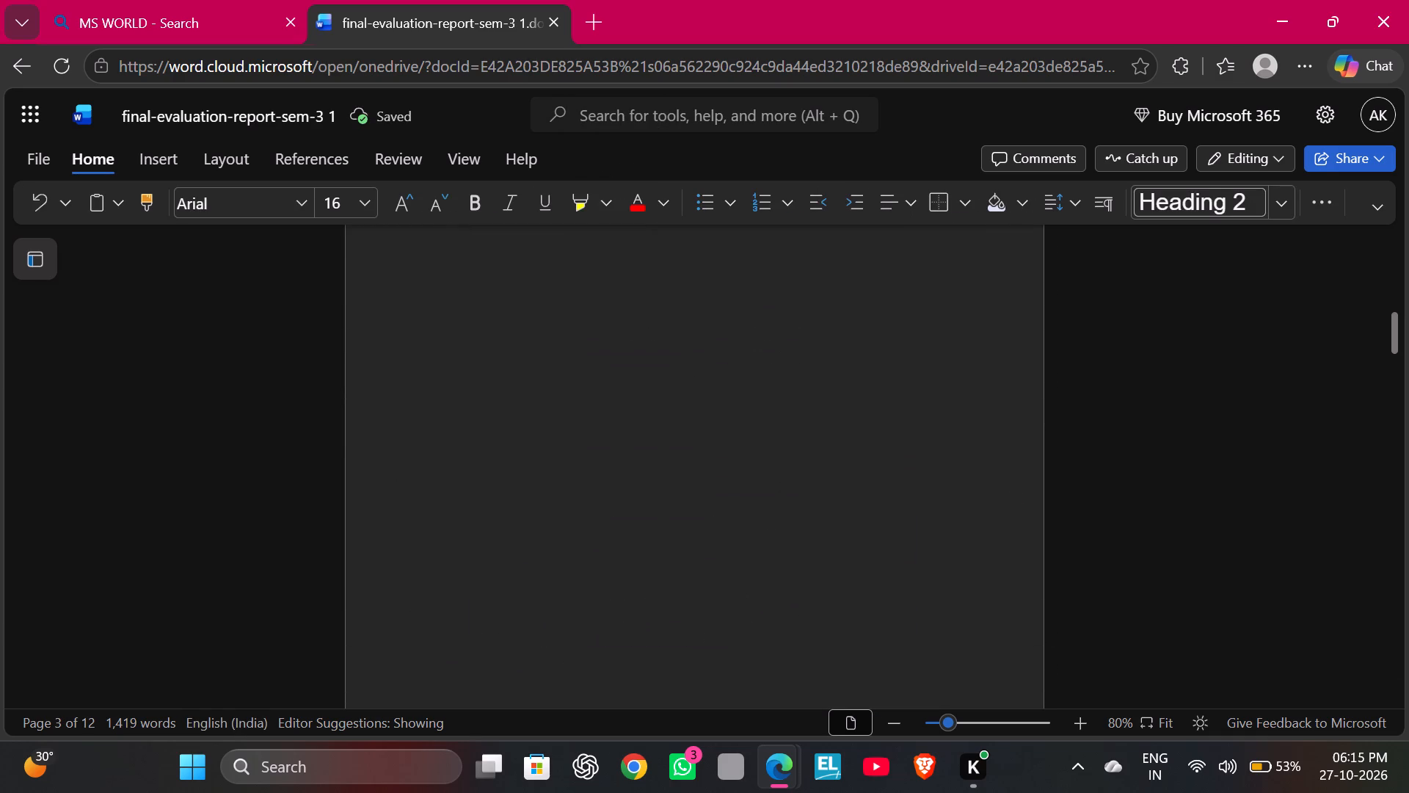
pyautogui.scroll(1, 650, 330)
pyautogui.click(650, 330)
pyautogui.hotkey('ctrl', 'v')
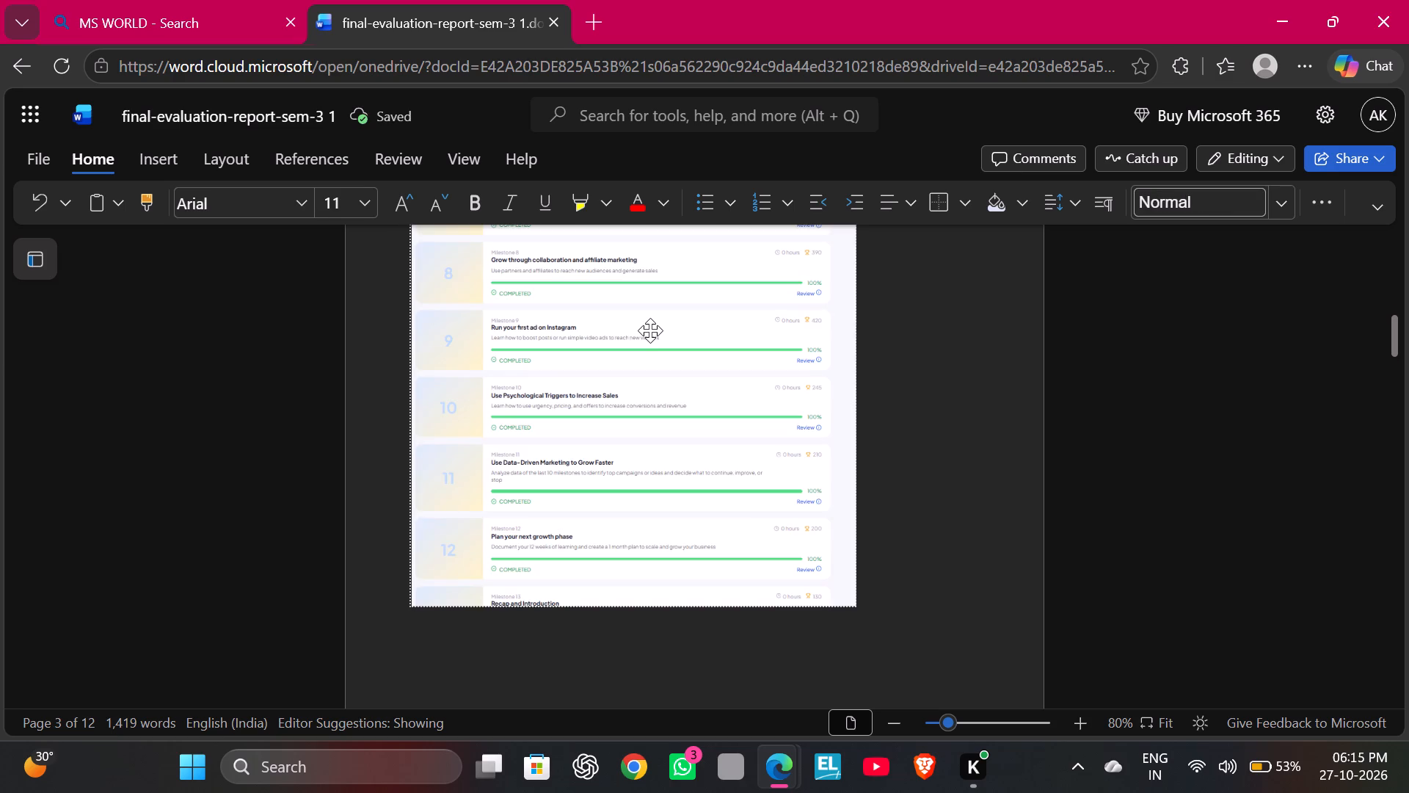
pyautogui.scroll(-1, 650, 330)
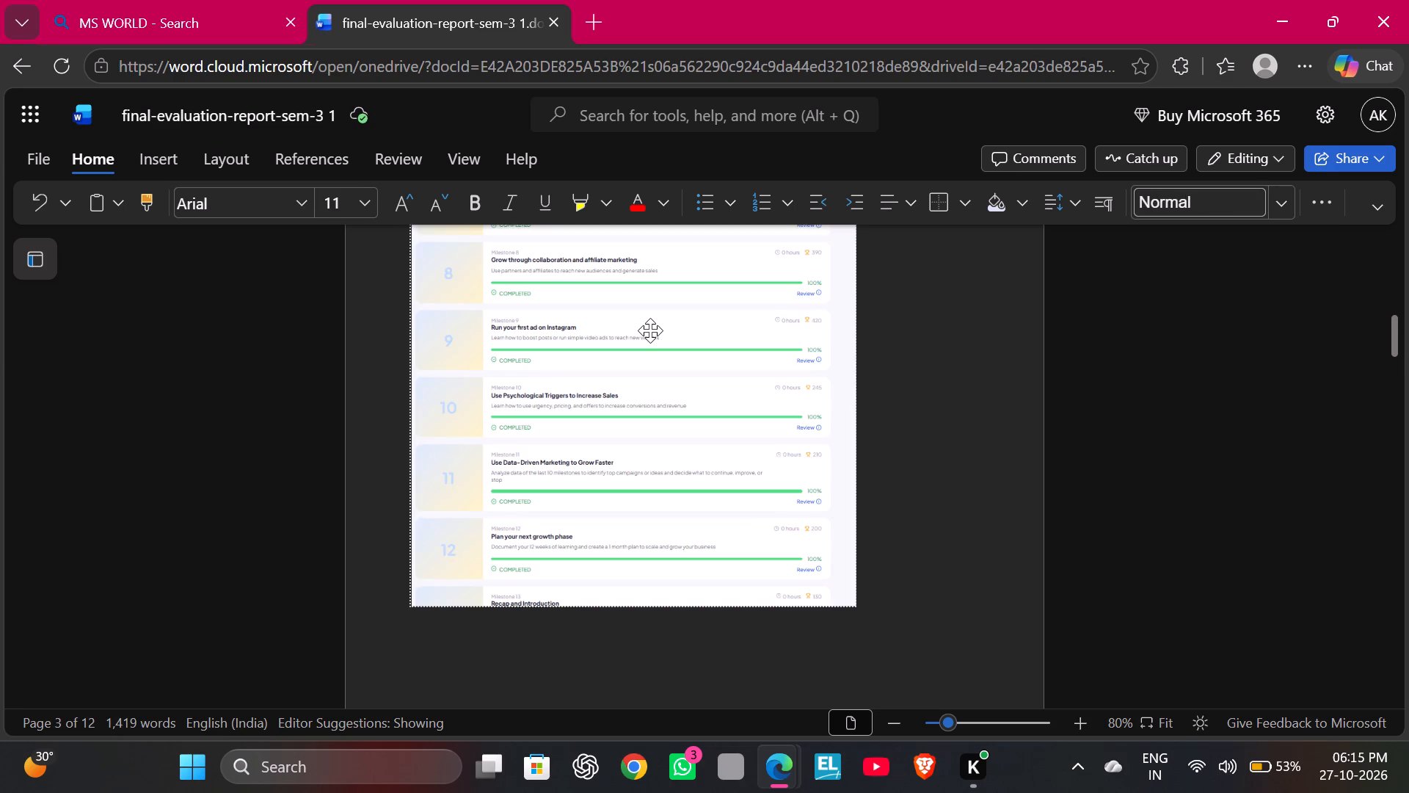
pyautogui.scroll(-1, 650, 330)
pyautogui.scroll(1, 650, 330)
pyautogui.moveTo(700, 418); pyautogui.dragTo(756, 446)
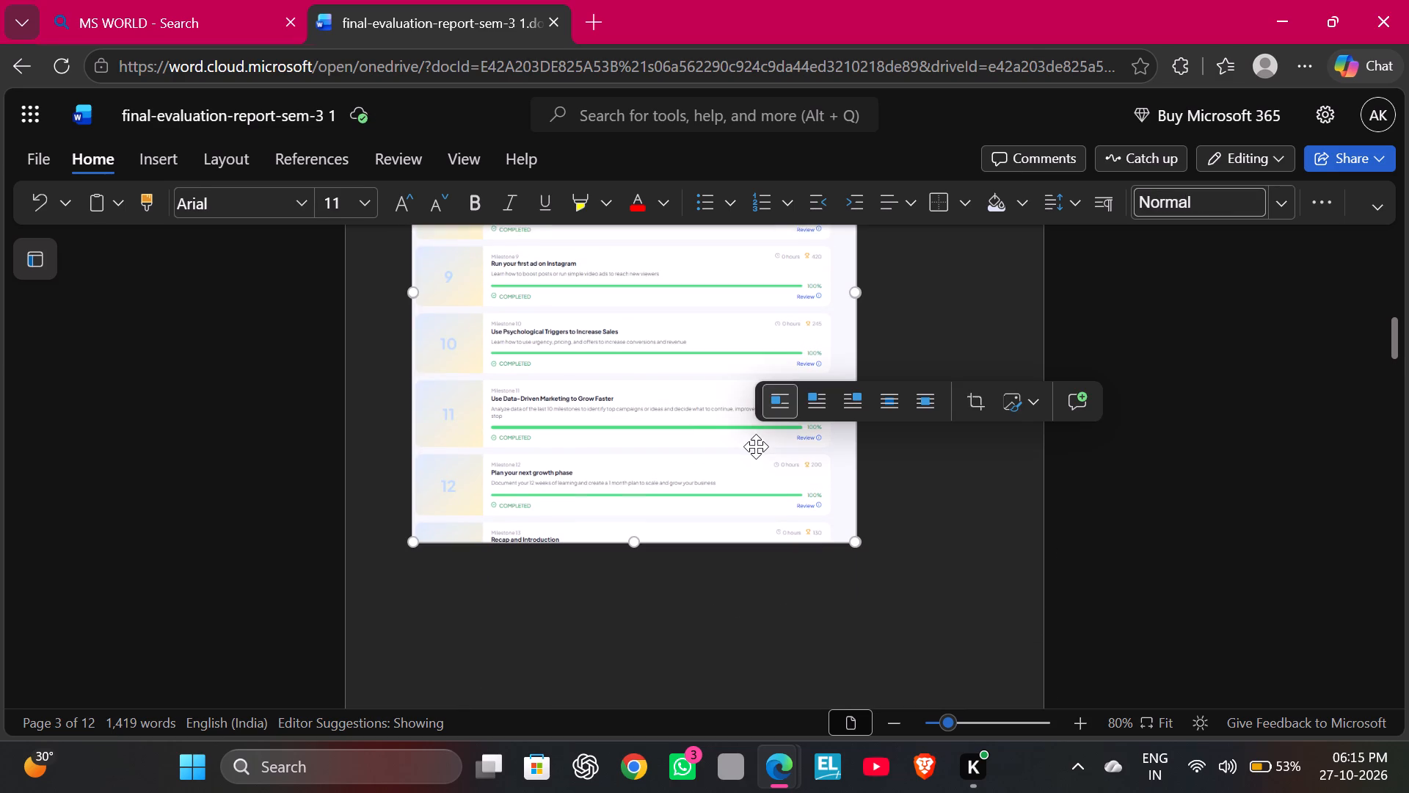
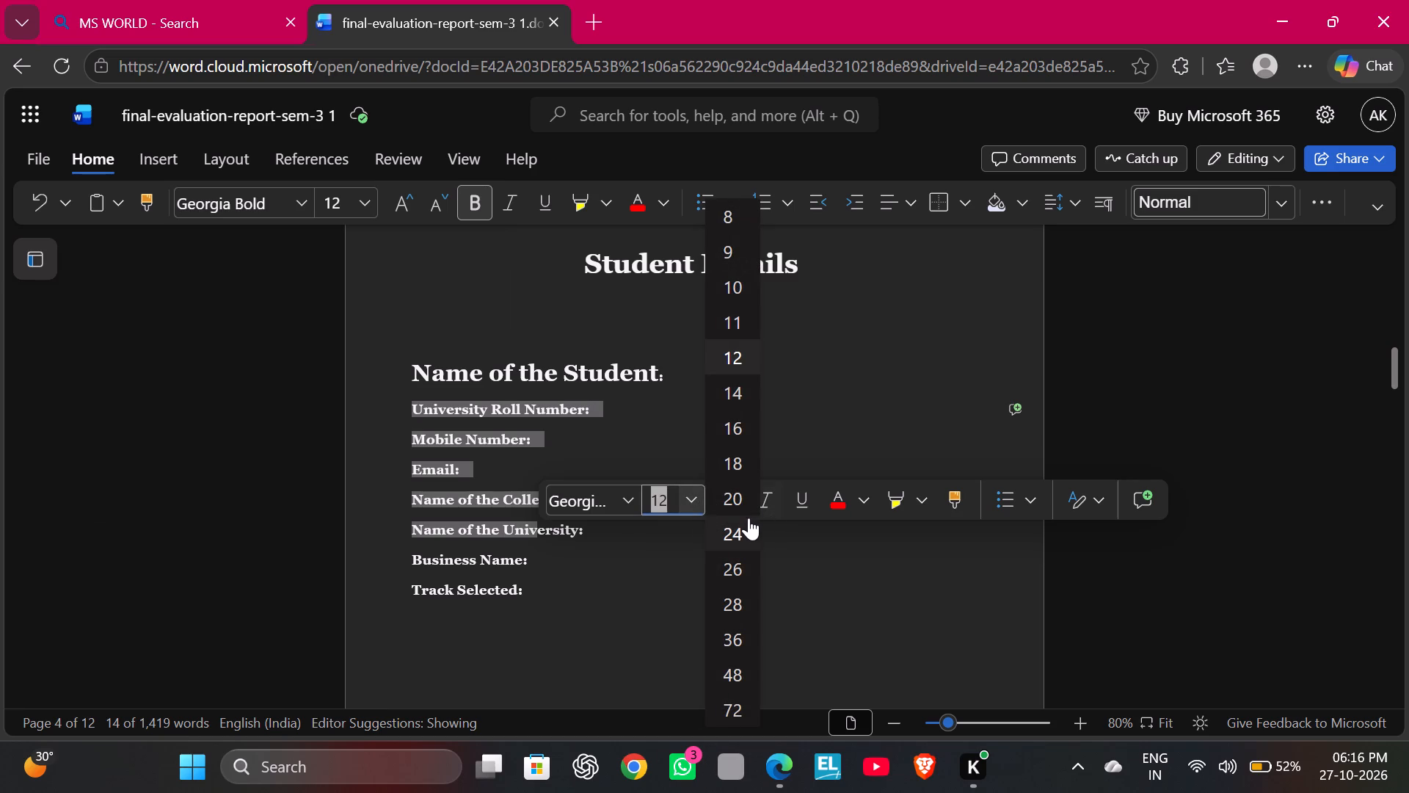
pyautogui.click(638, 370)
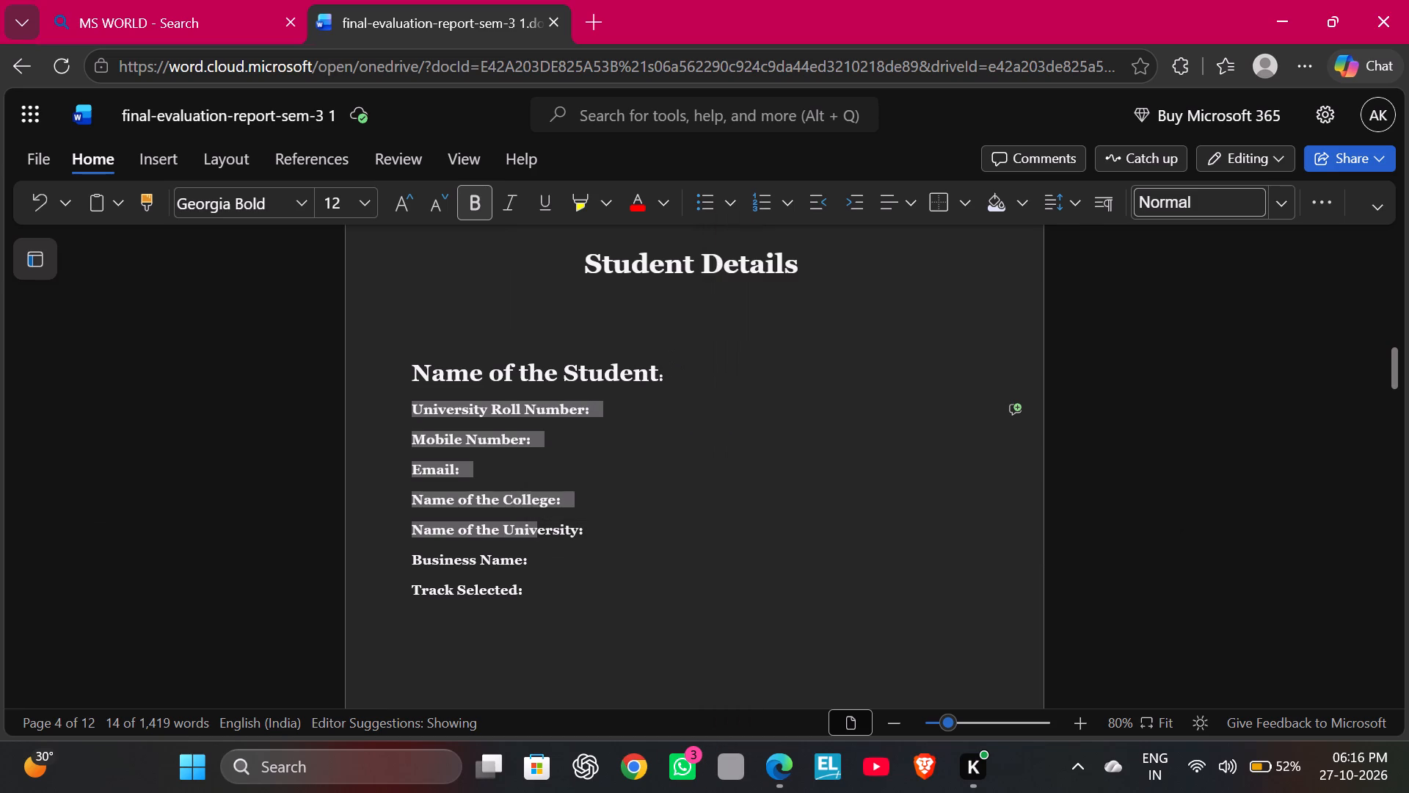
pyautogui.click(638, 370)
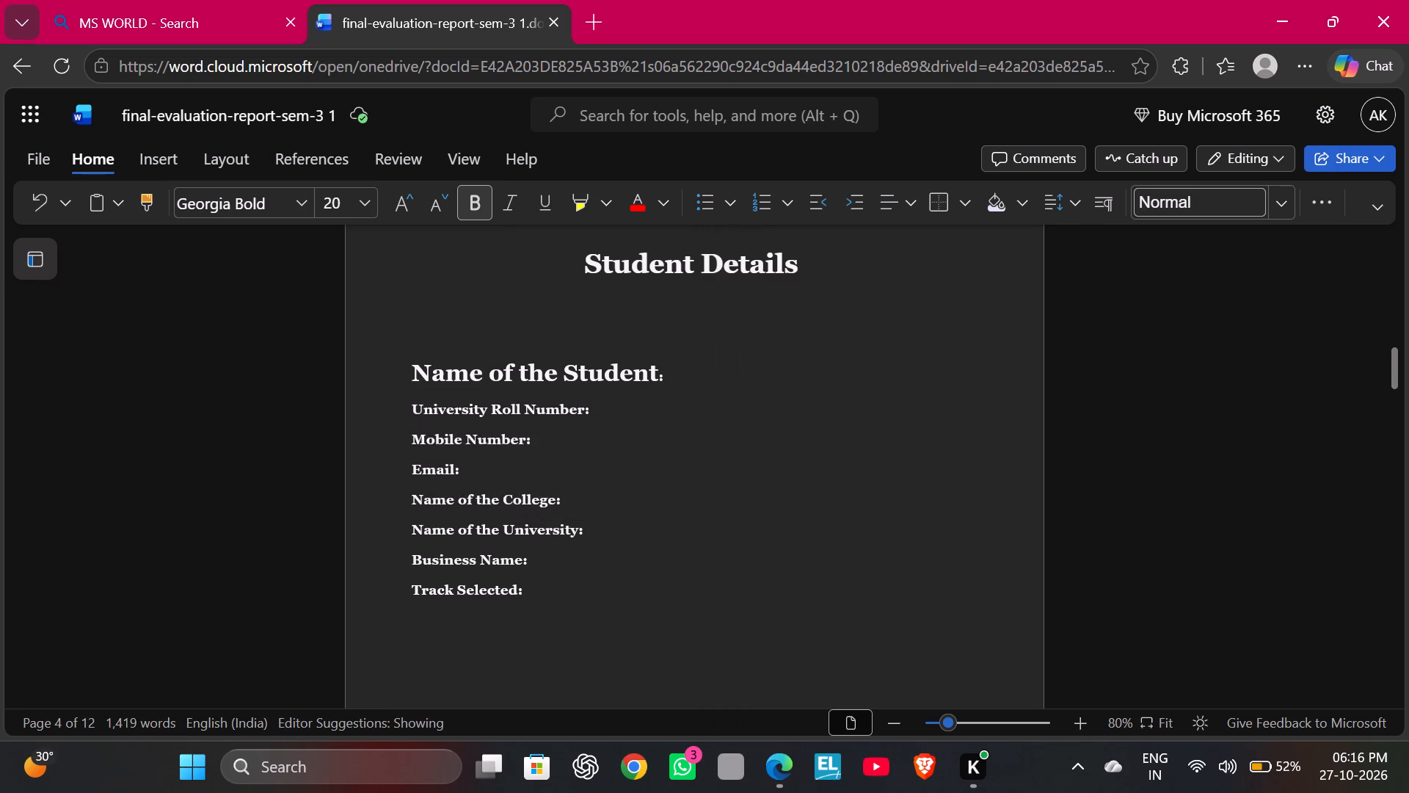
# Select the whole "Name of the Student:" line, including its smaller colon, under the Student Details heading.
pyautogui.click(650, 375)
pyautogui.click(669, 377)
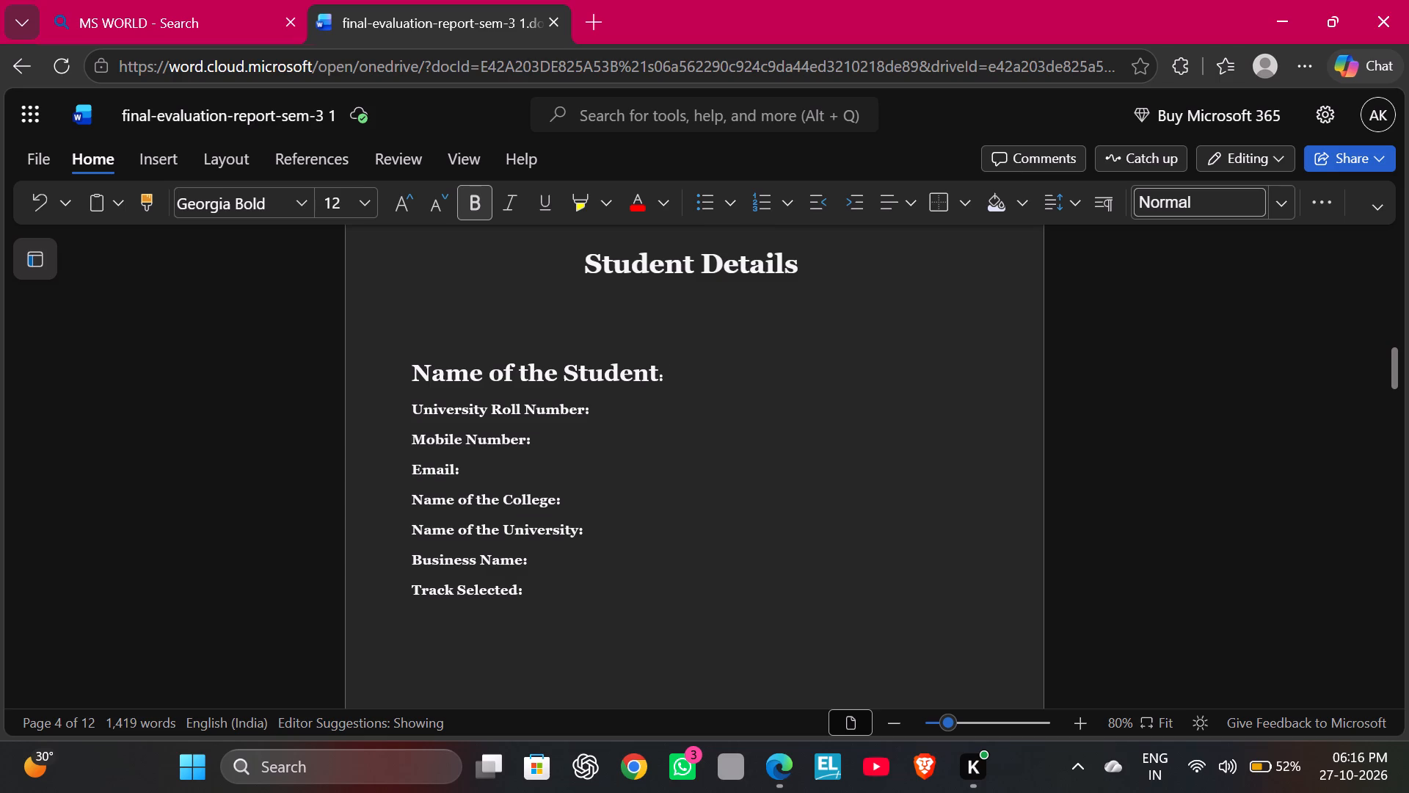
pyautogui.click(663, 375)
pyautogui.moveTo(663, 375); pyautogui.dragTo(451, 341)
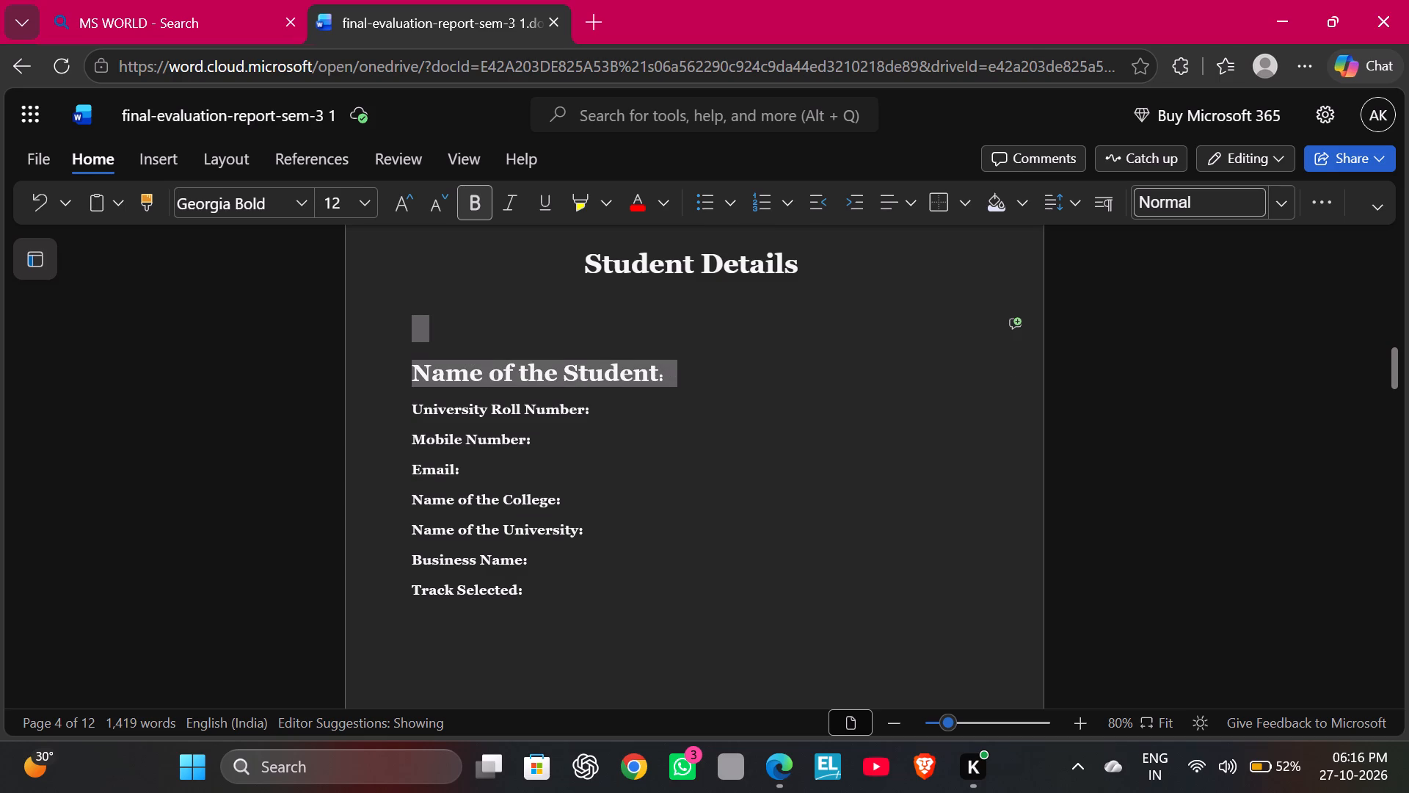
# Set the font size of all Student Details labels, from Name of the Student through Track Selected, to 24.
pyautogui.moveTo(451, 341); pyautogui.dragTo(439, 353)
pyautogui.click(418, 365)
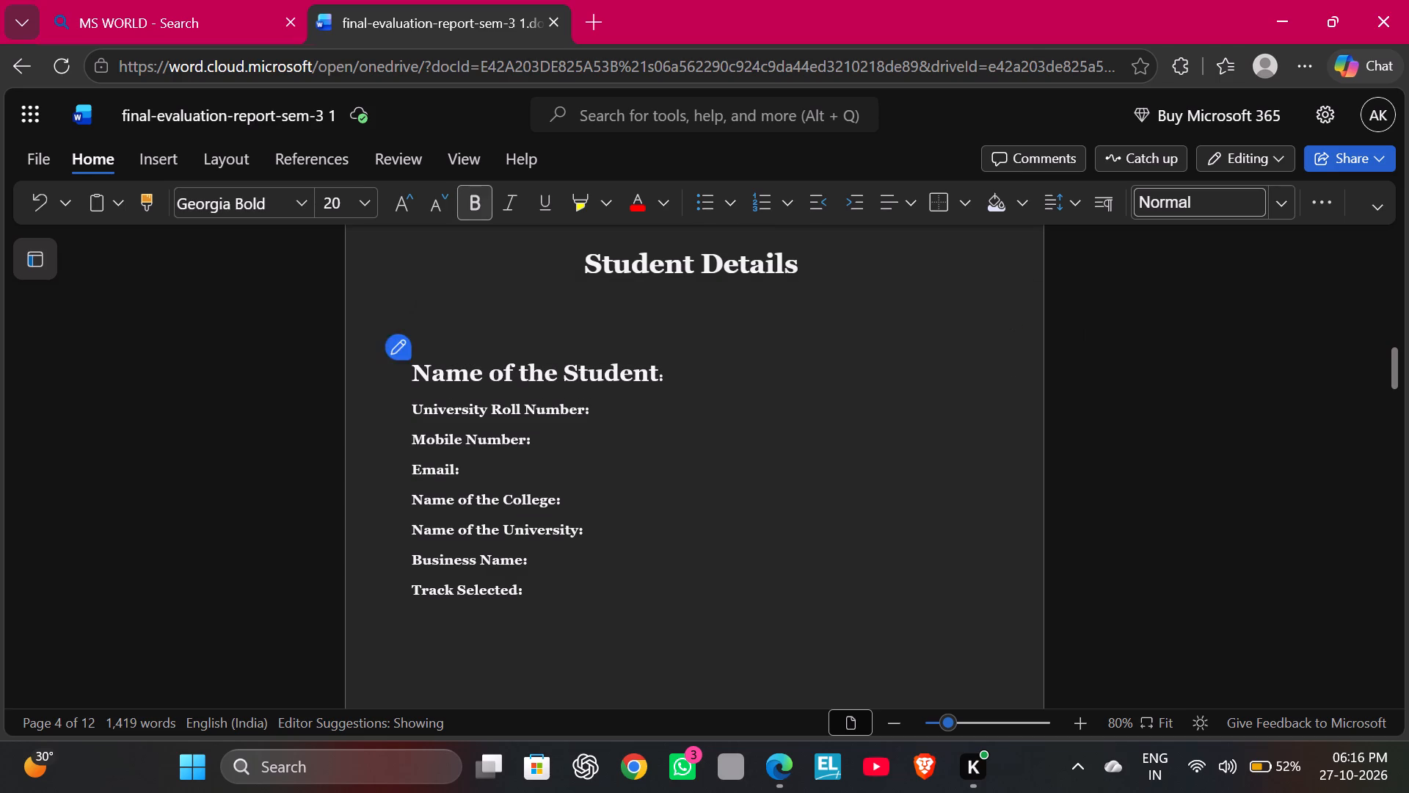
pyautogui.click(415, 374)
pyautogui.moveTo(415, 374); pyautogui.dragTo(496, 422)
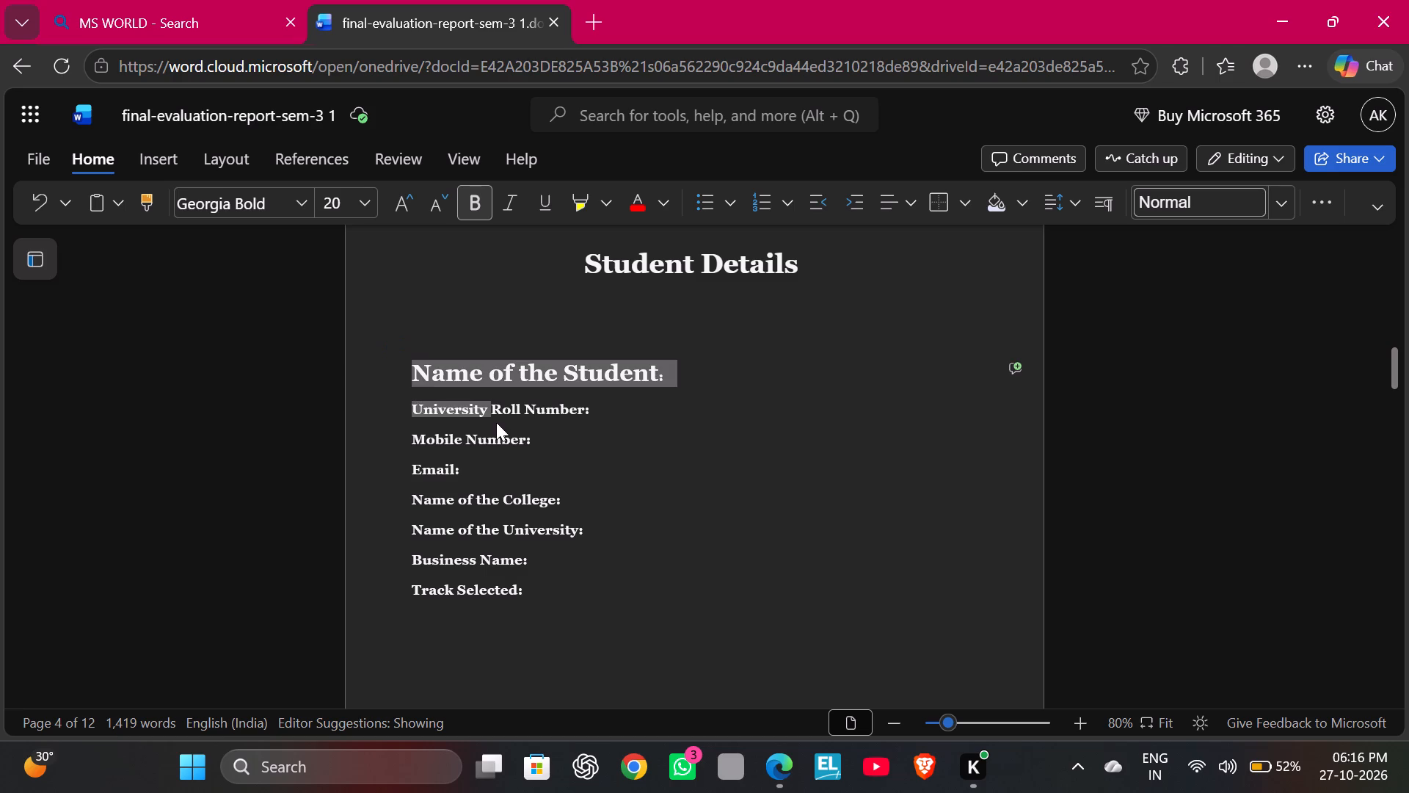
pyautogui.moveTo(496, 422); pyautogui.dragTo(528, 609)
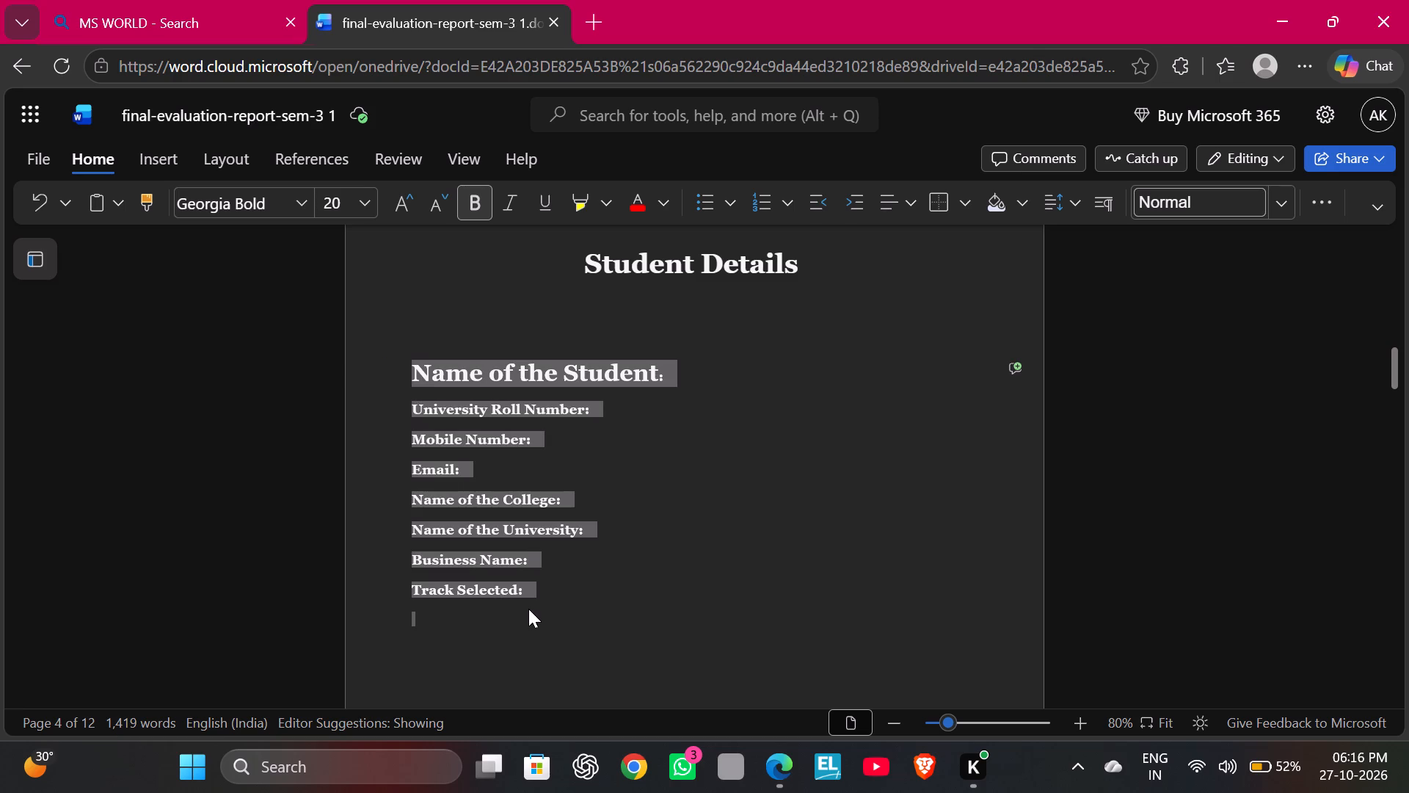
pyautogui.moveTo(528, 609); pyautogui.dragTo(527, 590)
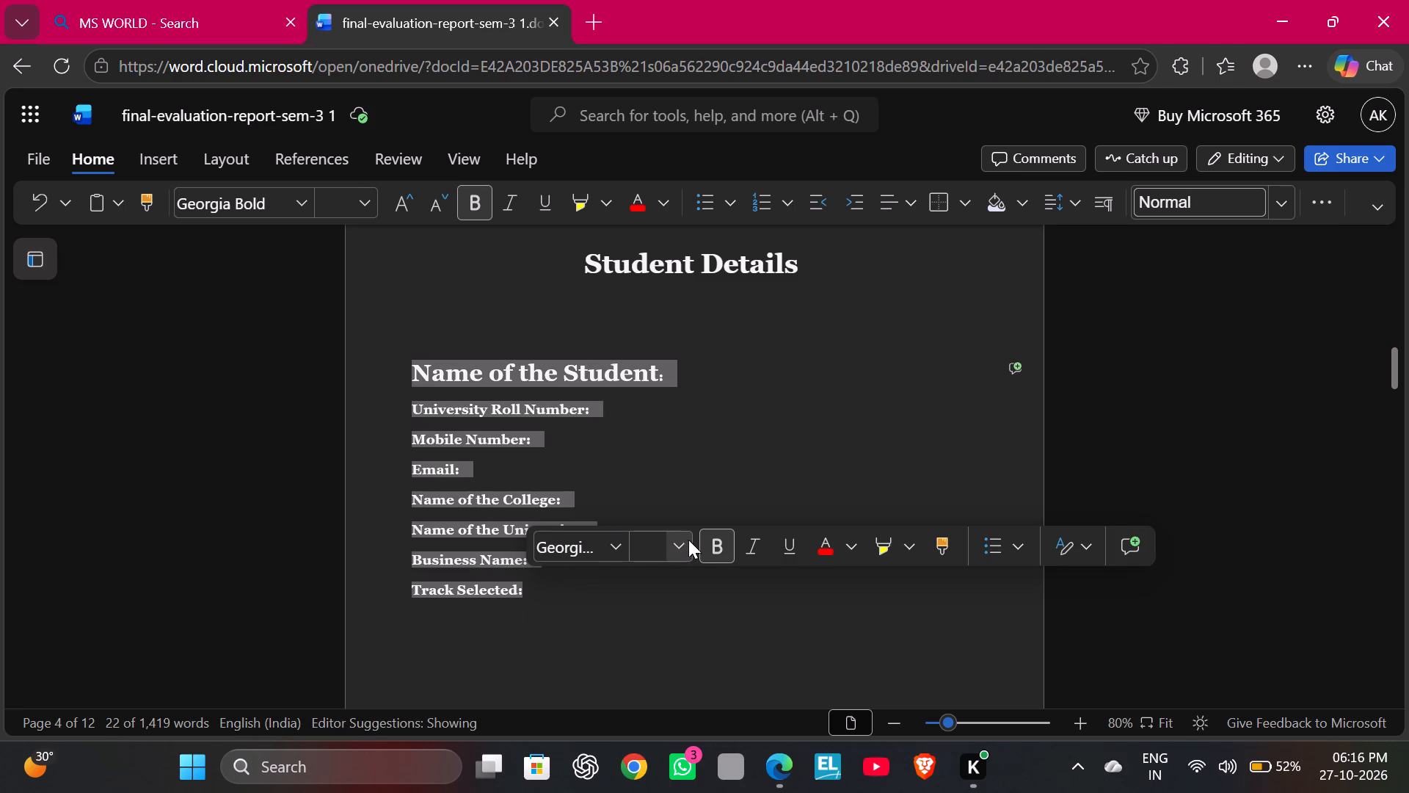
pyautogui.click(688, 541)
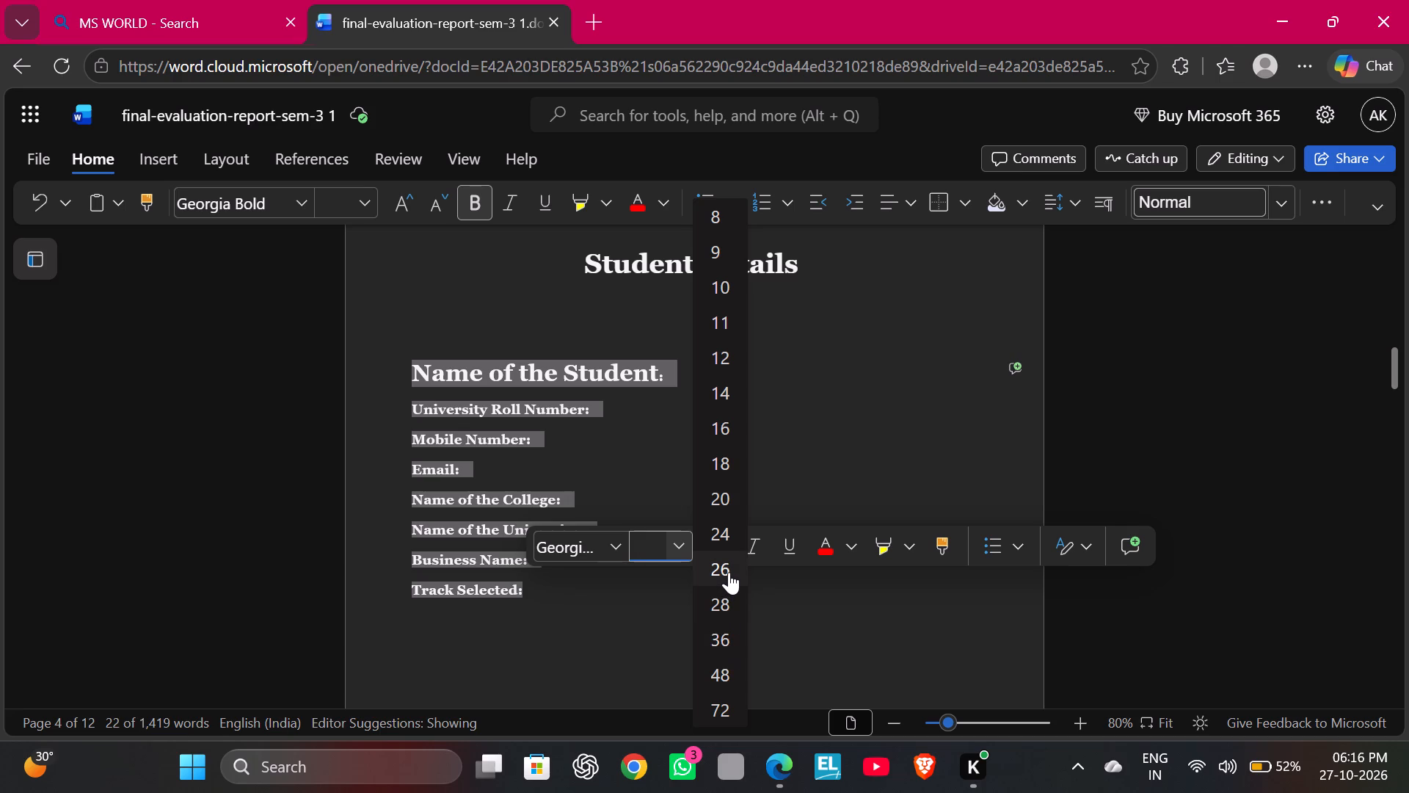
pyautogui.click(728, 529)
pyautogui.doubleClick(811, 454)
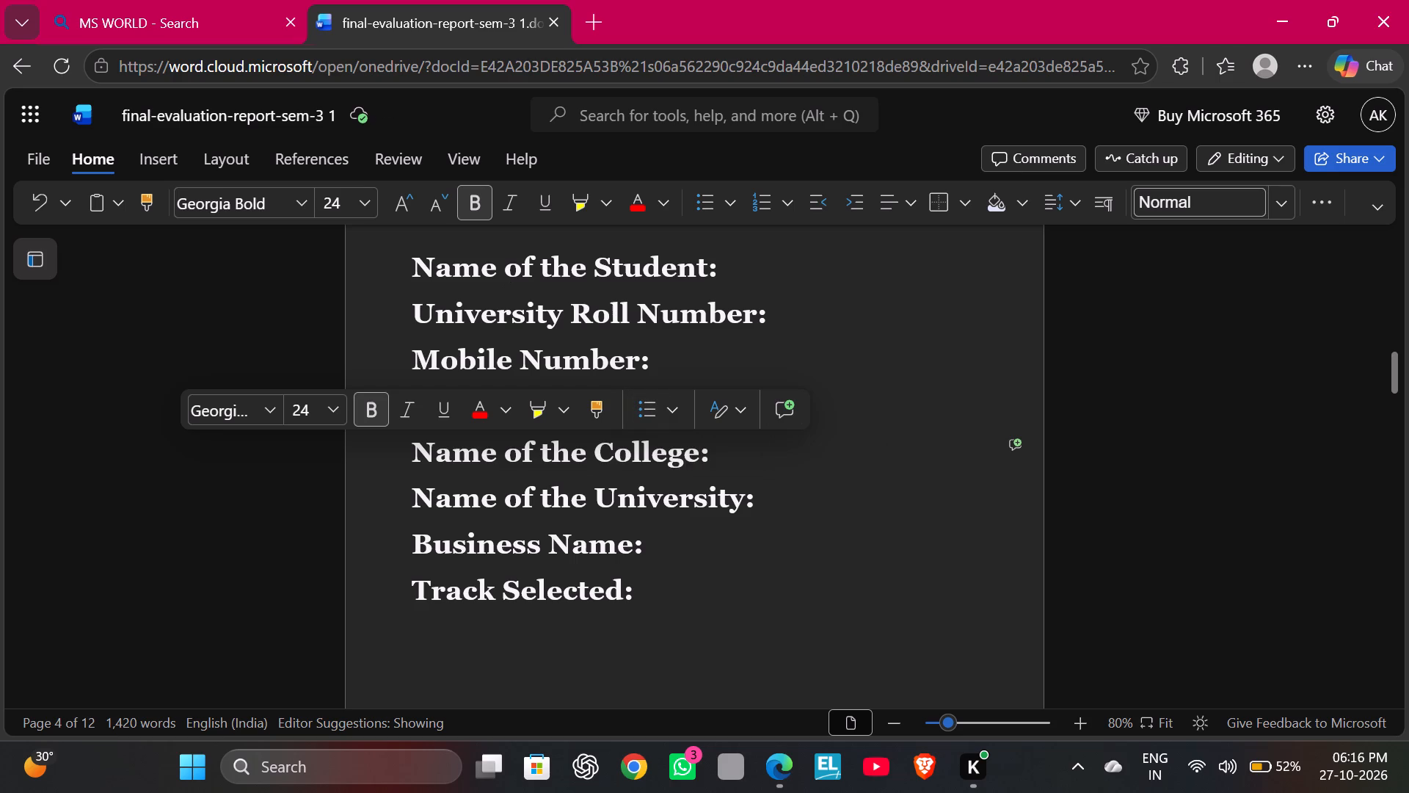
# Set the Student Details label text, from just after the initial N of Name through Track Selected, to font size 18.
pyautogui.click(418, 267)
pyautogui.moveTo(426, 283); pyautogui.dragTo(608, 593)
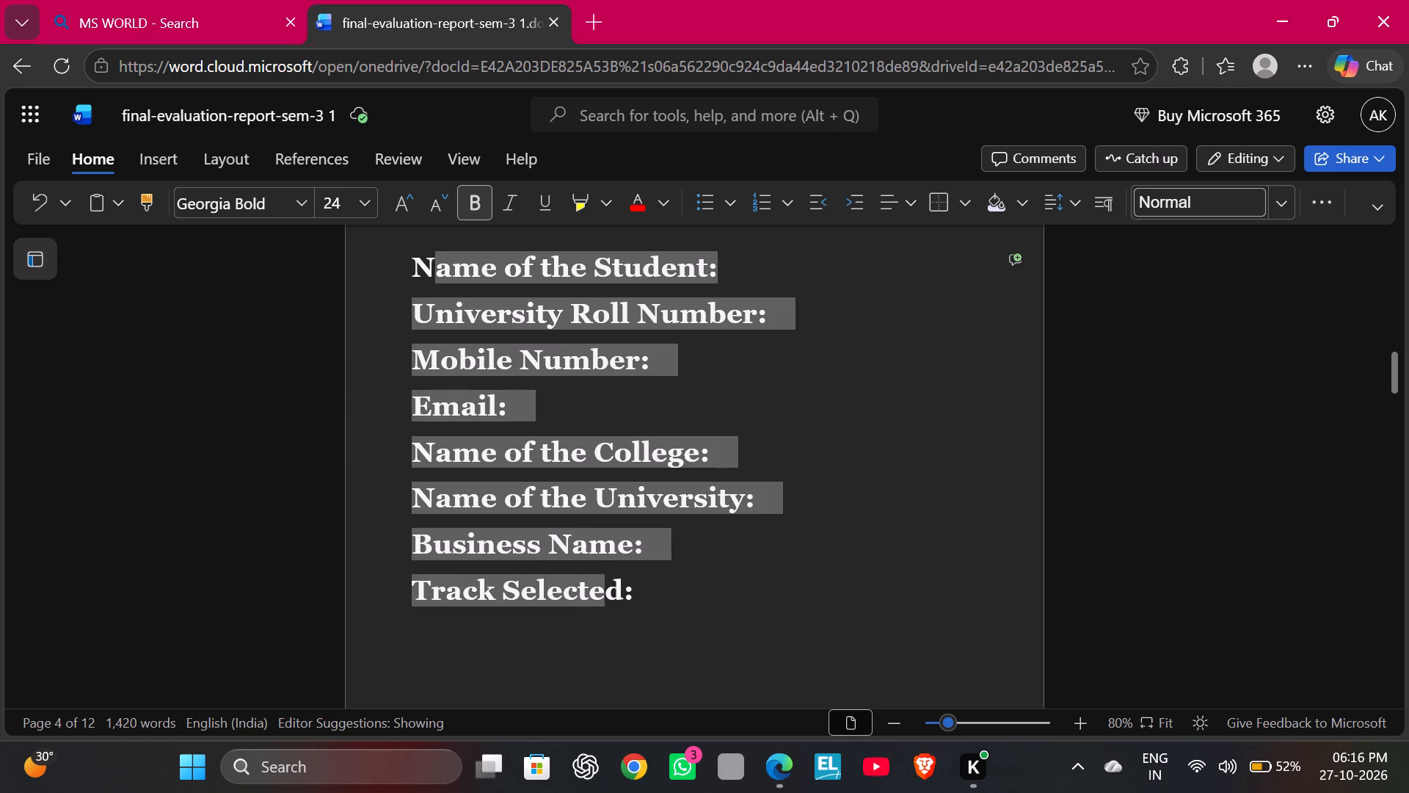
pyautogui.moveTo(608, 593); pyautogui.dragTo(630, 604)
pyautogui.click(785, 562)
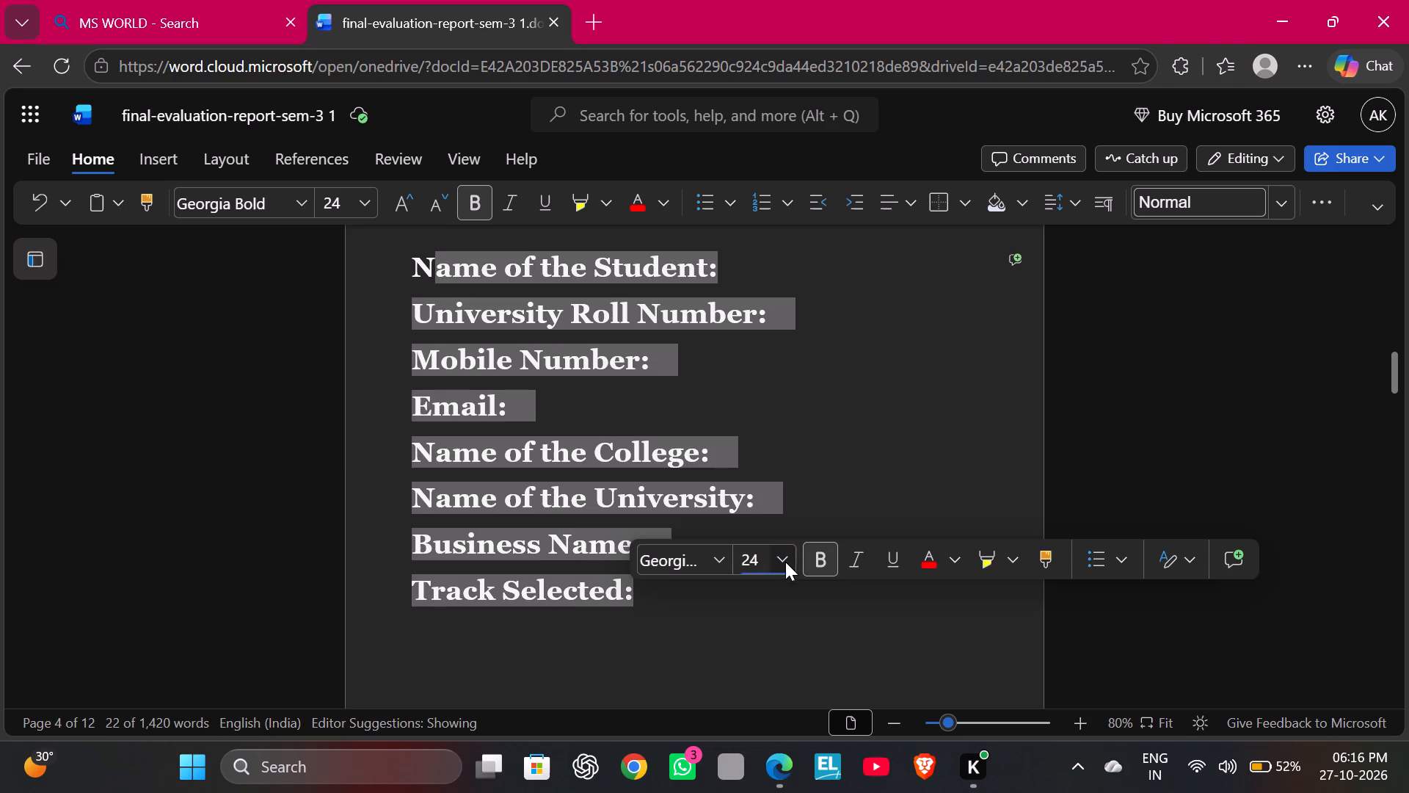
pyautogui.click(823, 460)
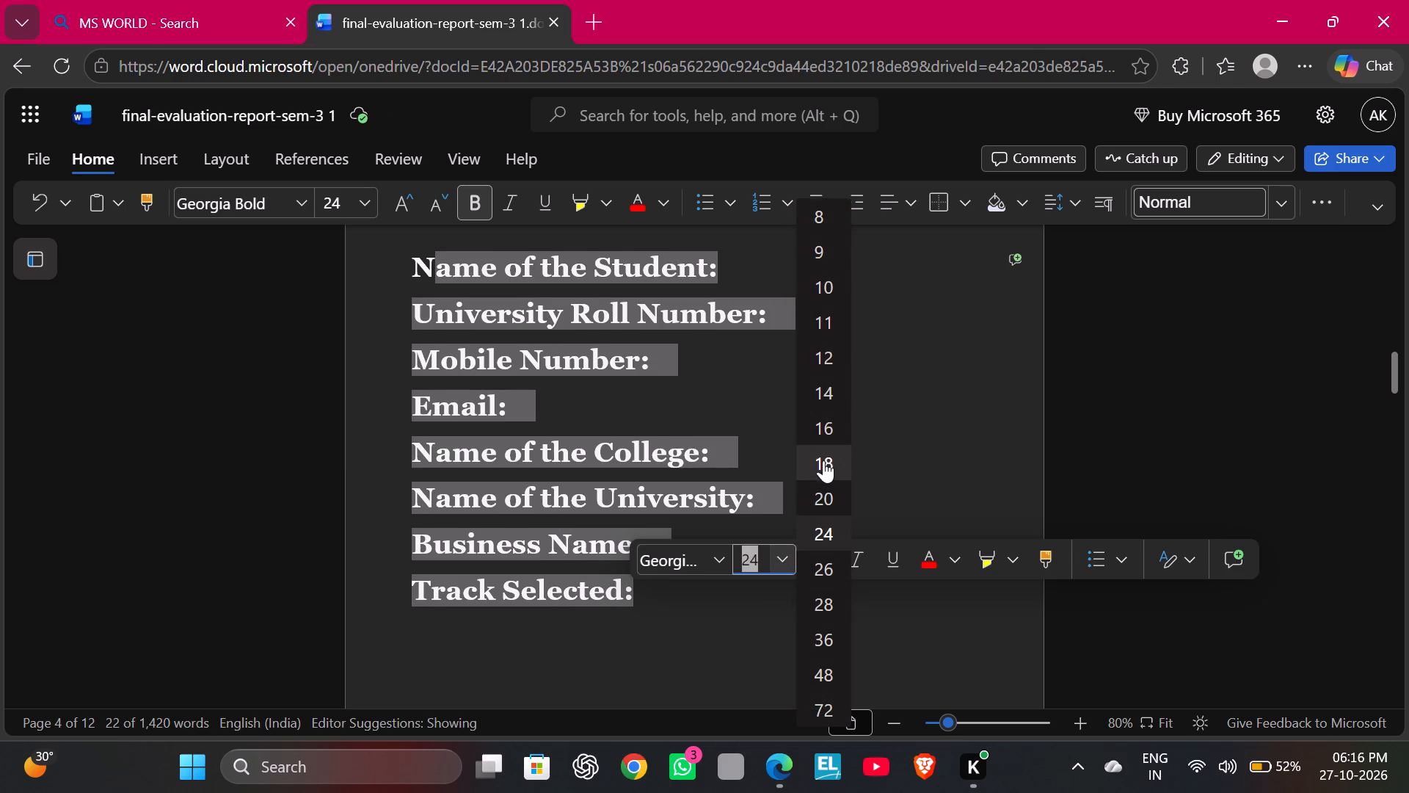
# Fill in the student's first name in capitals after the Name of the Student label, set off by a wide gap.
pyautogui.scroll(1, 753, 451)
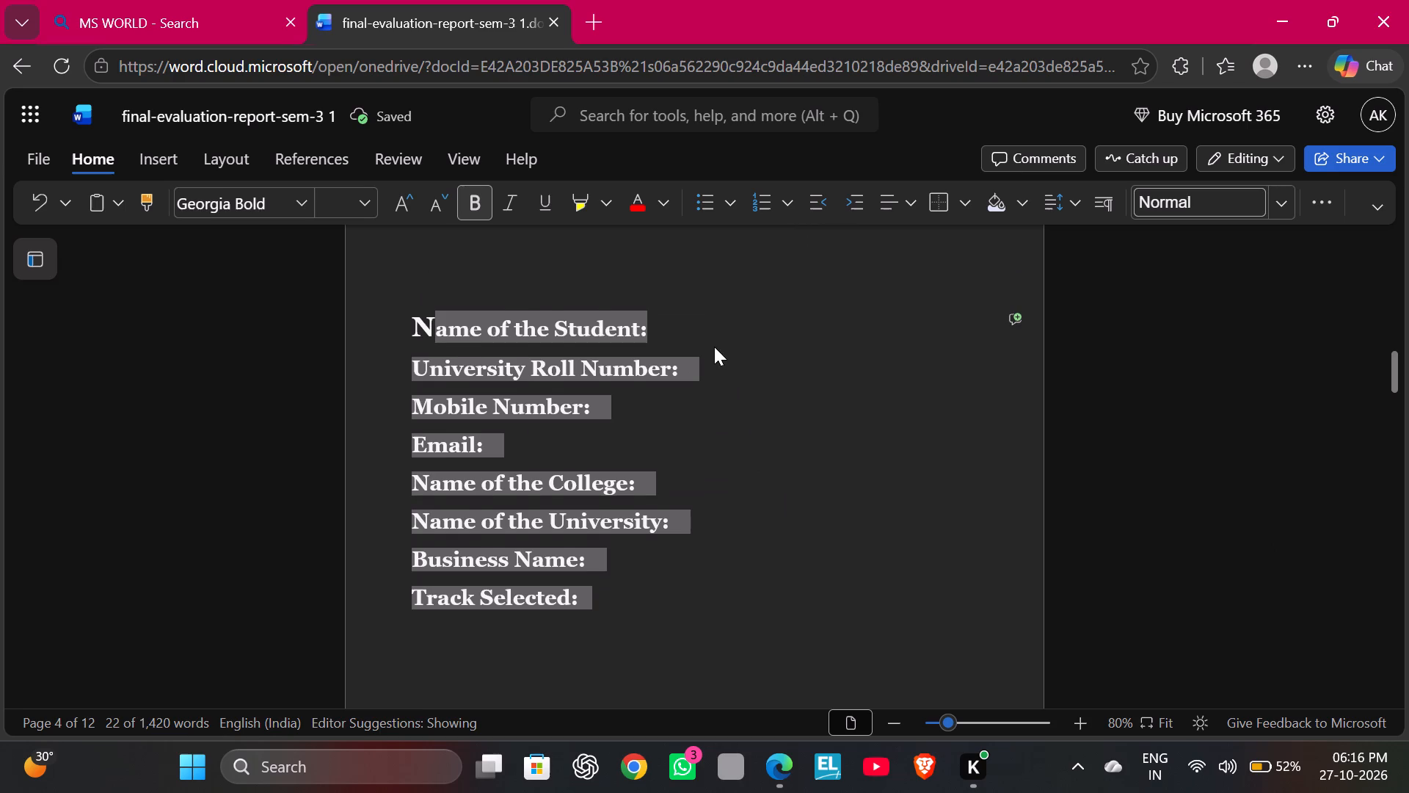
pyautogui.click(714, 347)
pyautogui.click(710, 330)
pyautogui.press('space')
pyautogui.press('space')
pyautogui.press('space')
pyautogui.press('space')
pyautogui.press('space')
pyautogui.press('space')
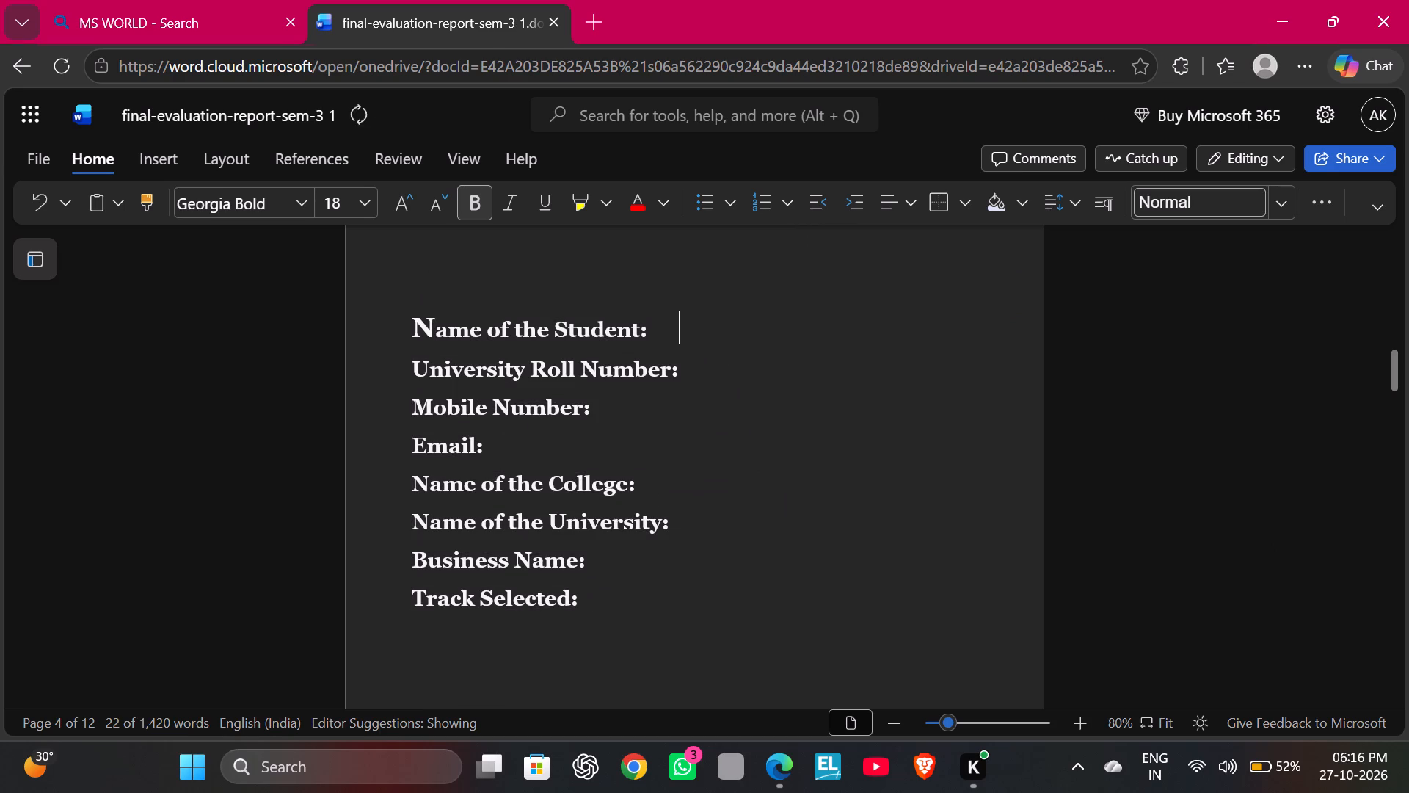
pyautogui.press('space')
pyautogui.press('space')
pyautogui.press('space')
pyautogui.press('space')
pyautogui.press('space')
pyautogui.press('space')
pyautogui.write('ALOK')
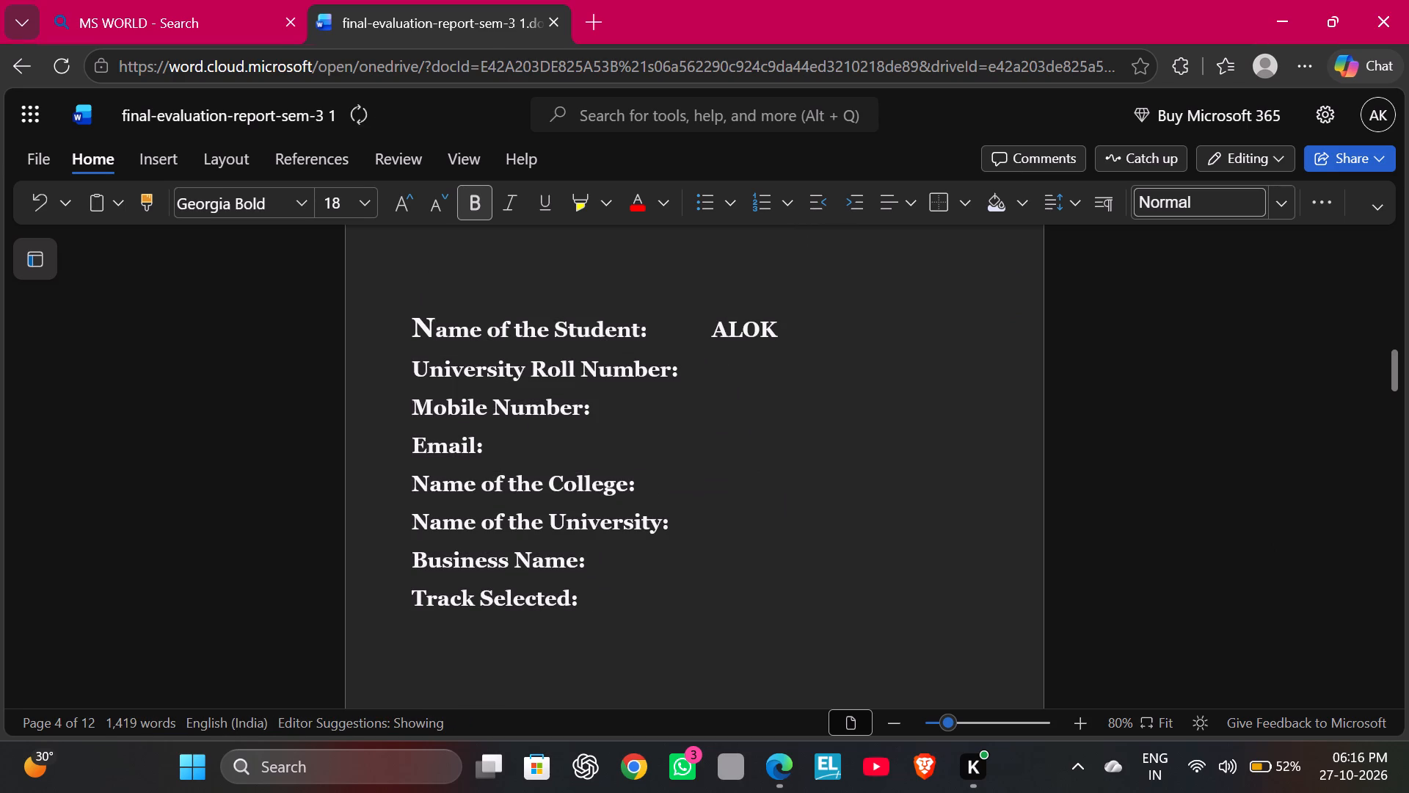
# Enter the university roll number after its label, spaced so it roughly lines up with the name above.
pyautogui.click(707, 372)
pyautogui.press('space')
pyautogui.press('space')
pyautogui.press('space')
pyautogui.press('space')
pyautogui.press('space')
pyautogui.press('space')
pyautogui.press('space')
pyautogui.write('25')
pyautogui.write('2')
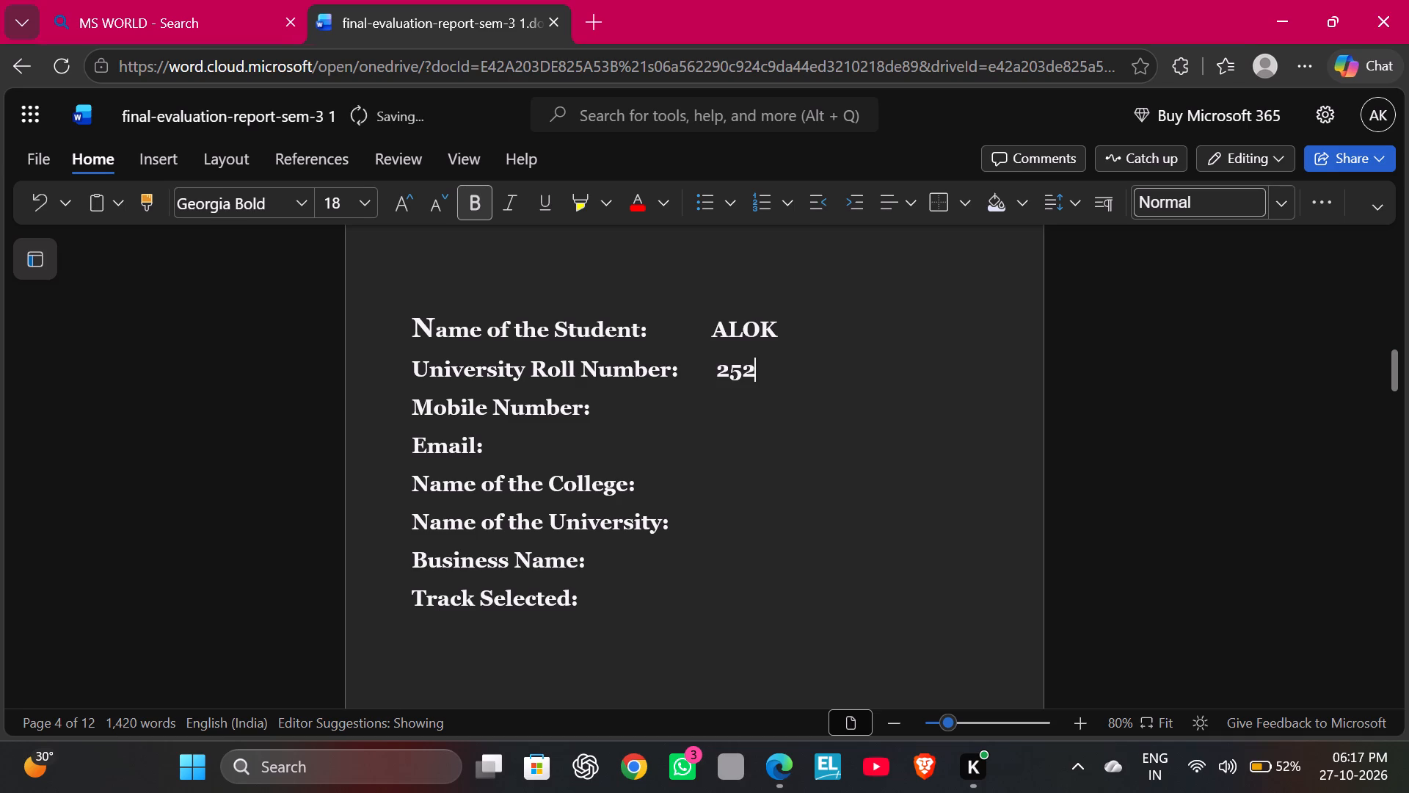
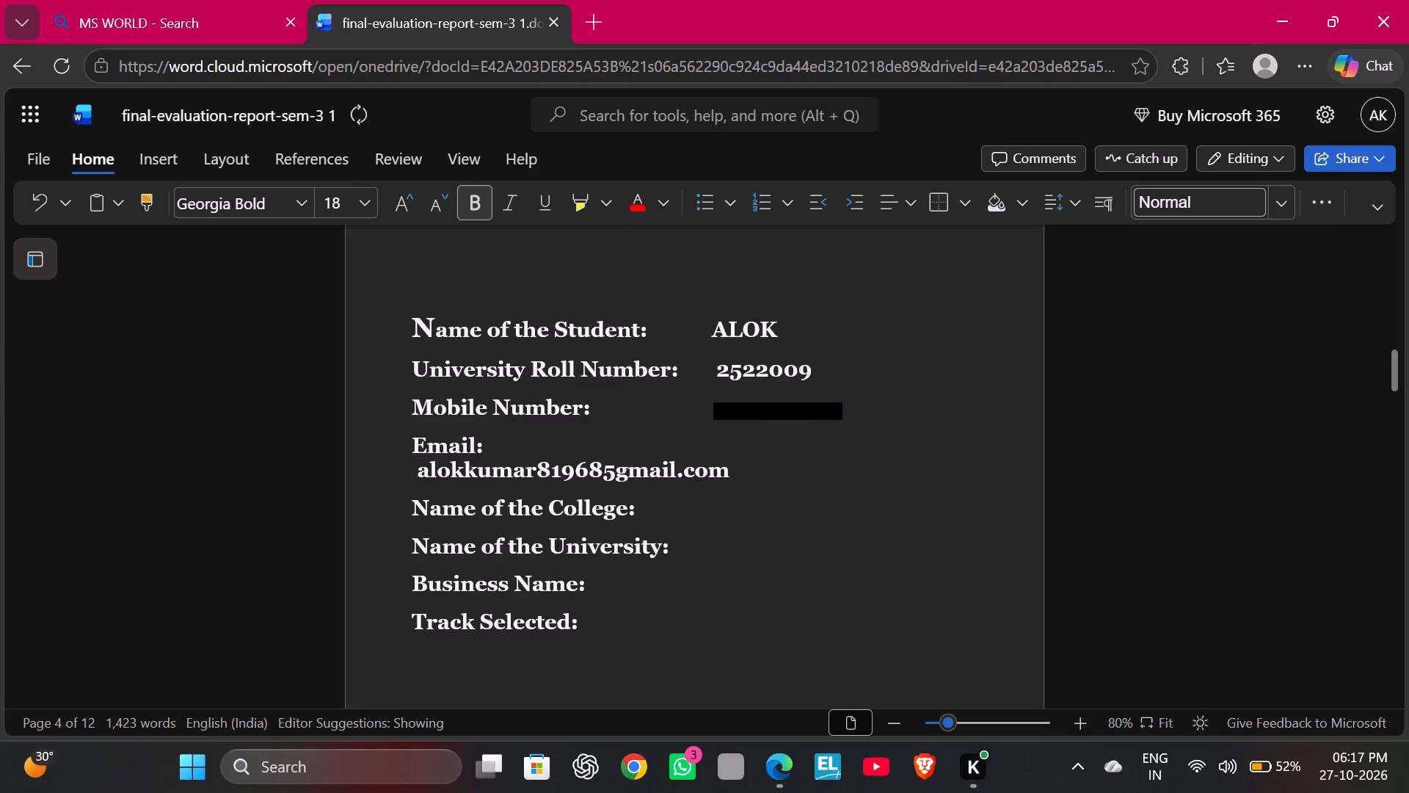
# Reduce the gap before the email address so it sits on the same line as its Email label.
pyautogui.press('BackSpace')
pyautogui.press('BackSpace')
pyautogui.press('BackSpace')
pyautogui.press('BackSpace')
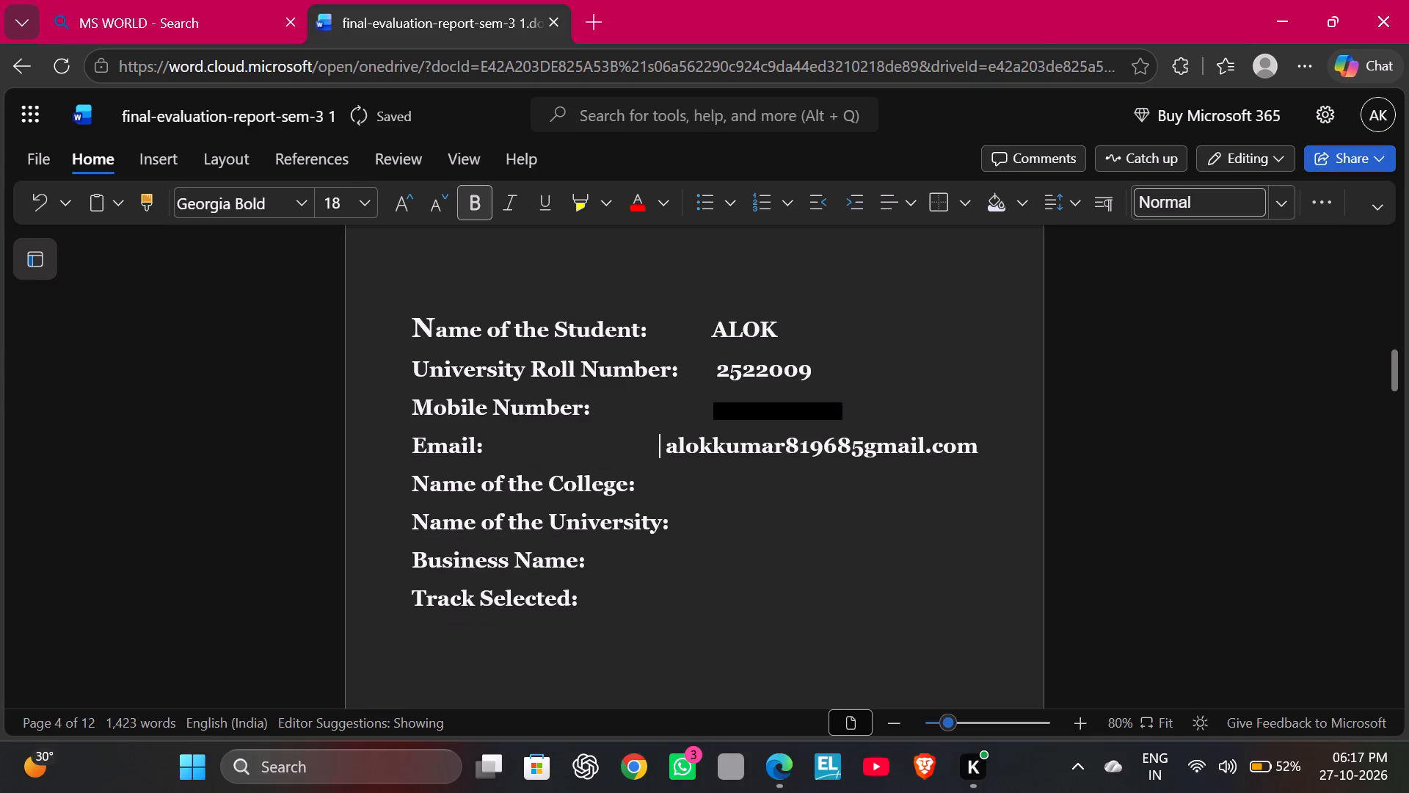
pyautogui.press('BackSpace')
# Fill in CTIMIT in capitals after the Name of the College label, set off by a gap of several spaces.
pyautogui.click(674, 493)
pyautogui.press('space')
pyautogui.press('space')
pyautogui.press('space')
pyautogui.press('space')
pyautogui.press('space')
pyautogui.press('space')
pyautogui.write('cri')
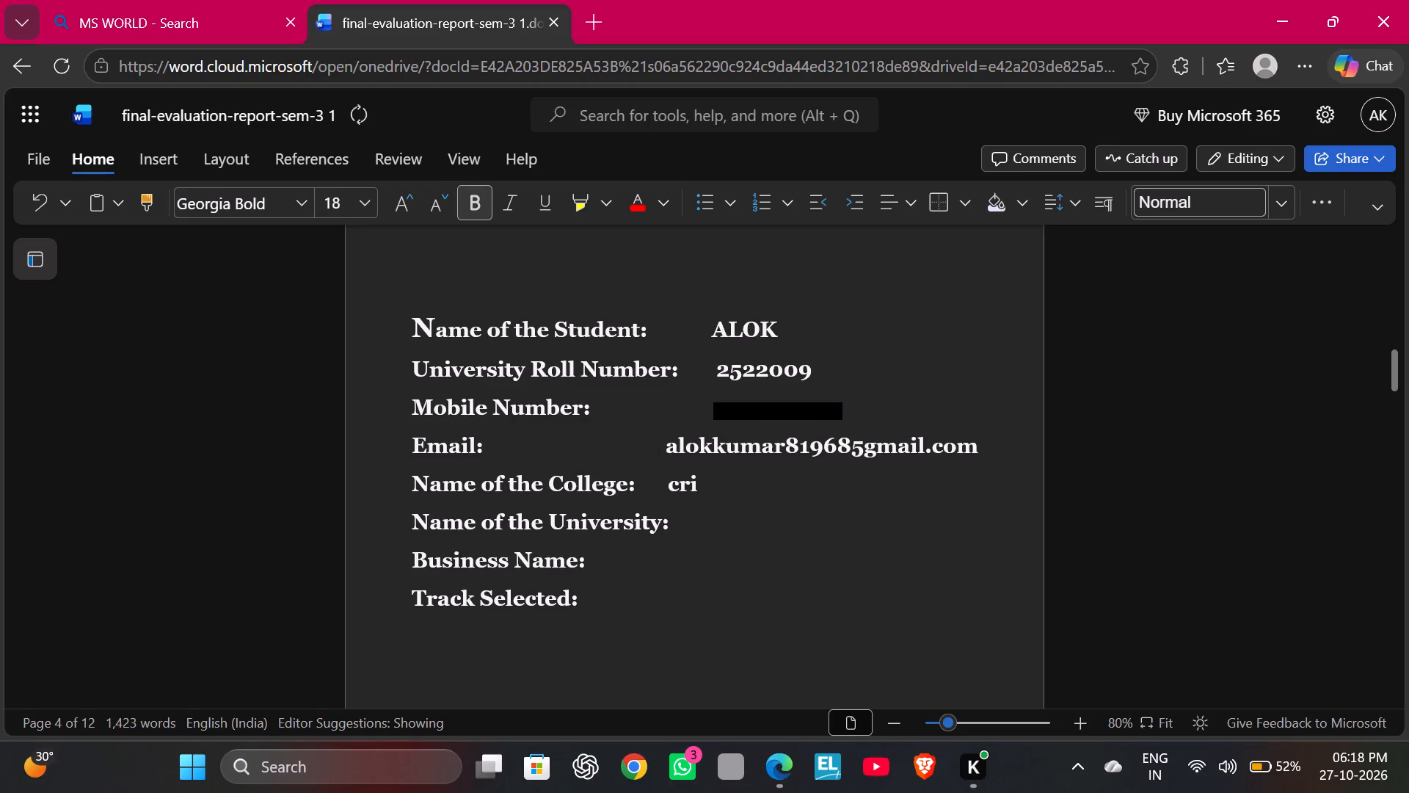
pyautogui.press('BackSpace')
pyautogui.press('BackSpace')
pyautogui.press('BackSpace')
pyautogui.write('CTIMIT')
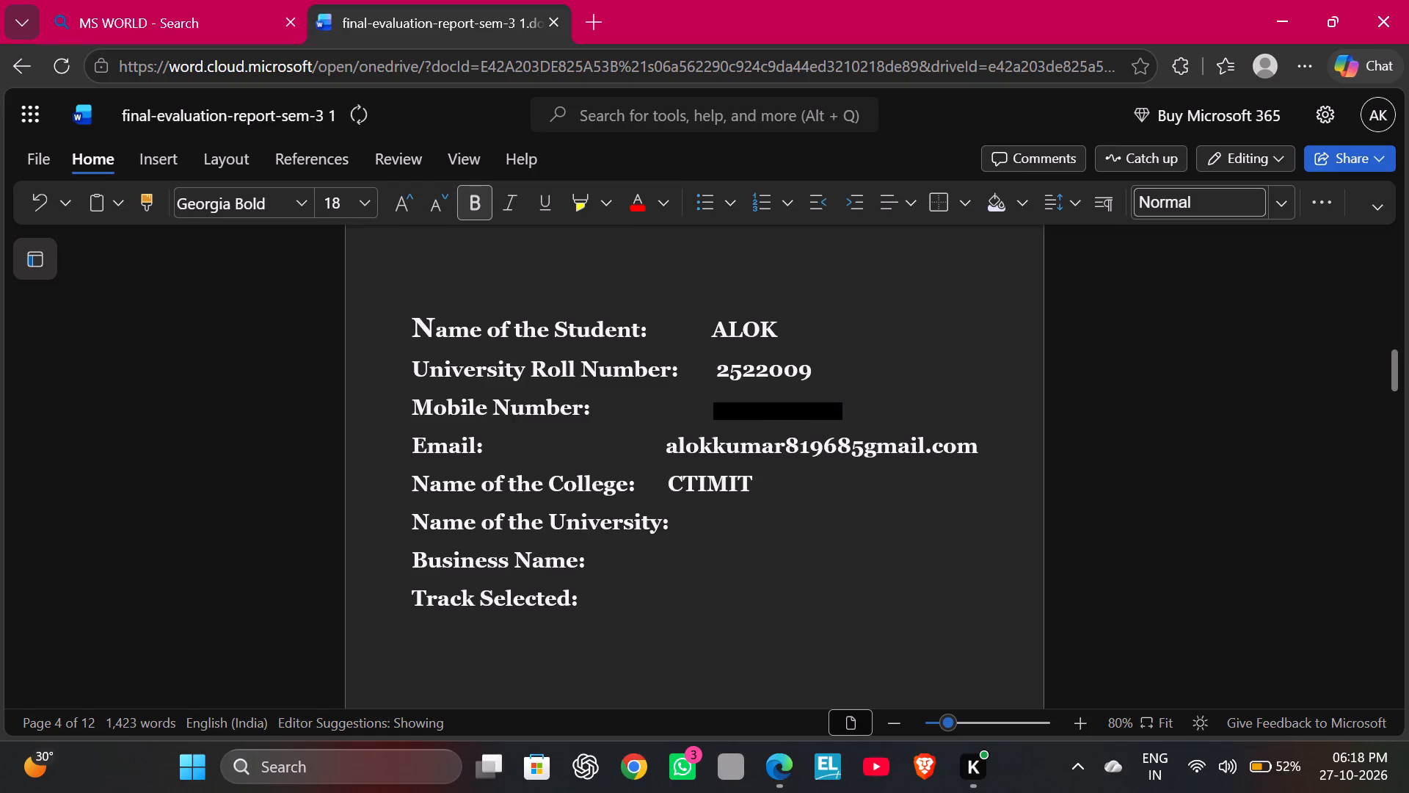
# Fill in PTU after the Name of the University label, set off by a gap of several spaces.
pyautogui.click(751, 532)
pyautogui.press('space')
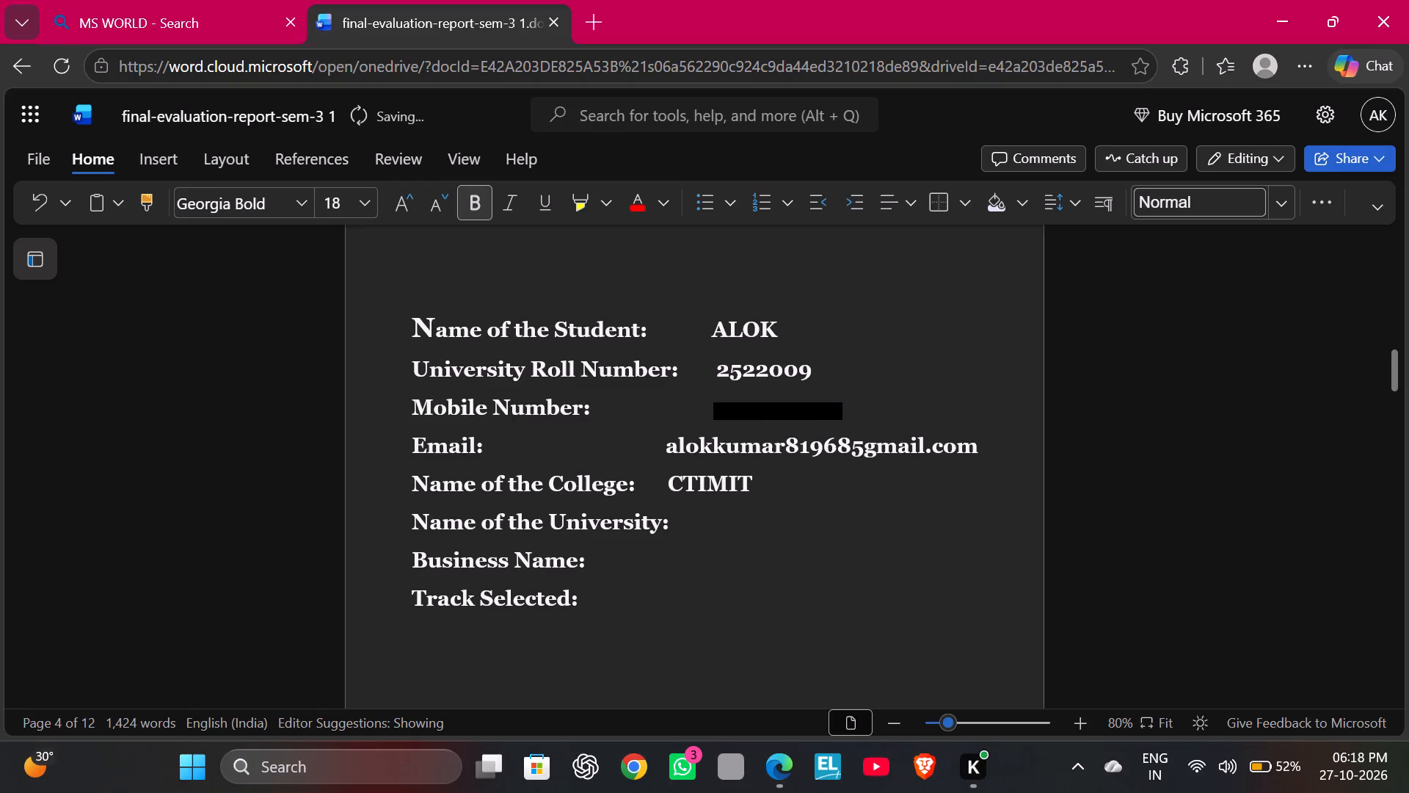
pyautogui.write('PTU')
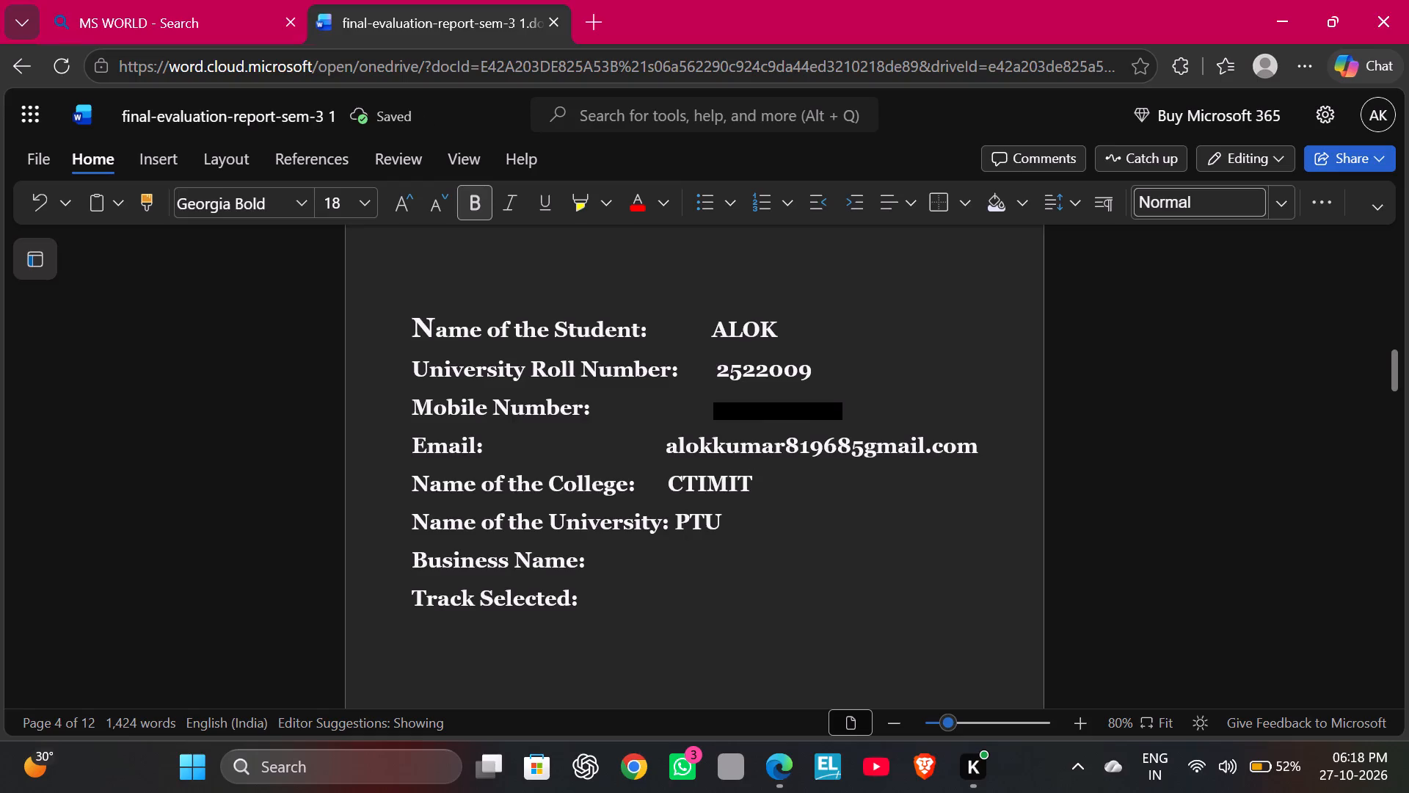
pyautogui.click(672, 527)
pyautogui.press('space')
pyautogui.press('space')
pyautogui.press('space')
pyautogui.press('space')
pyautogui.press('space')
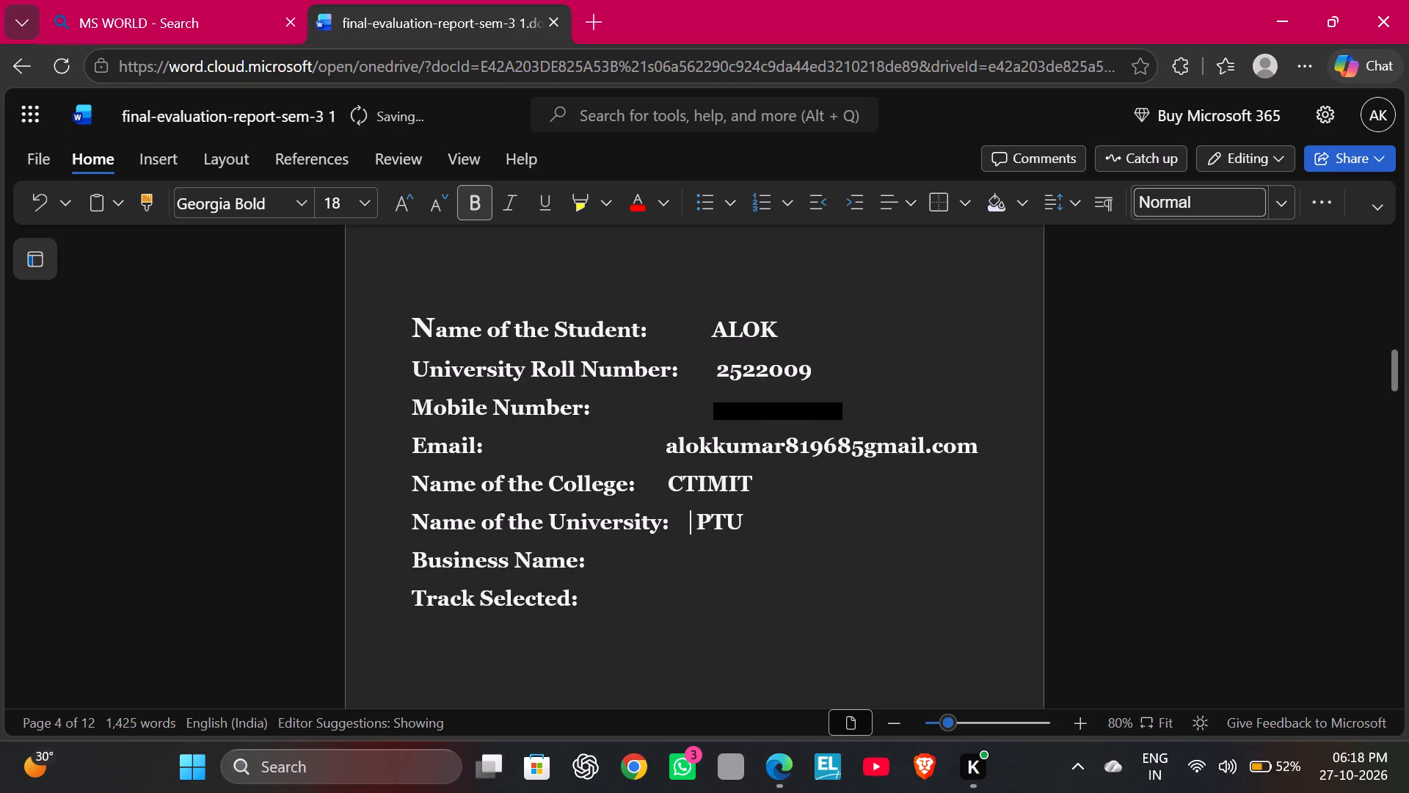
# Widen the gap before CTIMIT on the Name of the College line by a few spaces.
pyautogui.click(666, 479)
pyautogui.press('space')
pyautogui.press('space')
pyautogui.press('space')
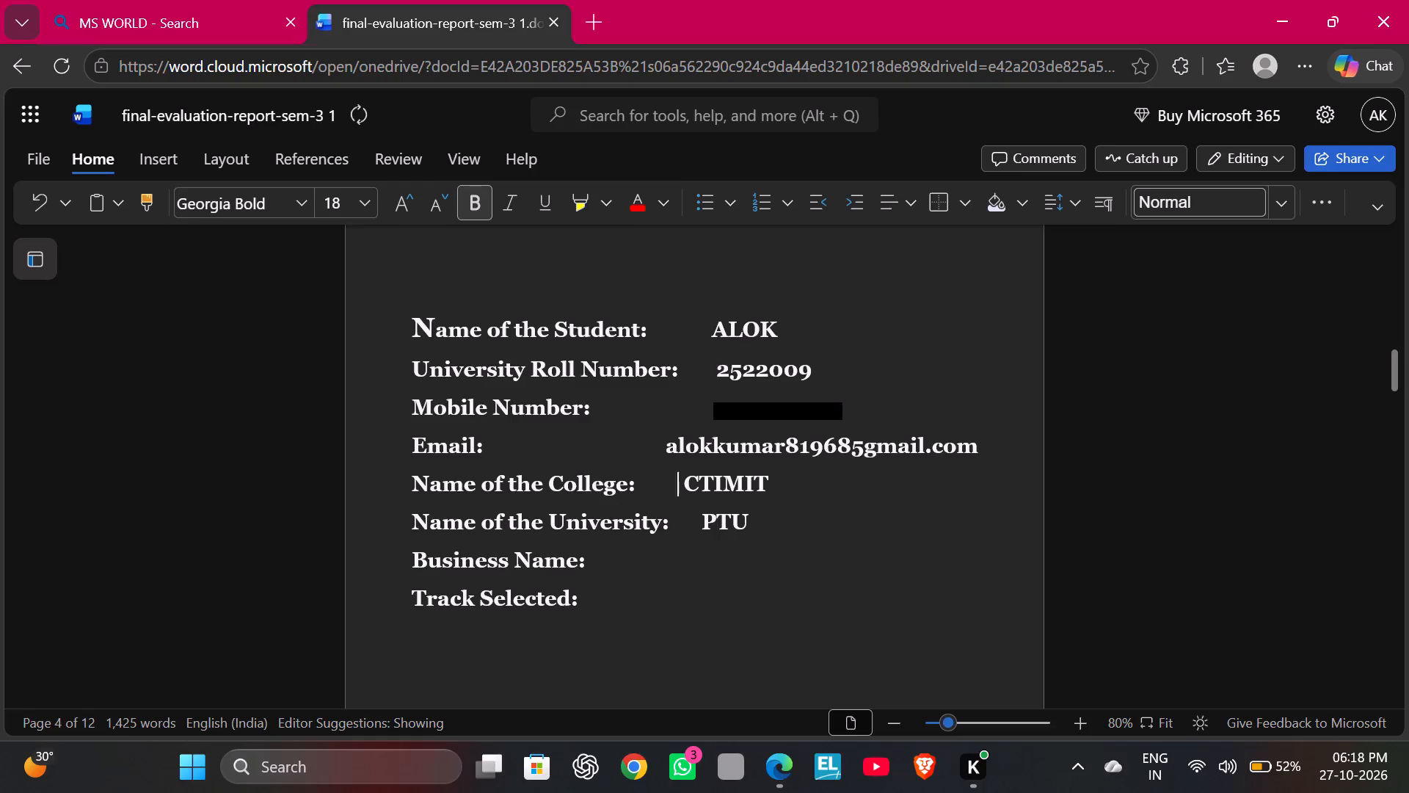
# Fill in EDTING after the Business Name label, spaced so it roughly lines up with PTU above.
pyautogui.click(668, 571)
pyautogui.press('space')
pyautogui.press('space')
pyautogui.press('space')
pyautogui.press('space')
pyautogui.press('space')
pyautogui.press('space')
pyautogui.press('space')
pyautogui.press('space')
pyautogui.press('space')
pyautogui.press('space')
pyautogui.press('space')
pyautogui.press('space')
pyautogui.press('space')
pyautogui.press('space')
pyautogui.press('space')
pyautogui.press('space')
pyautogui.press('space')
pyautogui.press('space')
pyautogui.press('space')
pyautogui.press('space')
pyautogui.press('BackSpace')
pyautogui.press('BackSpace')
pyautogui.write('EDTING')
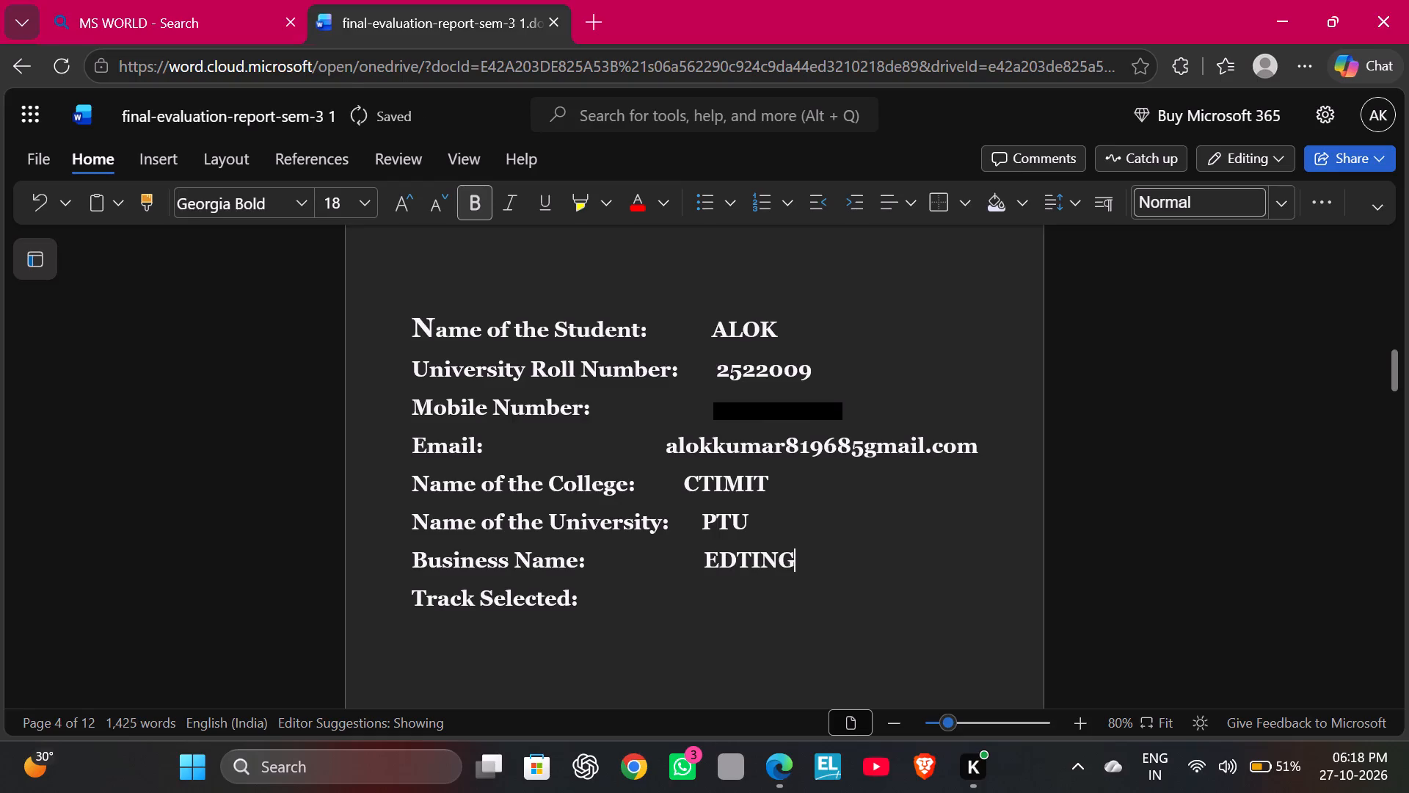
pyautogui.click(702, 586)
pyautogui.click(735, 565)
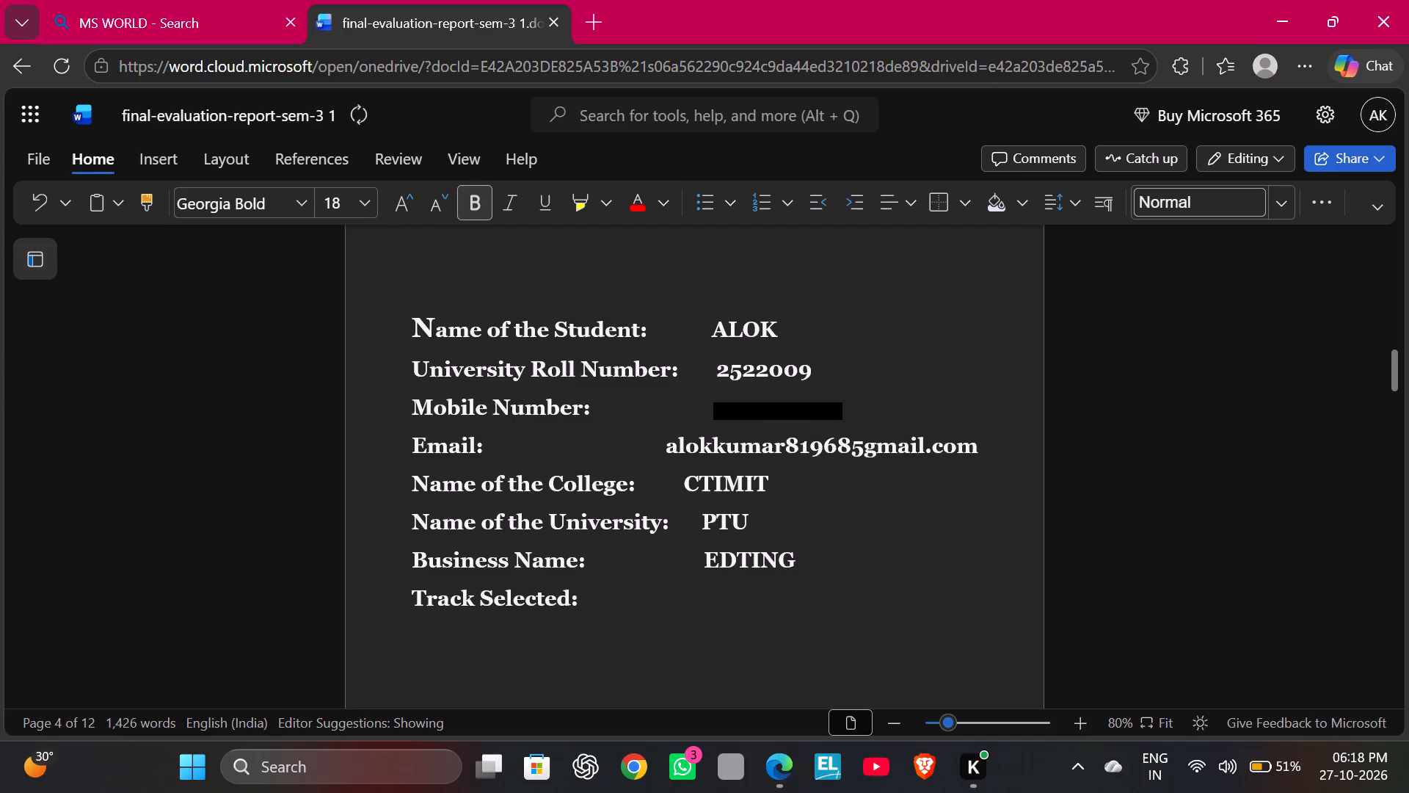
# Search the web in a new browser tab for the suggested query editing app and copy the word editing from the query.
pyautogui.click(732, 602)
pyautogui.click(569, 4)
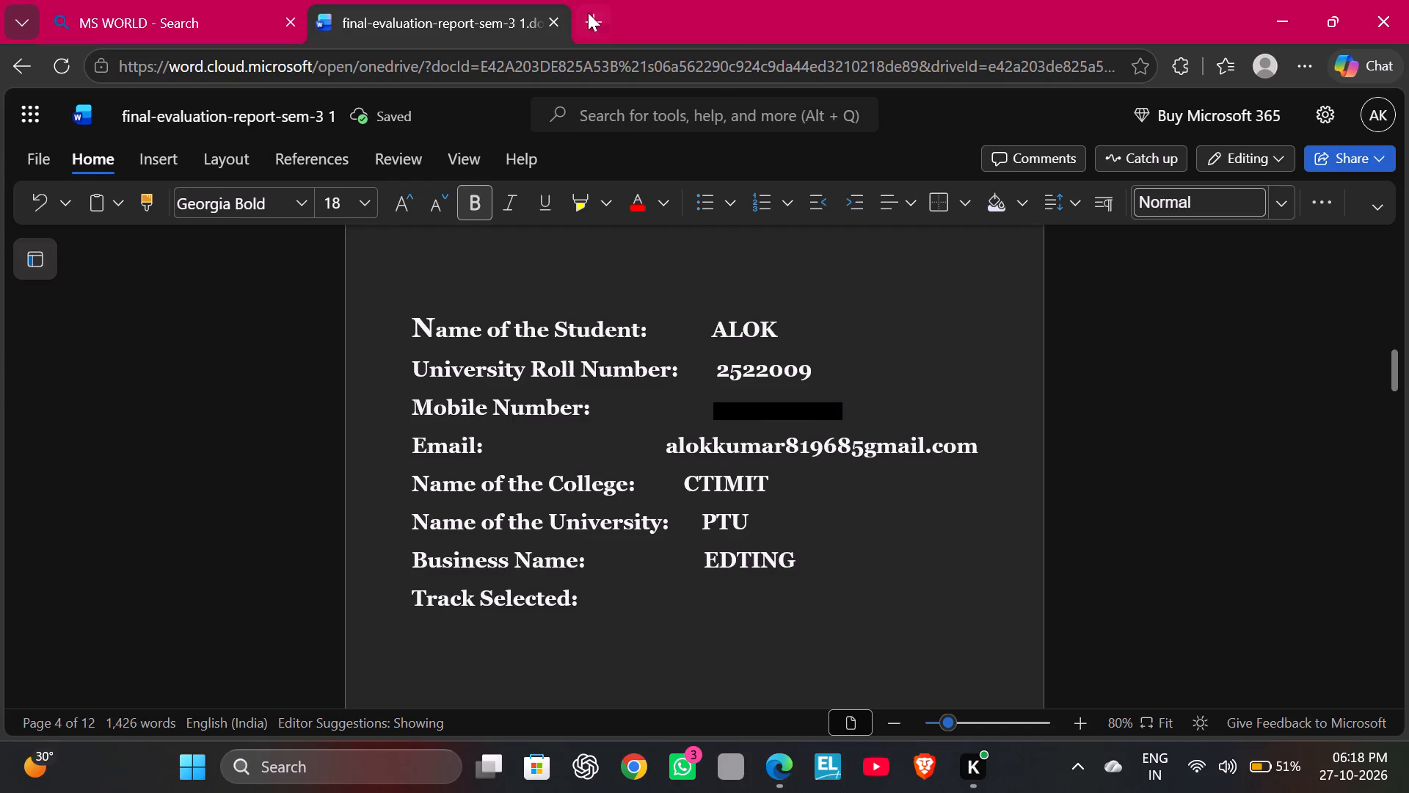
pyautogui.click(589, 13)
pyautogui.click(593, 217)
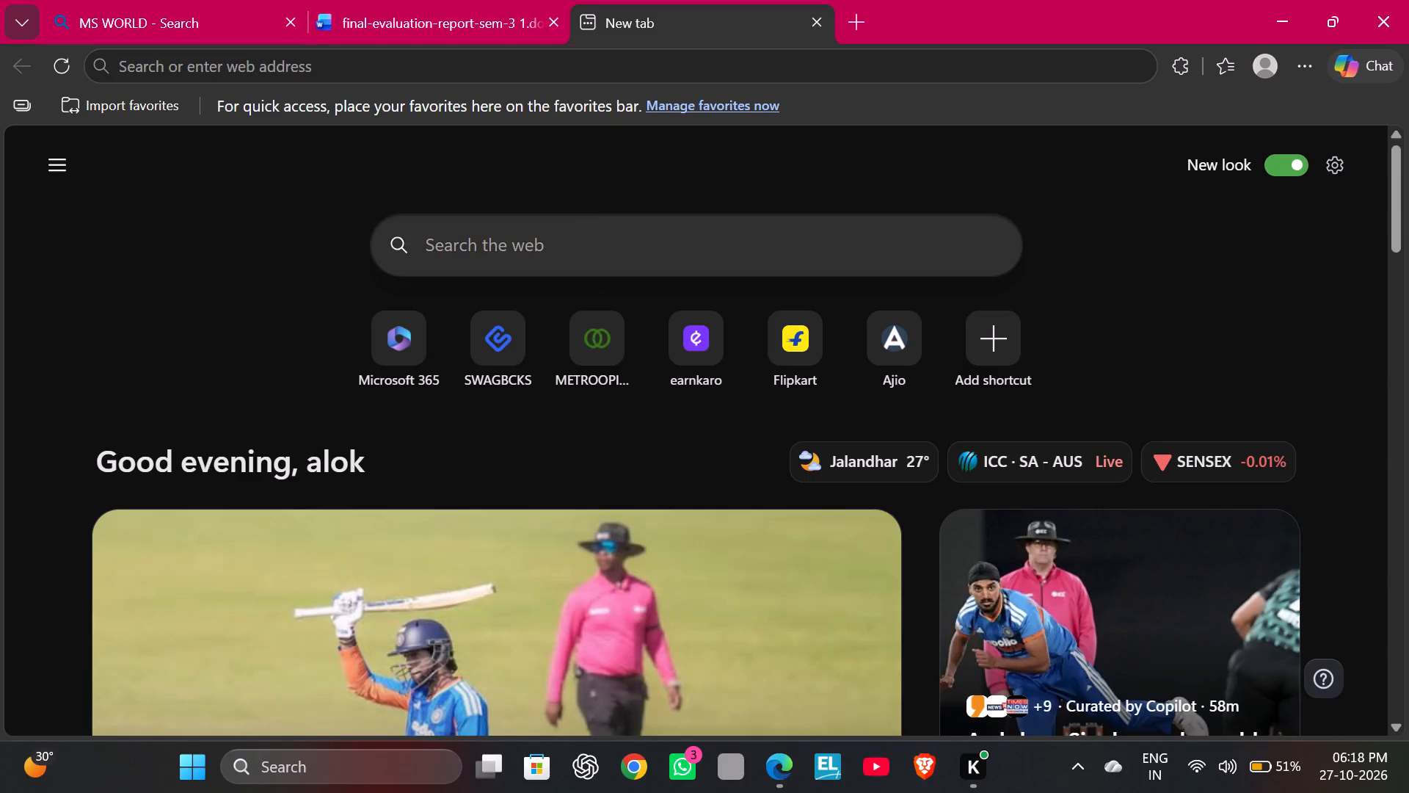
pyautogui.click(593, 225)
pyautogui.press('r')
pyautogui.write('DI')
pyautogui.press('BackSpace')
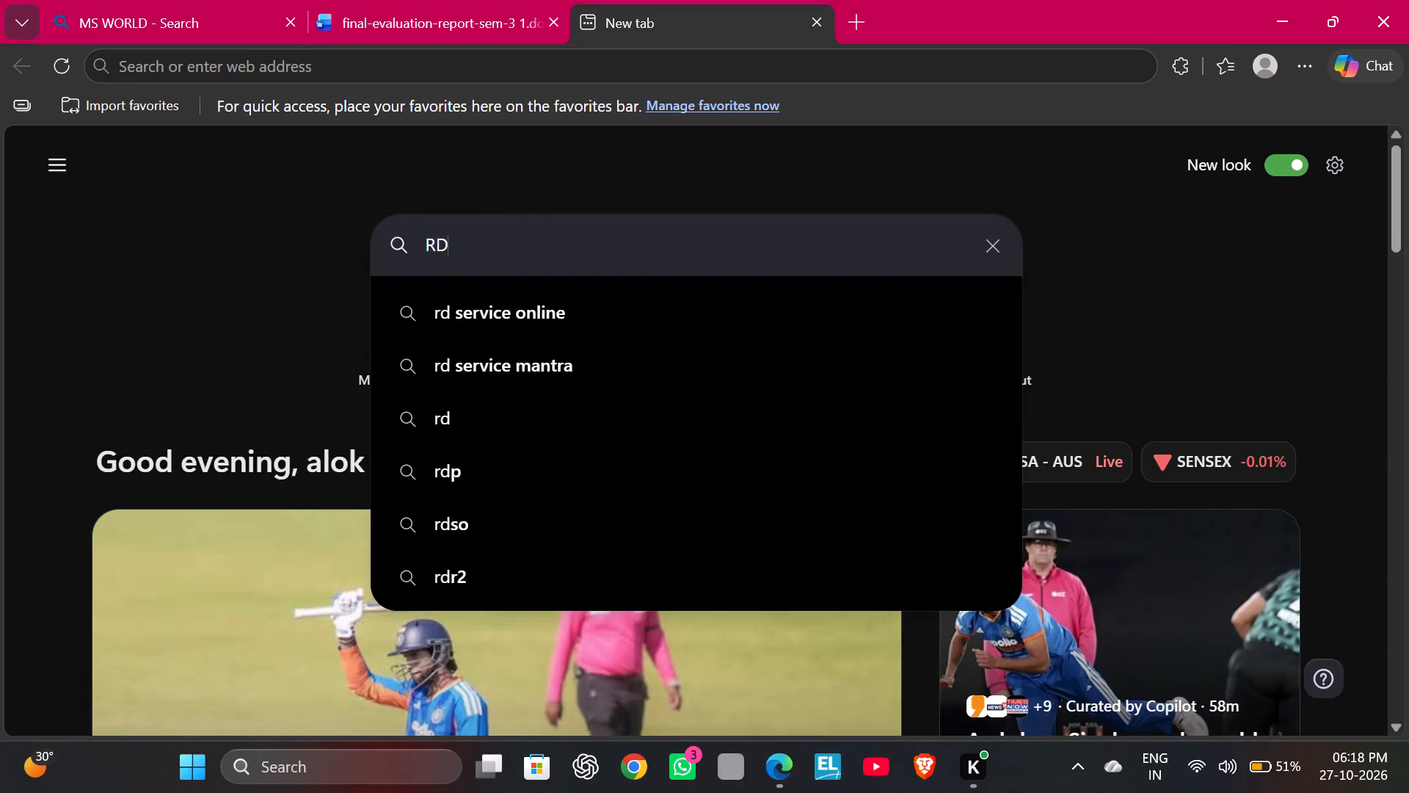
pyautogui.press('BackSpace')
pyautogui.press('BackSpace')
pyautogui.press('BackSpace')
pyautogui.write('EDTING')
pyautogui.click(539, 311)
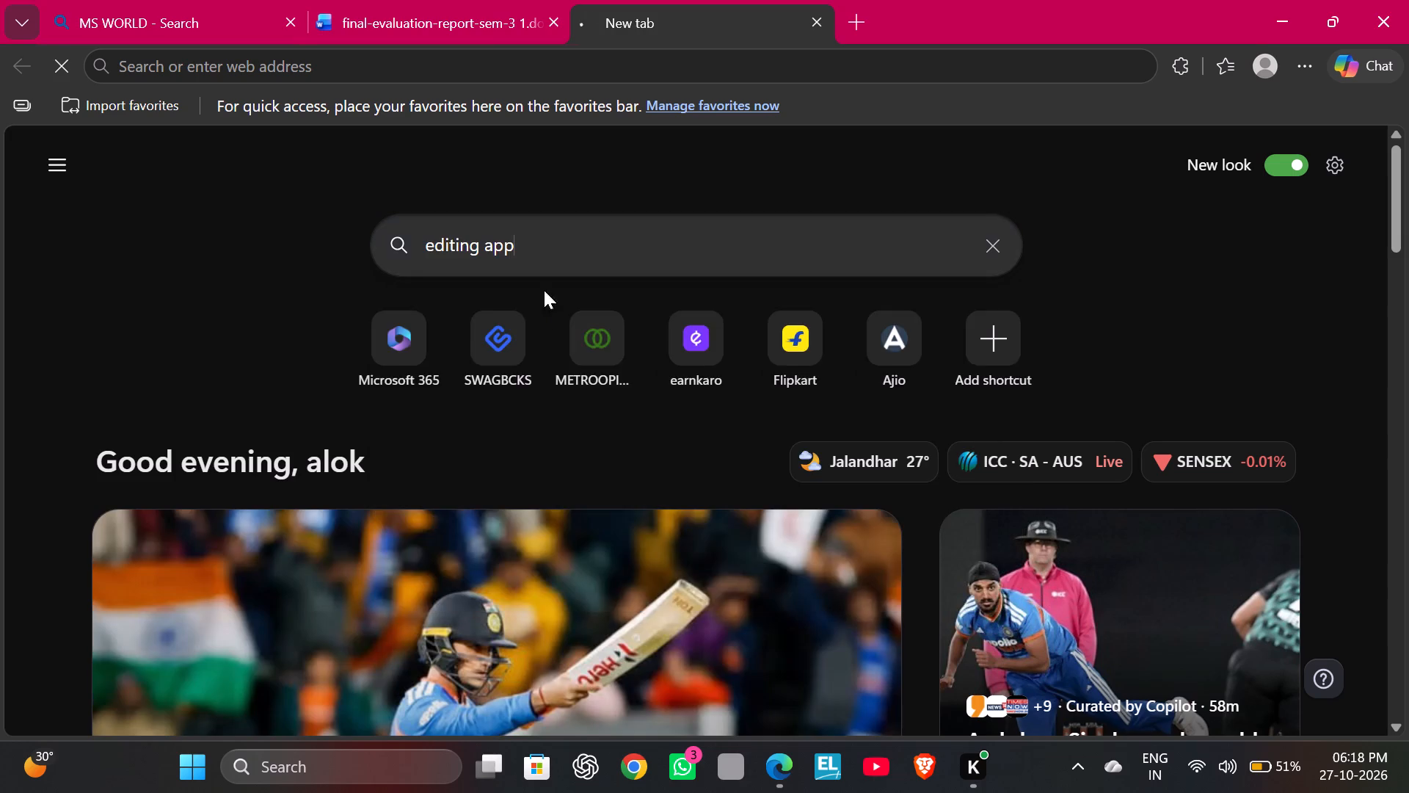
pyautogui.moveTo(289, 139); pyautogui.dragTo(255, 139)
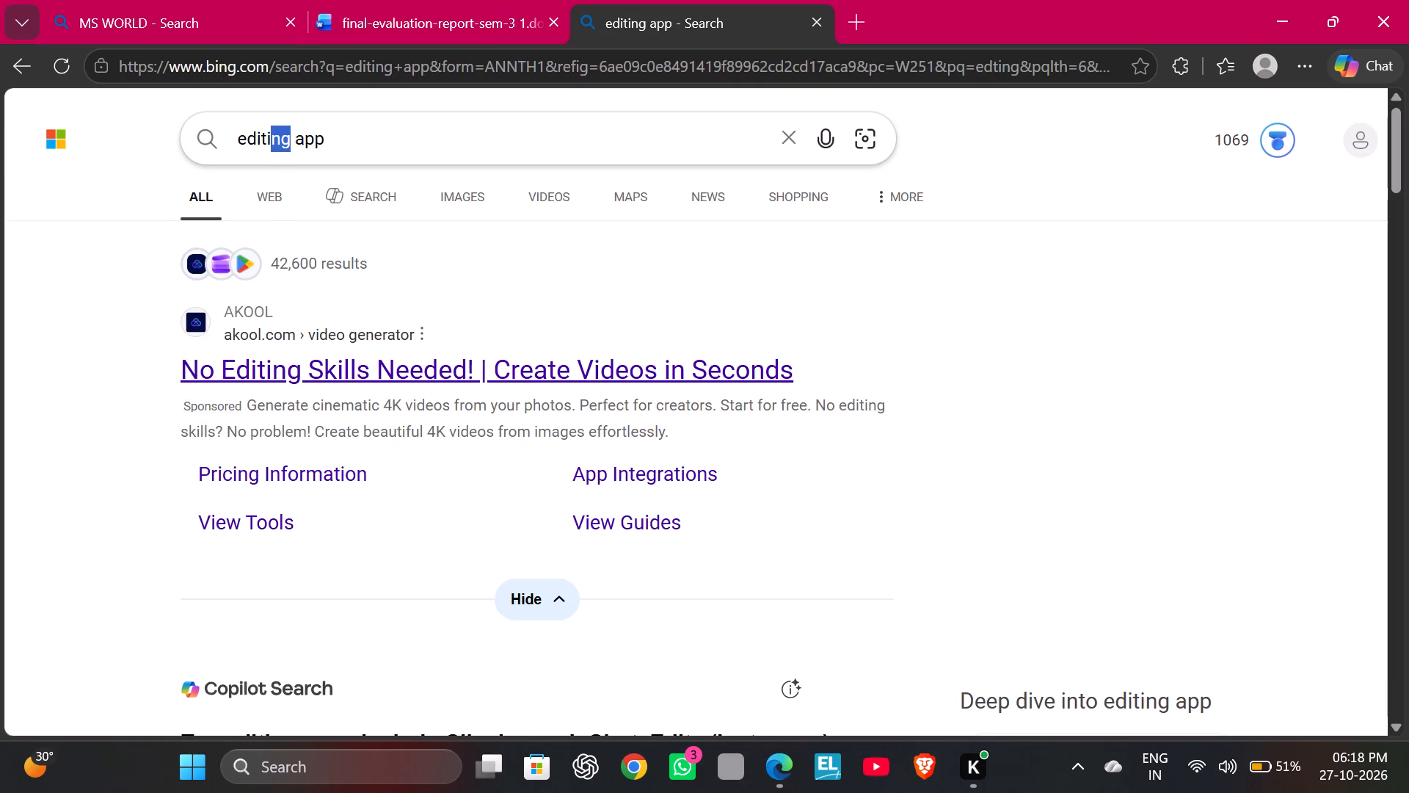
pyautogui.moveTo(255, 139); pyautogui.dragTo(193, 140)
pyautogui.hotkey('ctrl', 'c')
pyautogui.hotkey('ctrl', 'c')
# Back in the report, replace the misspelled Business Name value with the copied word editing.
pyautogui.click(387, 0)
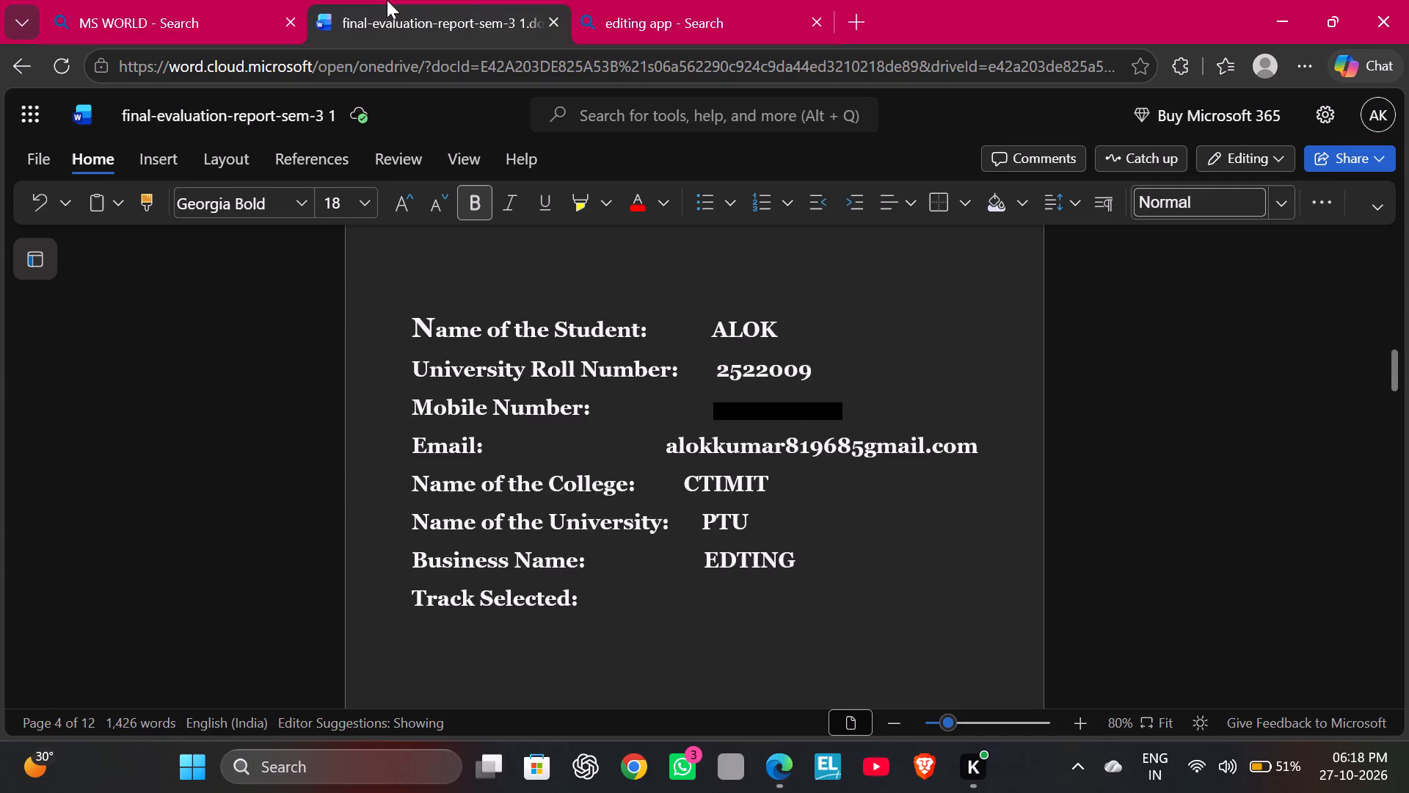
pyautogui.moveTo(794, 566); pyautogui.dragTo(701, 552)
pyautogui.press('BackSpace')
pyautogui.press('BackSpace')
pyautogui.press('BackSpace')
pyautogui.press('BackSpace')
pyautogui.press('BackSpace')
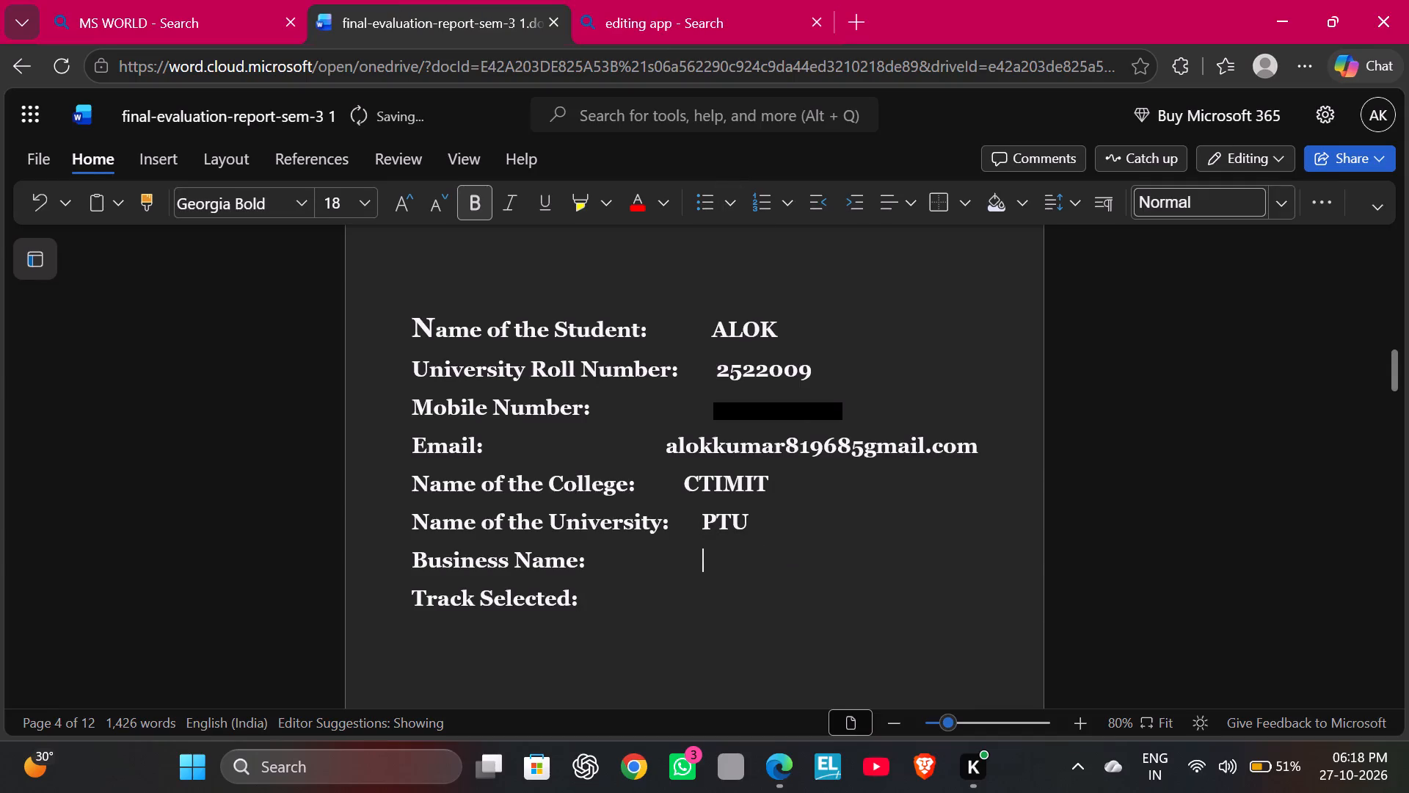
pyautogui.hotkey('ctrl', 'v')
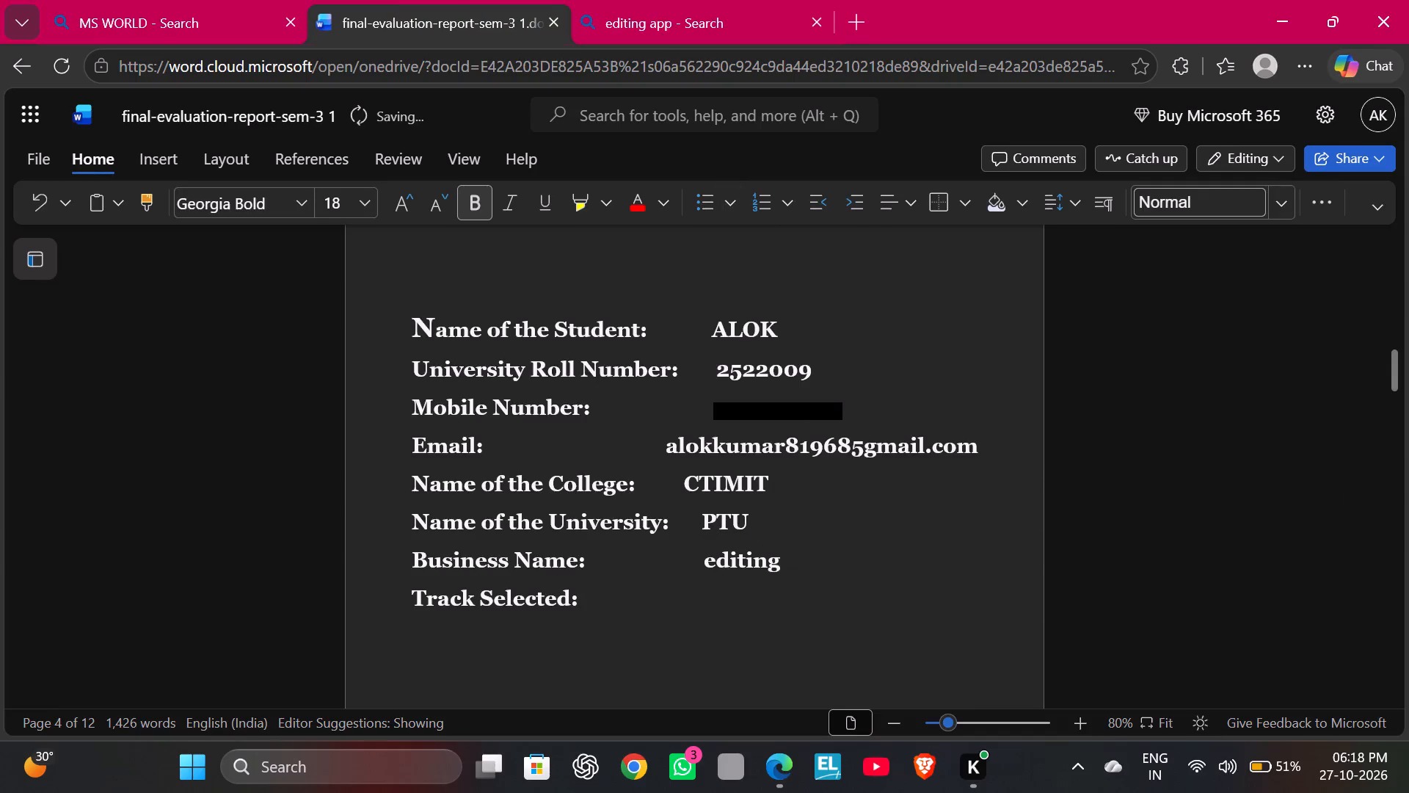
# Fill in CONTENT CREATION after the Track Selected label, spaced so it roughly lines up with the values above.
pyautogui.click(741, 610)
pyautogui.press('space')
pyautogui.press('space')
pyautogui.press('space')
pyautogui.press('space')
pyautogui.press('space')
pyautogui.press('space')
pyautogui.press('space')
pyautogui.press('space')
pyautogui.press('space')
pyautogui.press('space')
pyautogui.press('space')
pyautogui.press('space')
pyautogui.press('space')
pyautogui.press('space')
pyautogui.press('space')
pyautogui.press('space')
pyautogui.press('space')
pyautogui.press('space')
pyautogui.press('space')
pyautogui.press('space')
pyautogui.write('CONTENT CREATION')
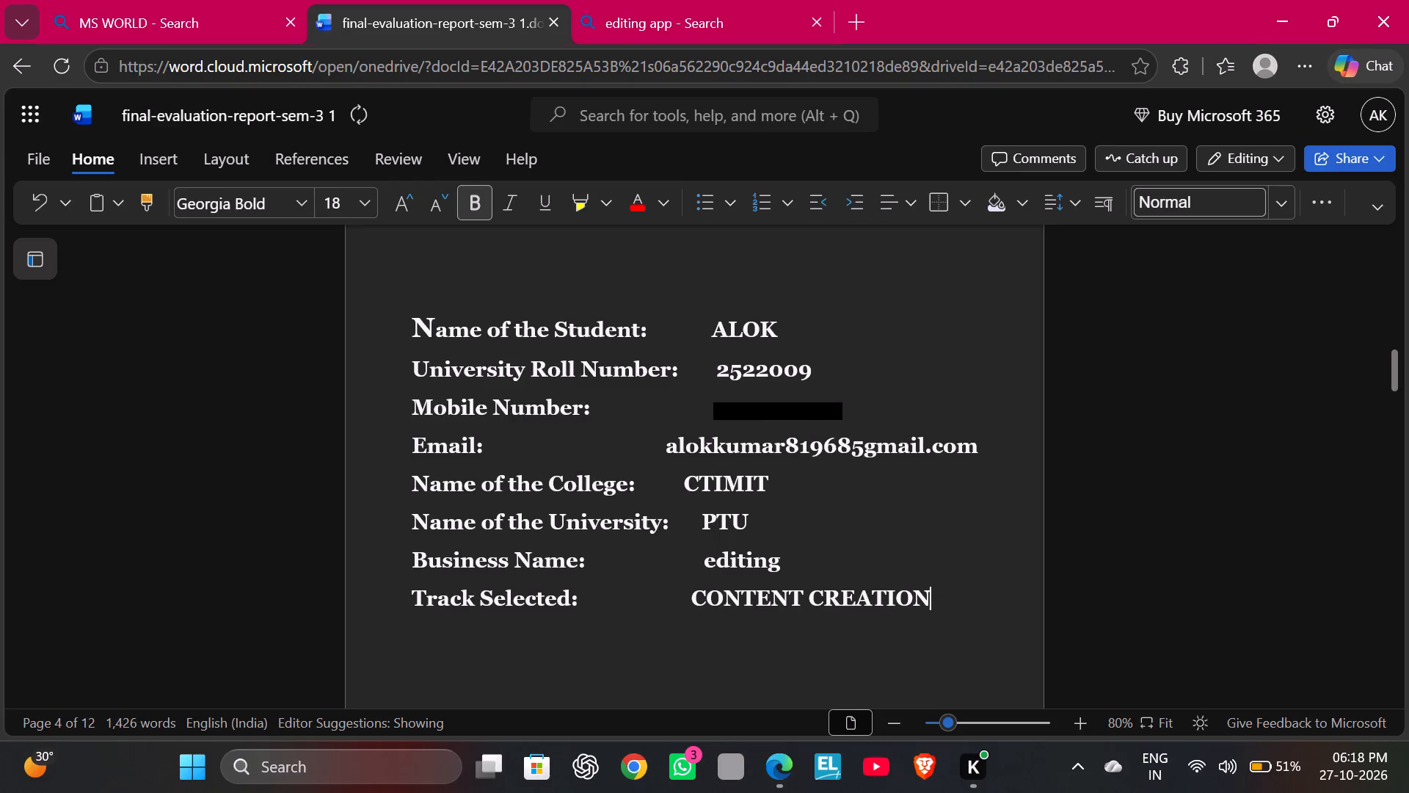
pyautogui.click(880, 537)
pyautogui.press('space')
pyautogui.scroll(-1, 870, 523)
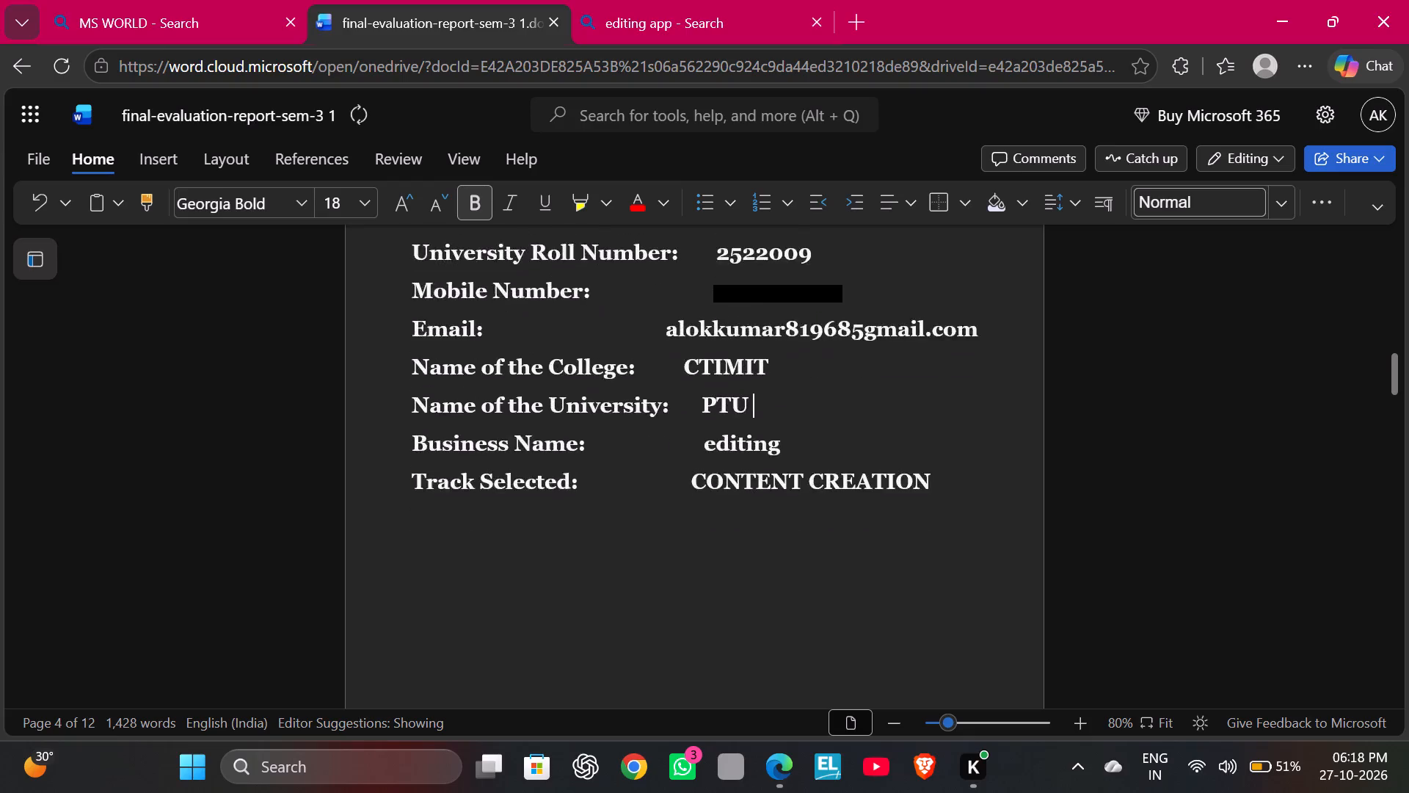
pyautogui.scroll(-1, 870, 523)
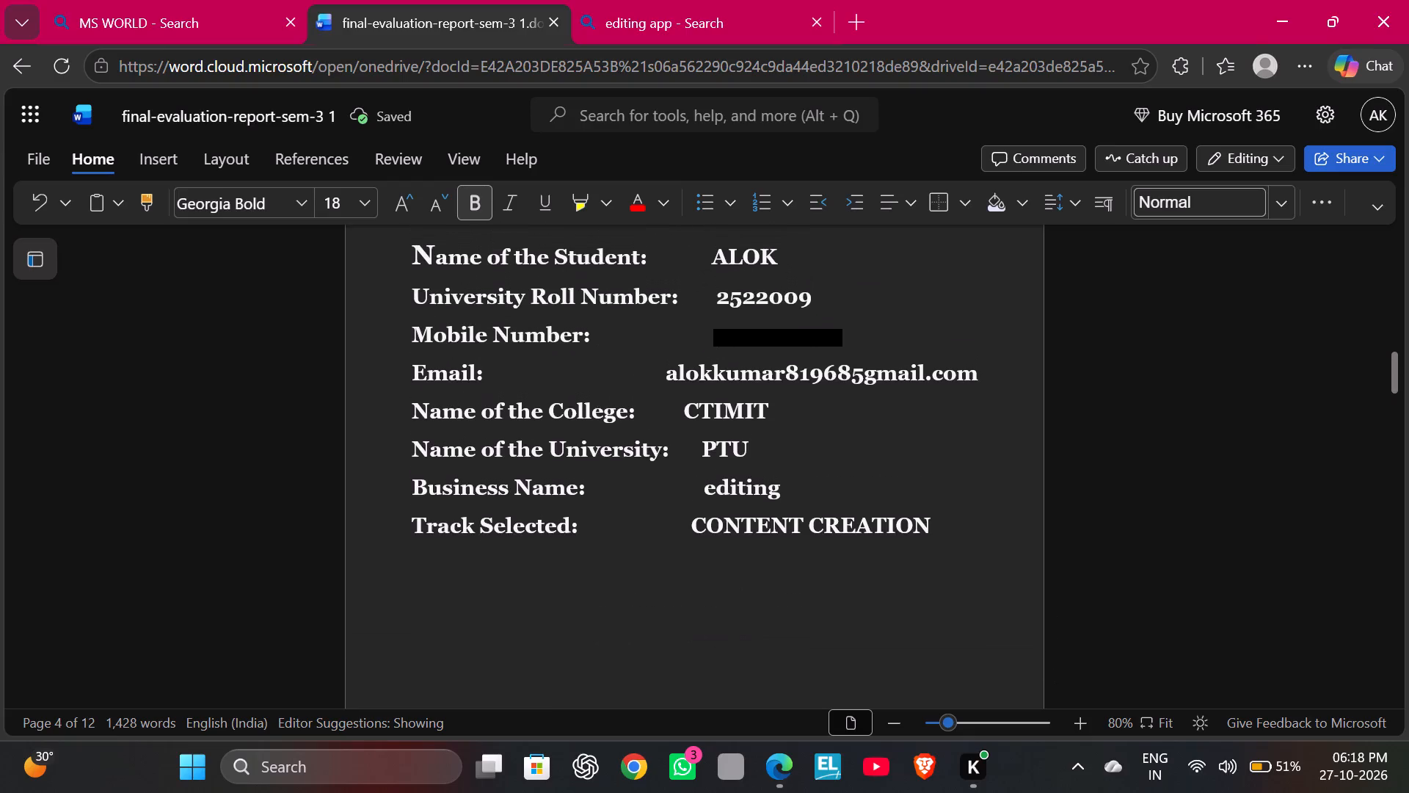
# Insert a blank line after each Student Details row, from Name of the Student through Business Name.
pyautogui.click(666, 251)
pyautogui.click(804, 261)
pyautogui.press('Return')
pyautogui.click(900, 332)
pyautogui.press('Return')
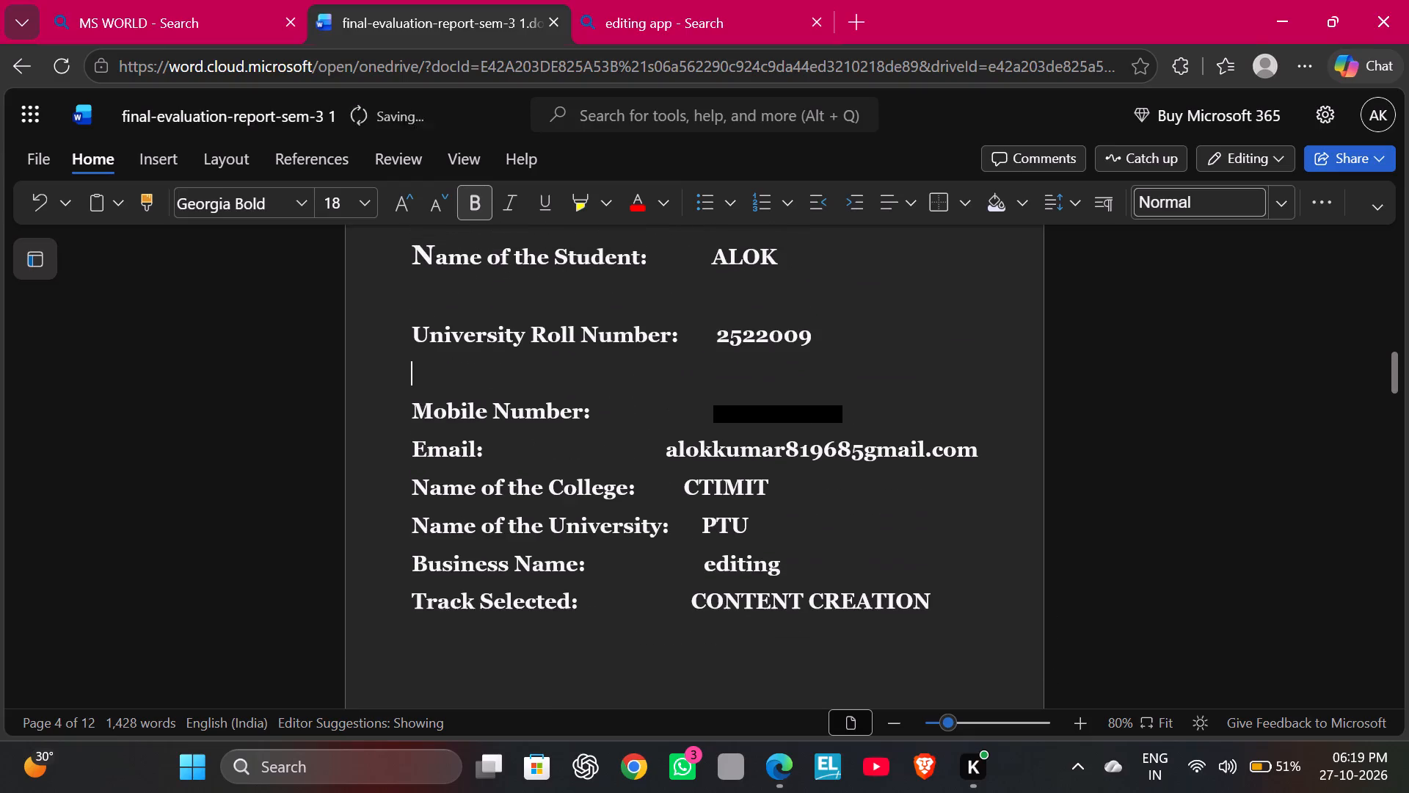
pyautogui.click(936, 419)
pyautogui.press('Return')
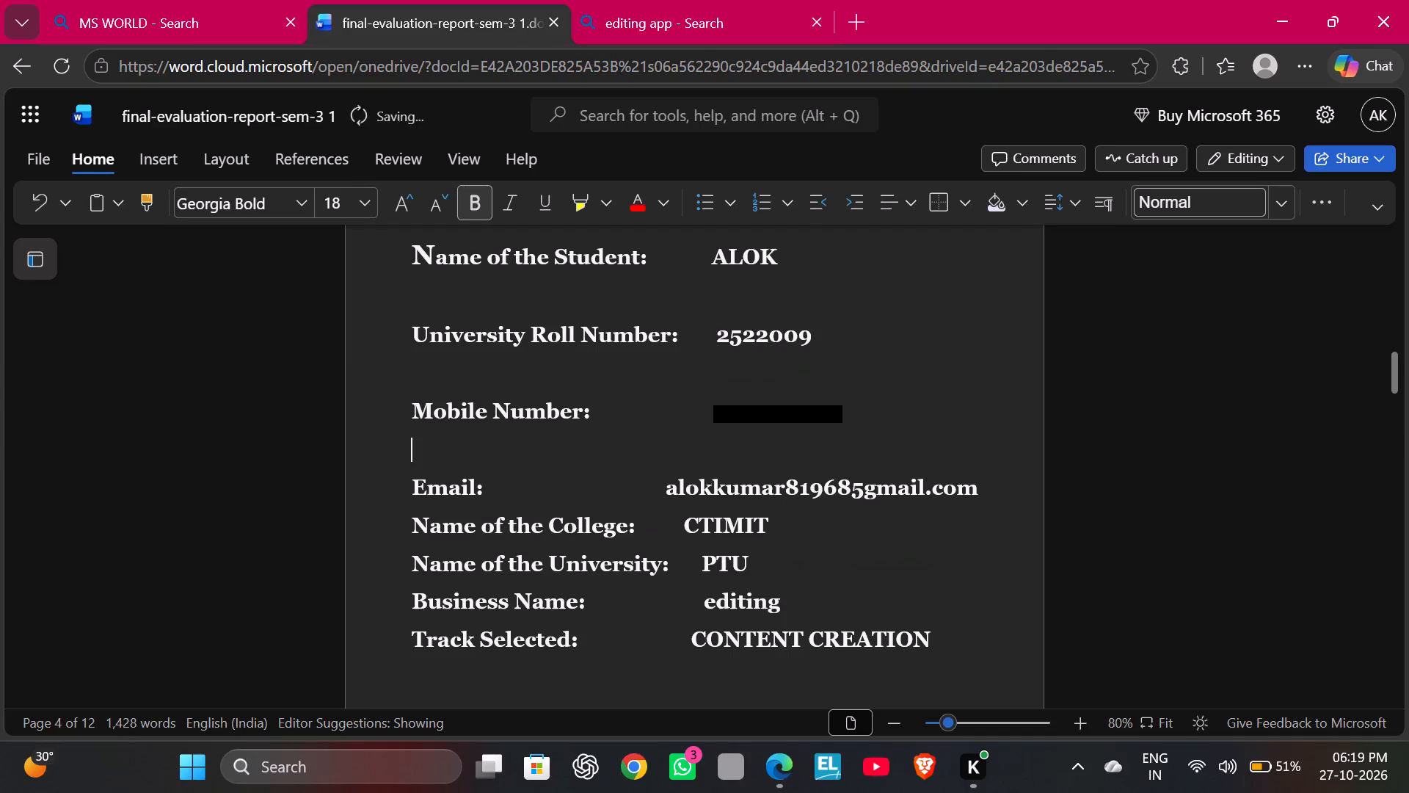
pyautogui.click(997, 491)
pyautogui.press('Return')
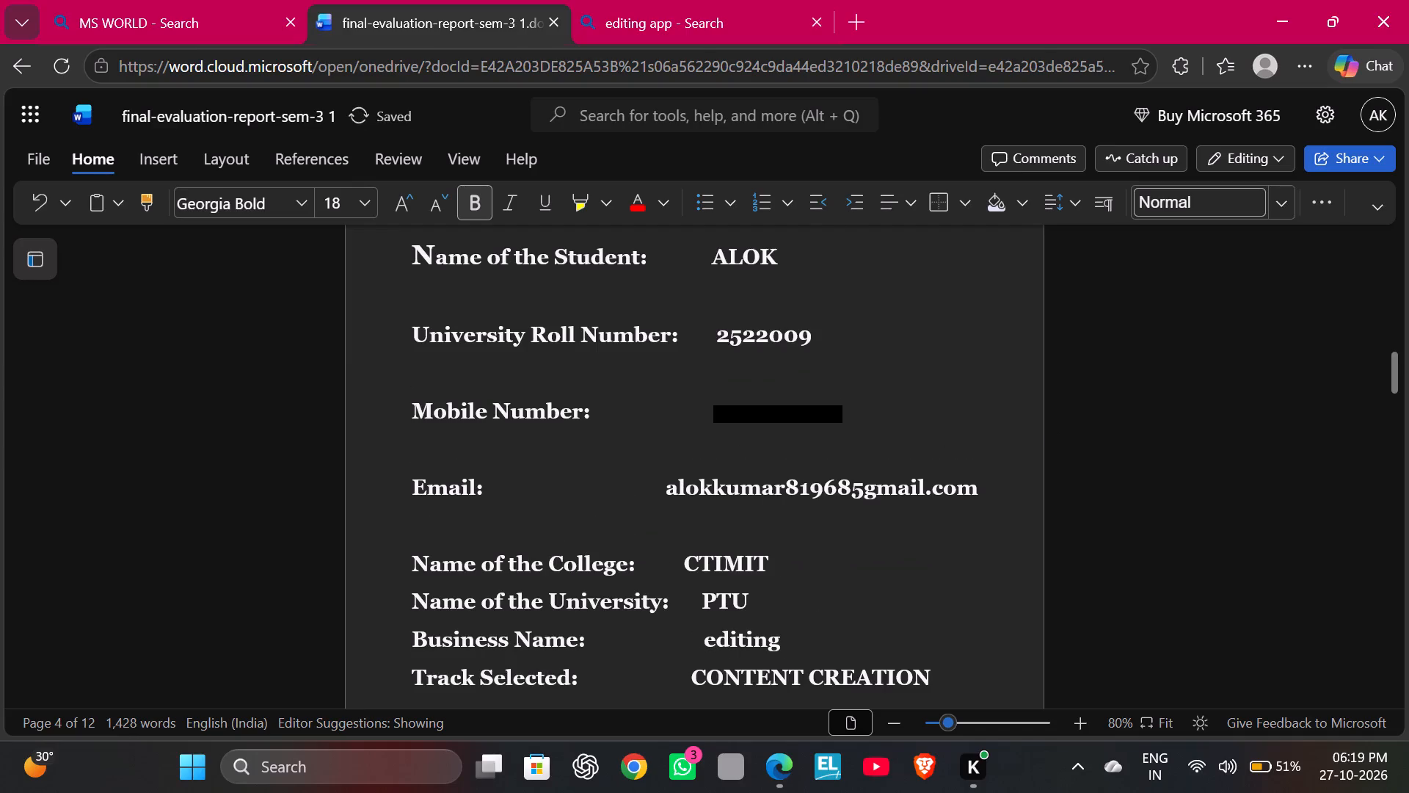
pyautogui.scroll(-1, 997, 491)
pyautogui.click(903, 531)
pyautogui.press('Return')
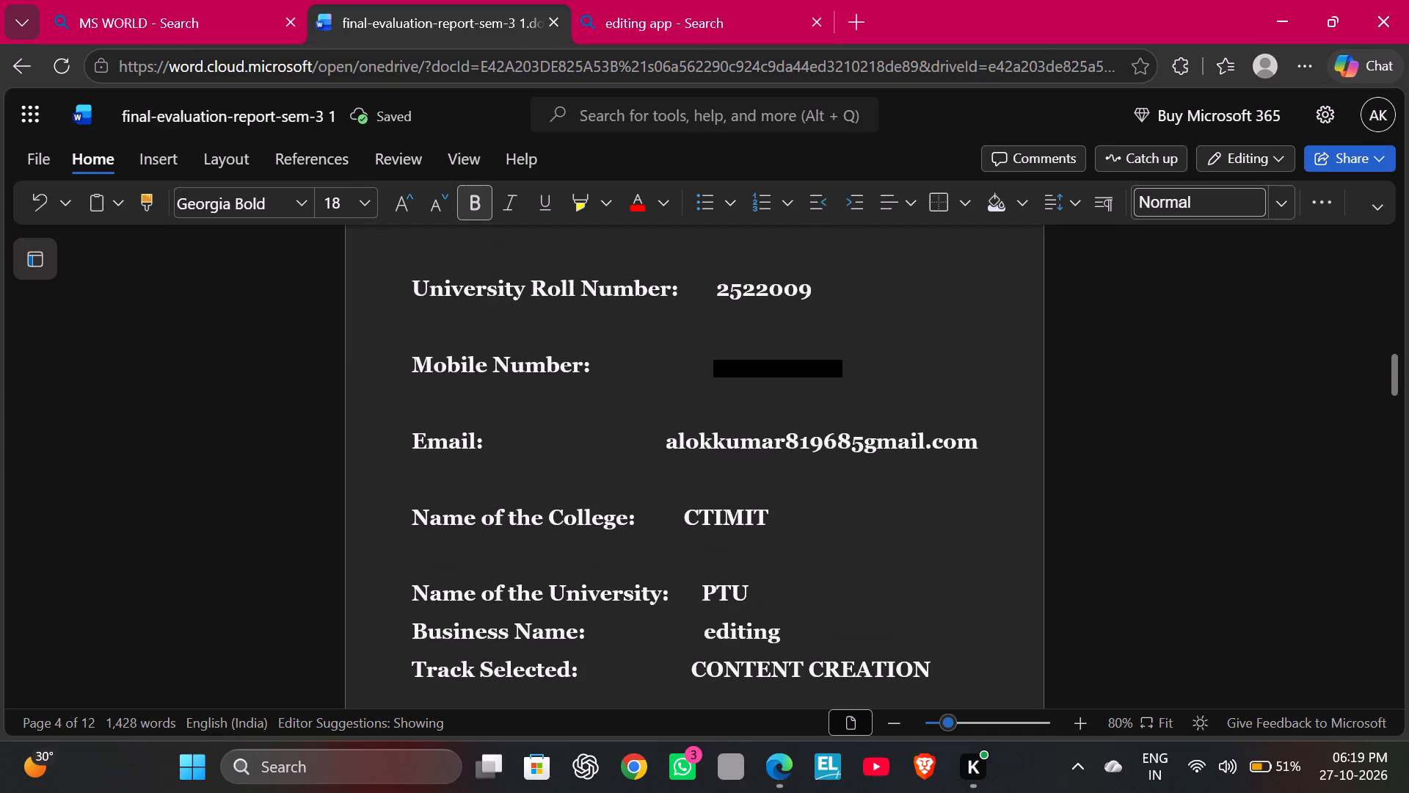
pyautogui.scroll(-1, 903, 531)
pyautogui.click(830, 516)
pyautogui.press('Return')
pyautogui.scroll(-1, 830, 516)
pyautogui.click(848, 413)
pyautogui.press('Return')
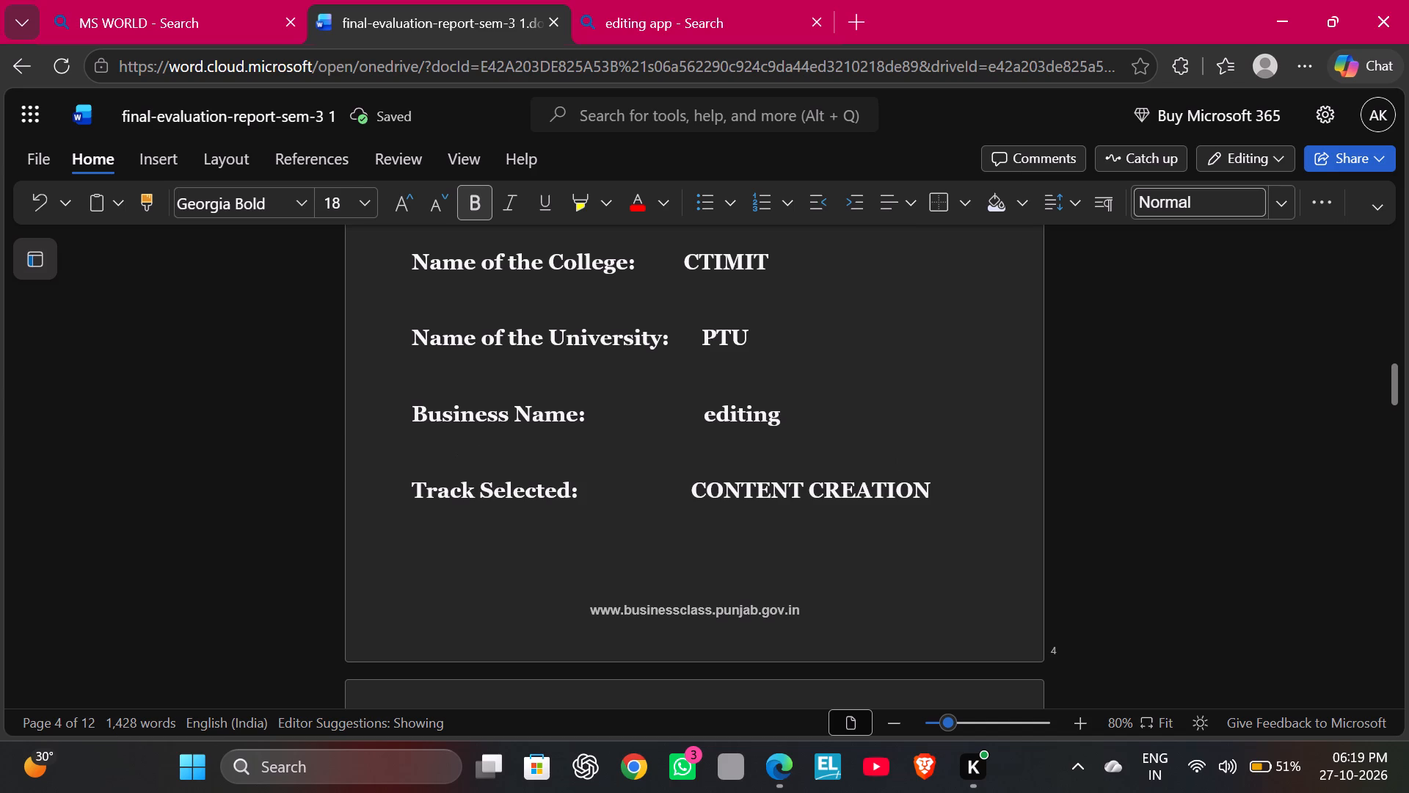
# Delete the surplus empty lines above the Index heading on the page after Student Details.
pyautogui.scroll(-2, 811, 434)
pyautogui.click(740, 463)
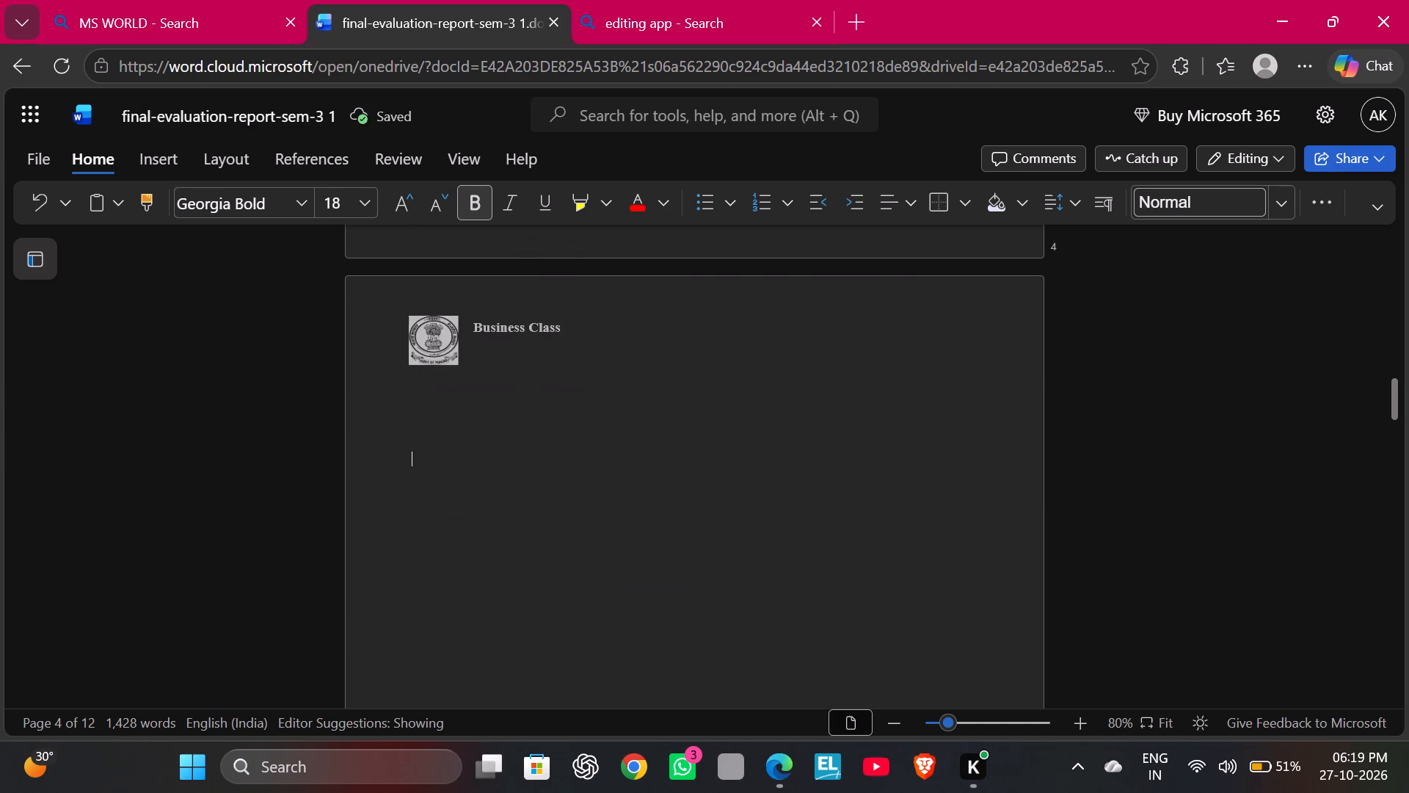
pyautogui.scroll(-3, 740, 463)
pyautogui.click(621, 380)
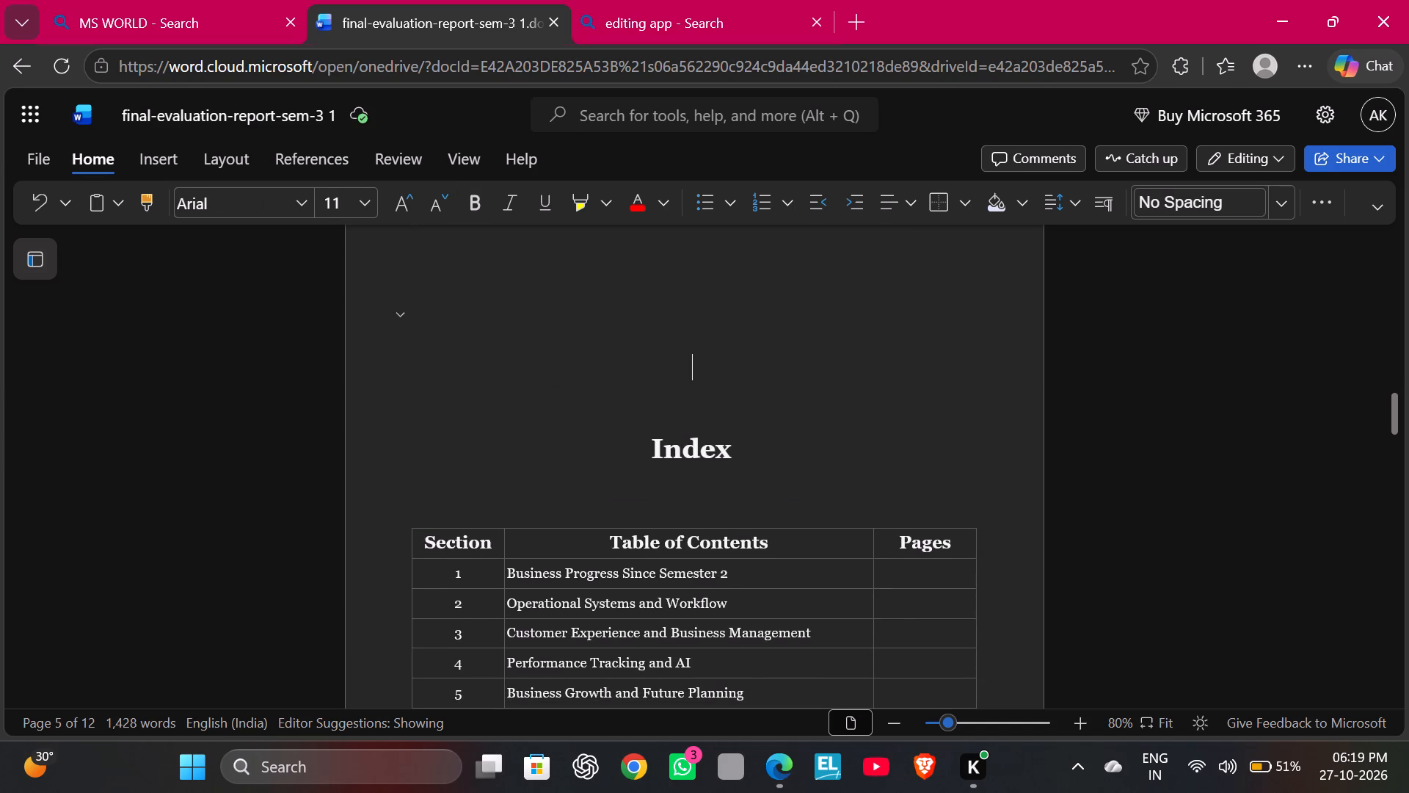
pyautogui.press('BackSpace')
pyautogui.press('BackSpace')
pyautogui.press('BackSpace')
pyautogui.press('BackSpace')
pyautogui.press('BackSpace')
pyautogui.press('BackSpace')
pyautogui.press('BackSpace')
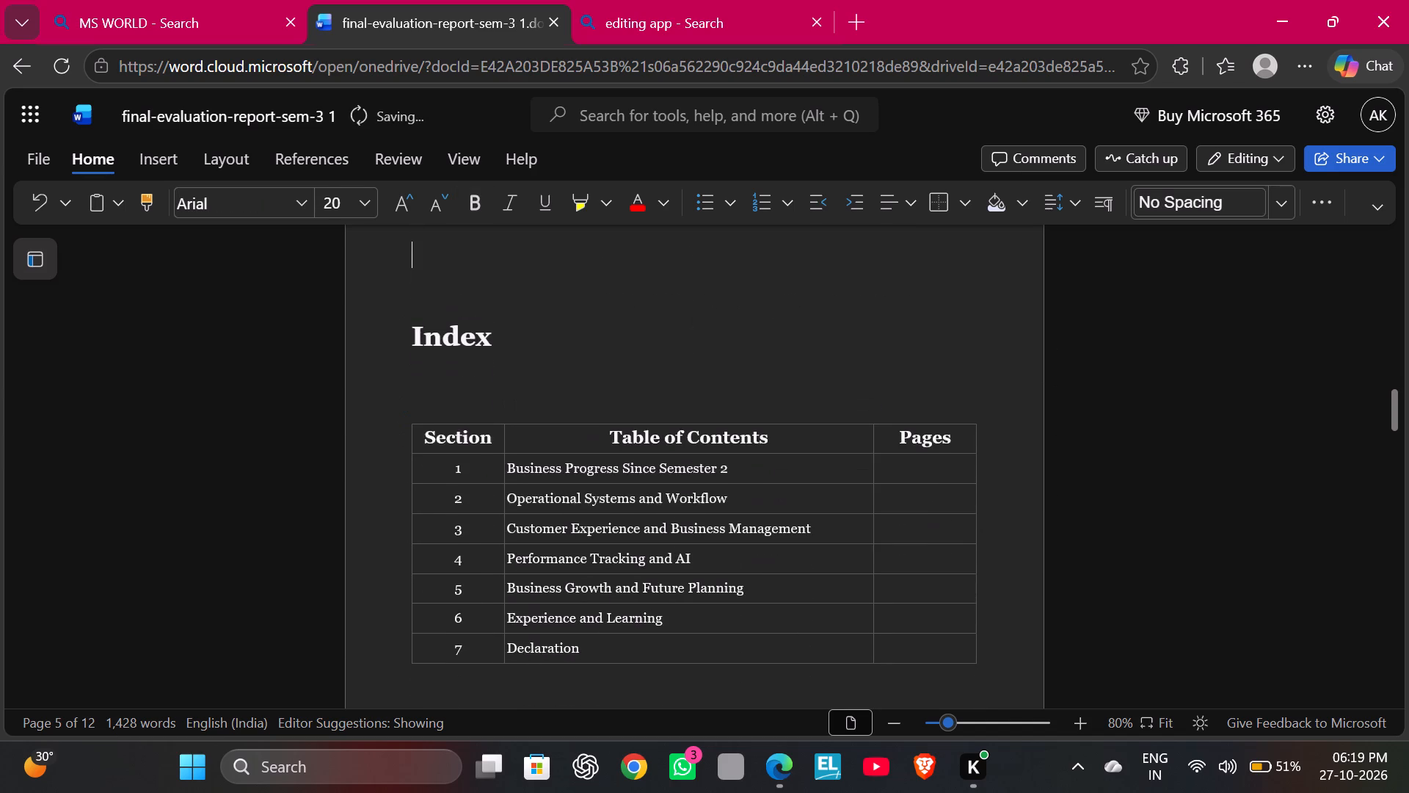
pyautogui.press('BackSpace')
pyautogui.press('BackSpace')
pyautogui.scroll(2, 703, 434)
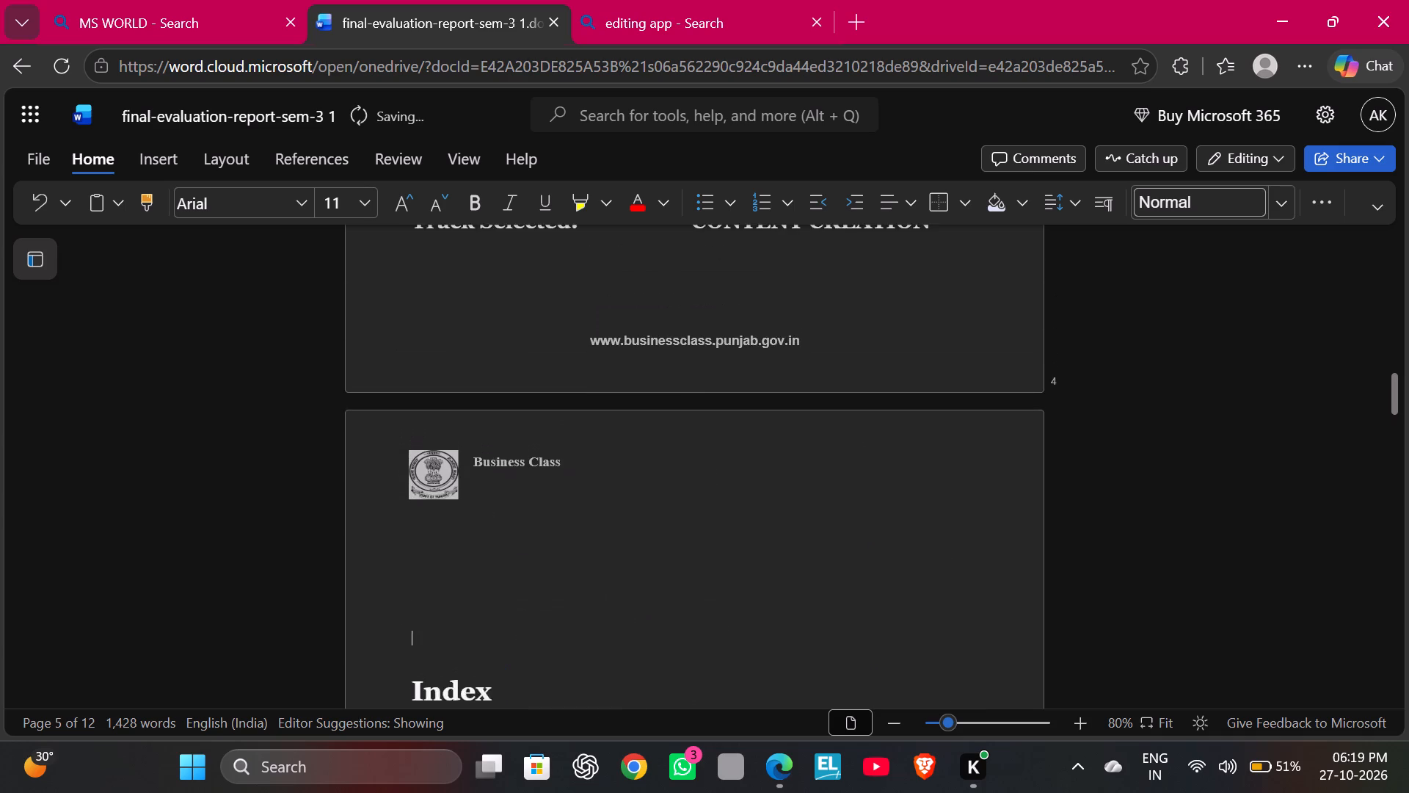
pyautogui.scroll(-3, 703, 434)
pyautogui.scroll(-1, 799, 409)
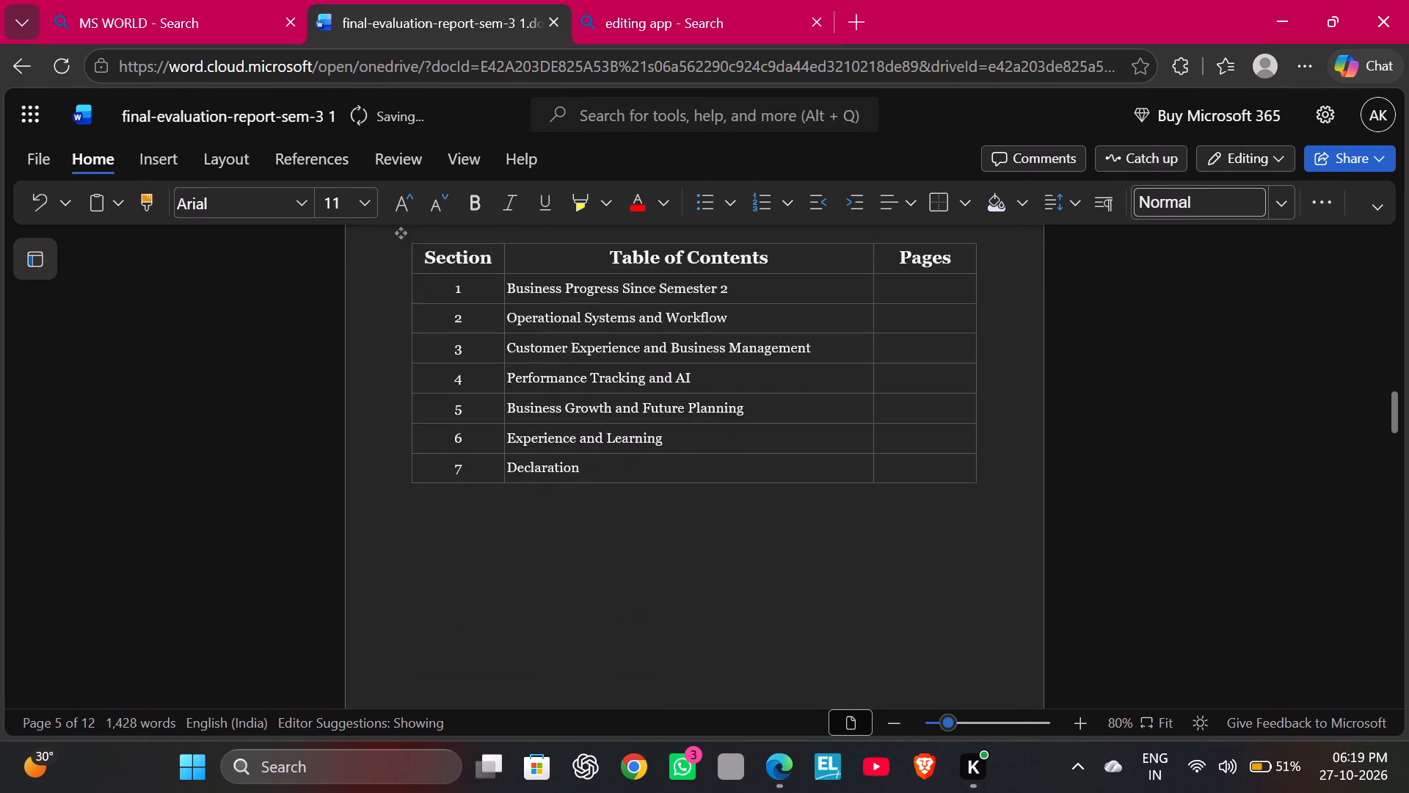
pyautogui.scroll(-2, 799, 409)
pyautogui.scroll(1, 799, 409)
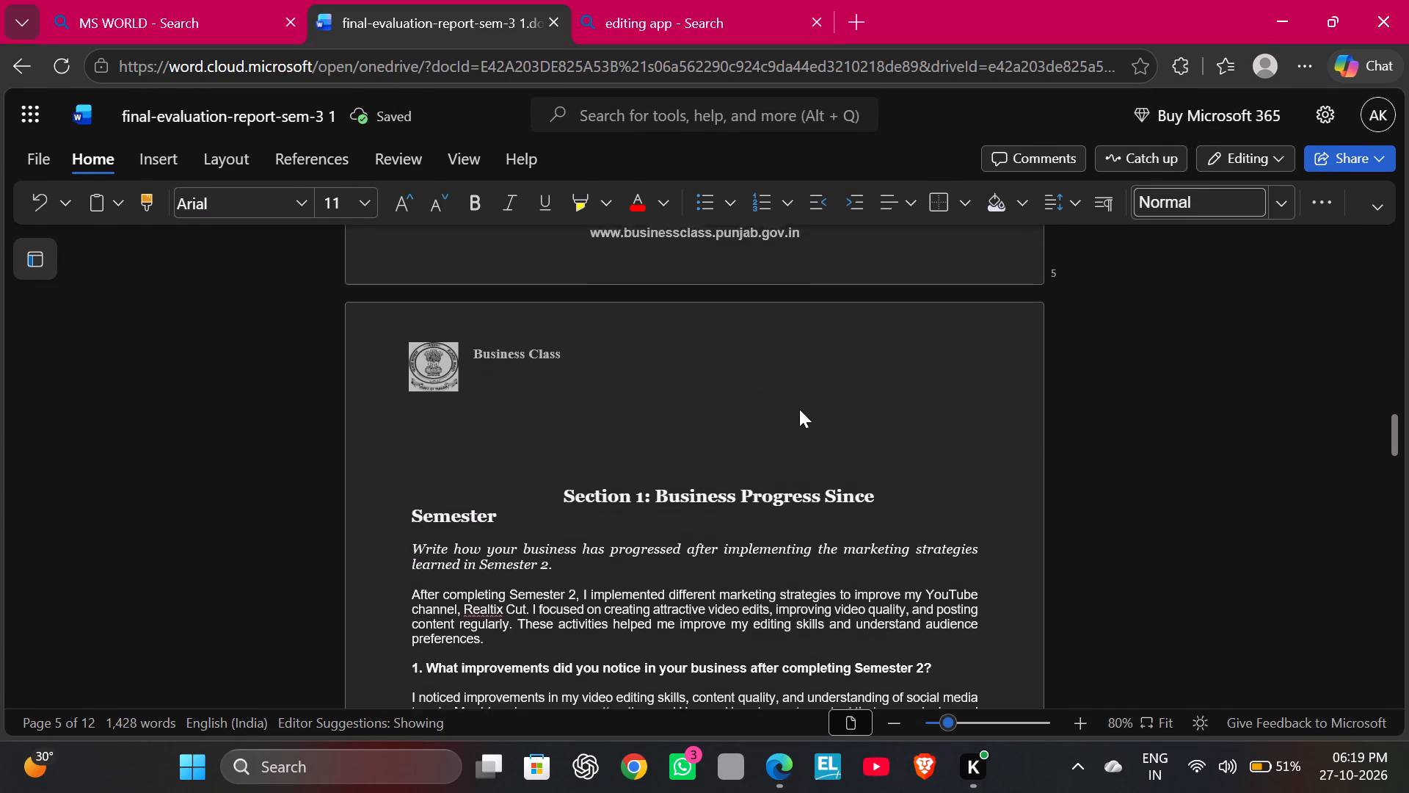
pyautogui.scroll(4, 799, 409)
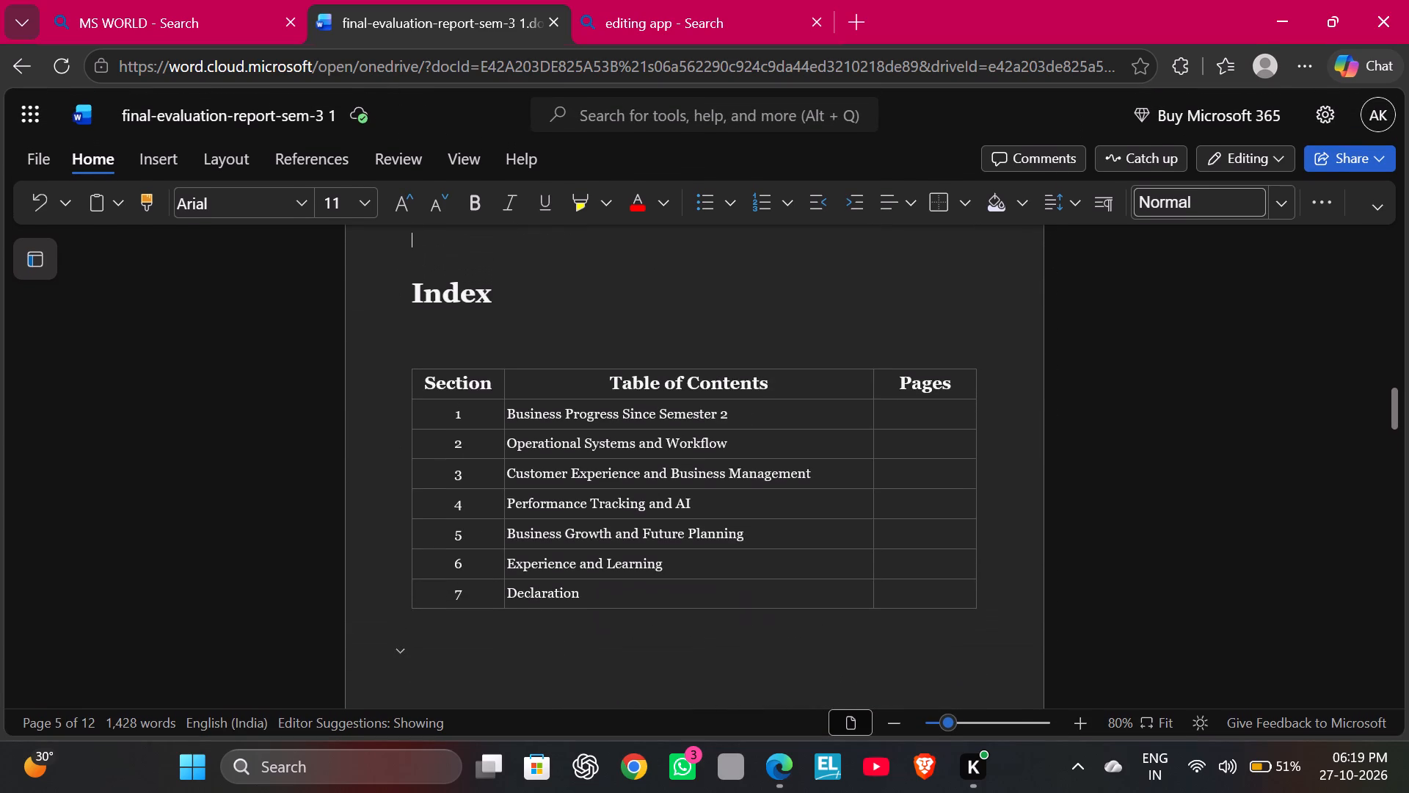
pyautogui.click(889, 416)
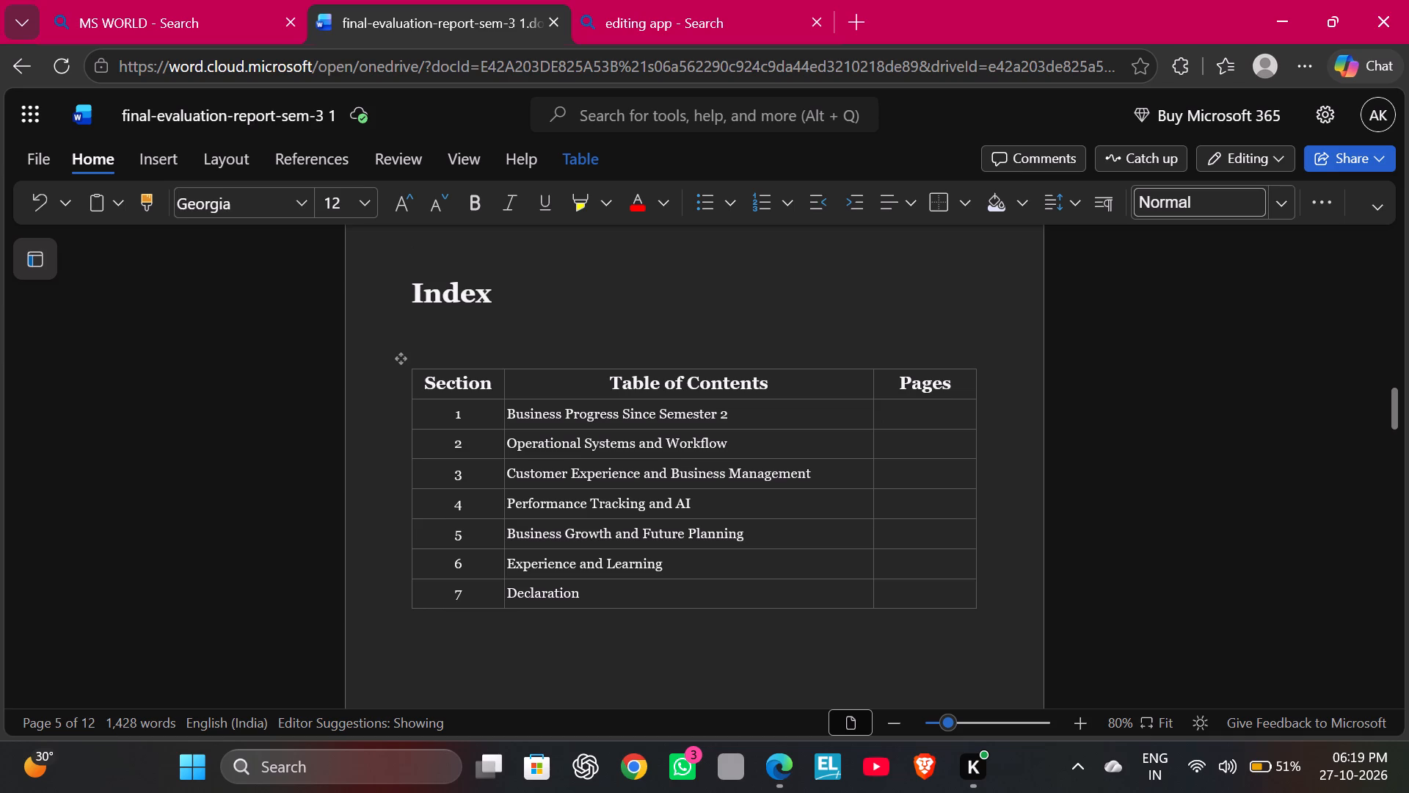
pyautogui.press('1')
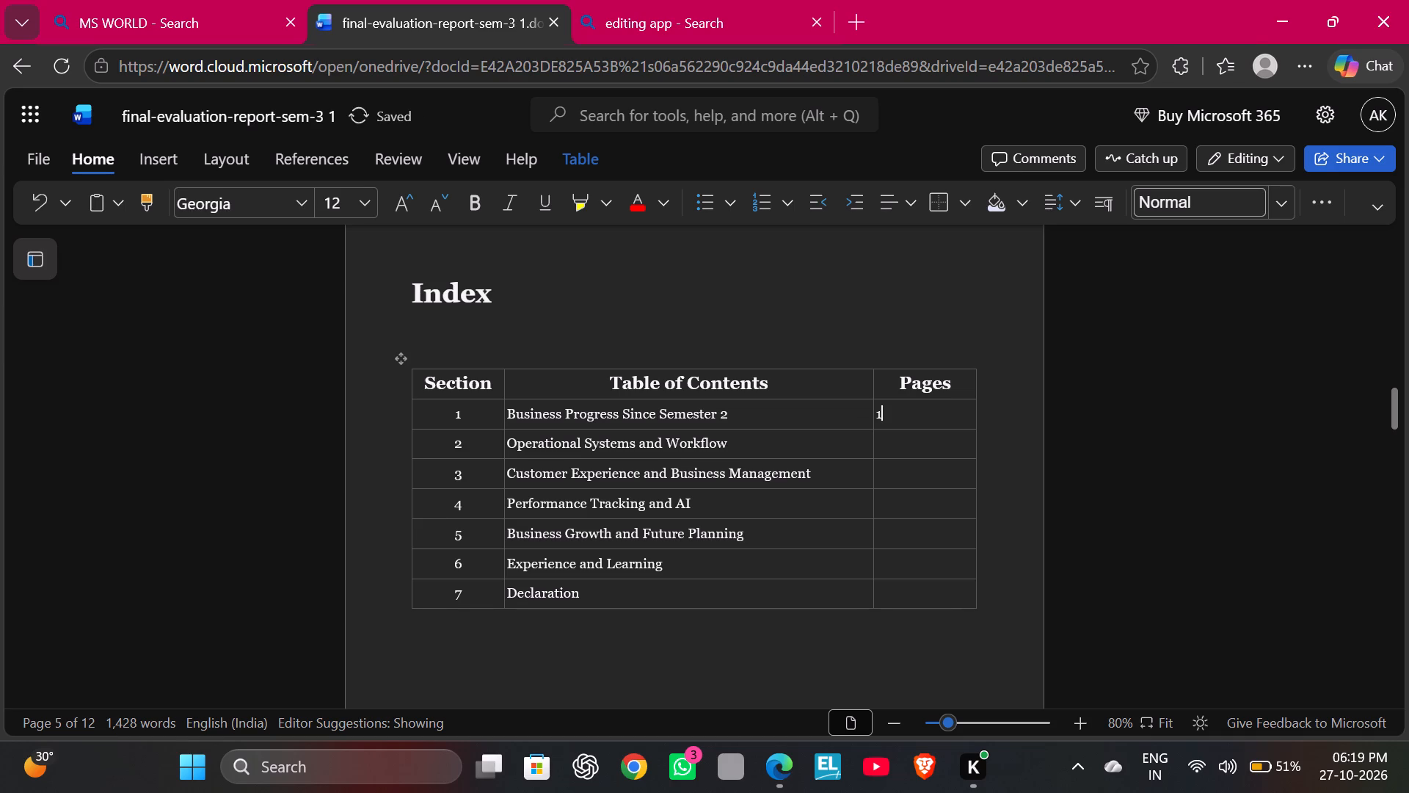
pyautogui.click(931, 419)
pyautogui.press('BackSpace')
# Enter page 6 for Business Progress Since Semester 2 in the Index table, indented with spaces toward the middle of the Pages cell.
pyautogui.press('space')
pyautogui.press('space')
pyautogui.press('space')
pyautogui.press('space')
pyautogui.press('space')
pyautogui.press('space')
pyautogui.scroll(-3, 931, 419)
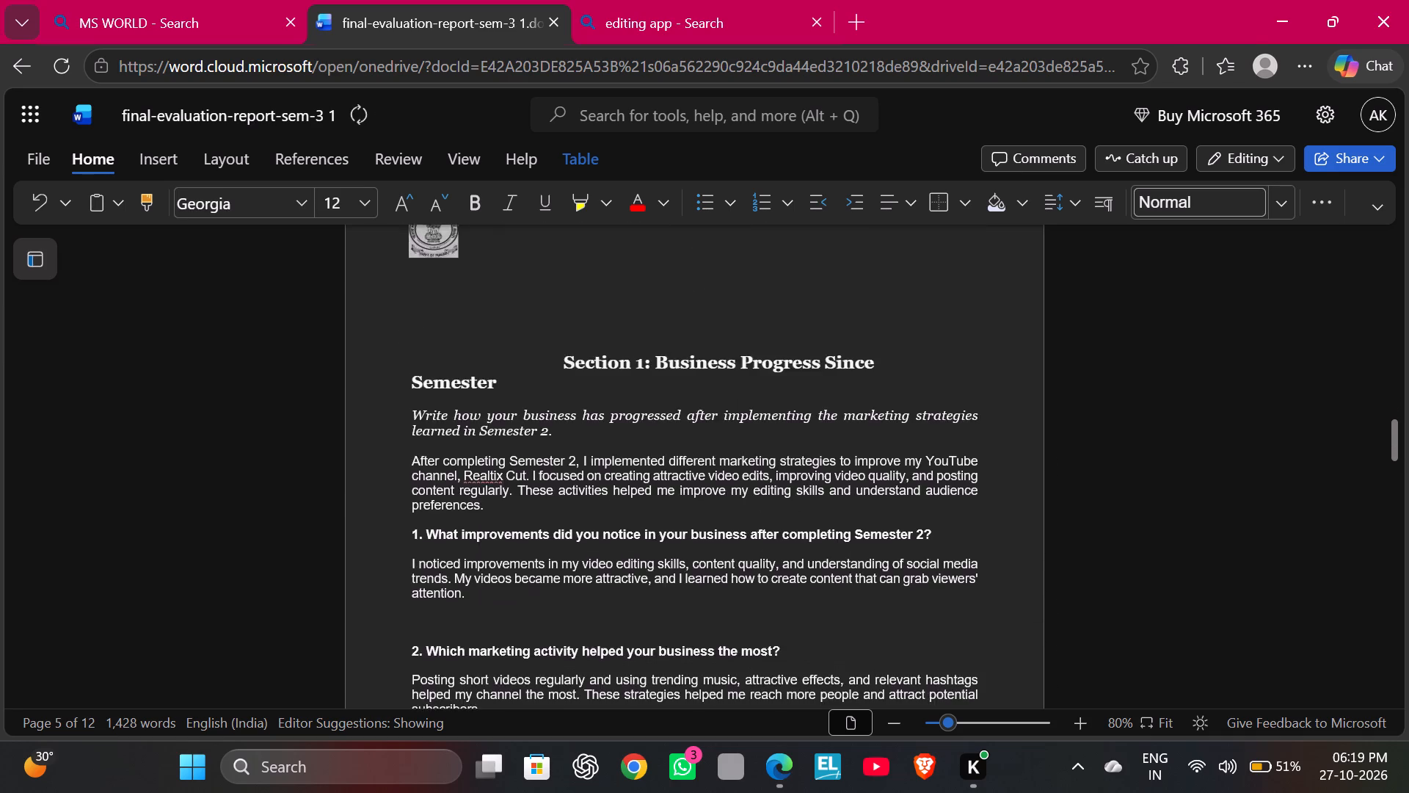
pyautogui.scroll(-4, 931, 419)
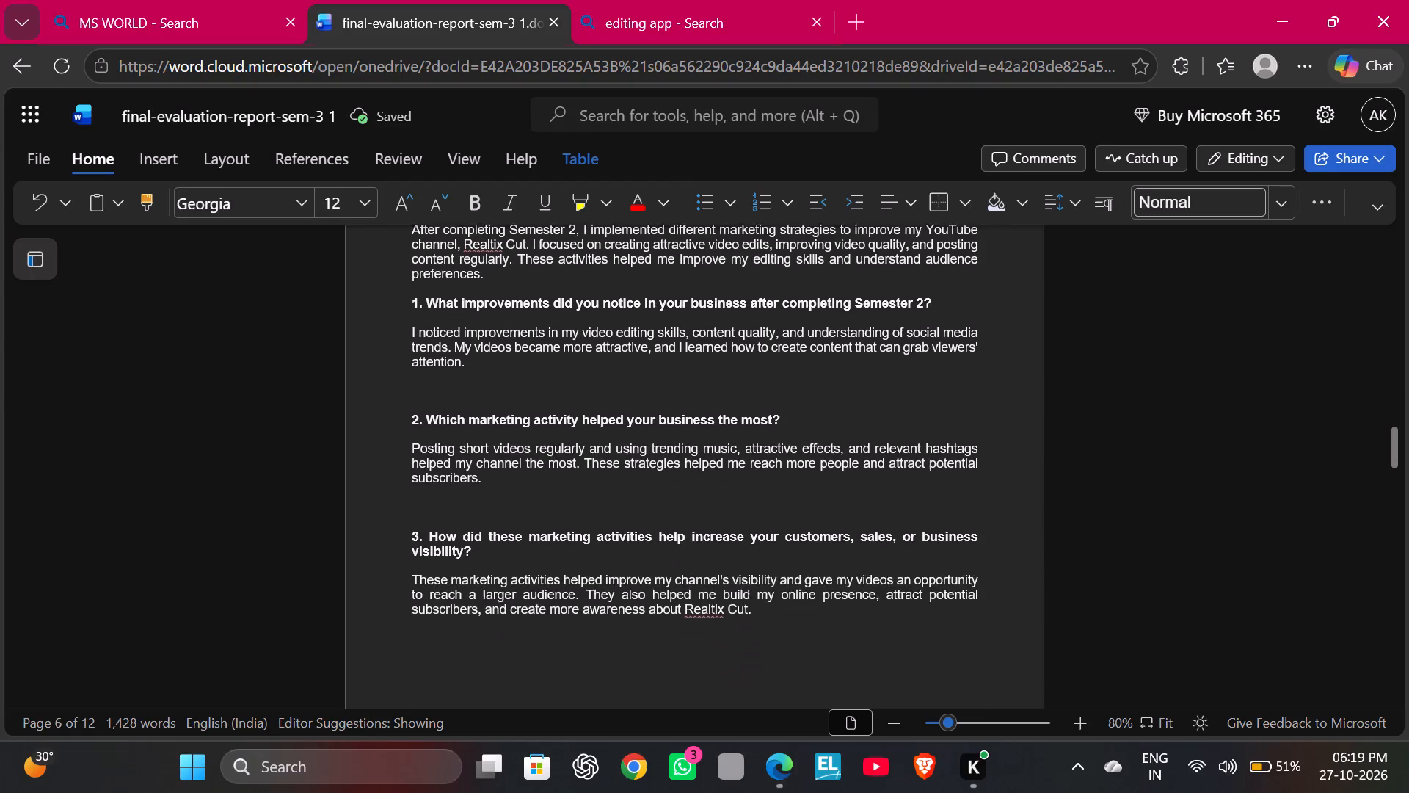
pyautogui.scroll(-2, 931, 419)
pyautogui.scroll(3, 931, 419)
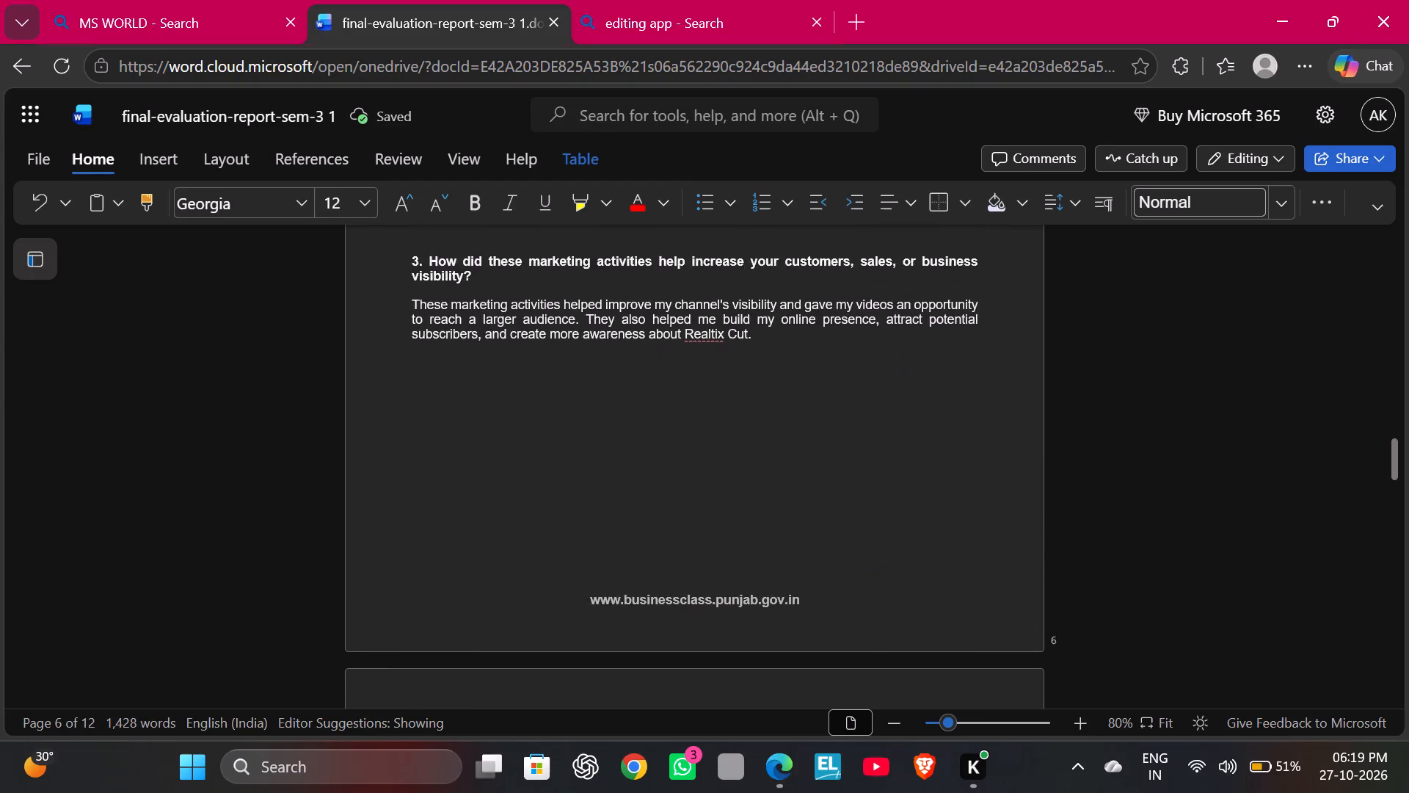
pyautogui.scroll(6, 931, 419)
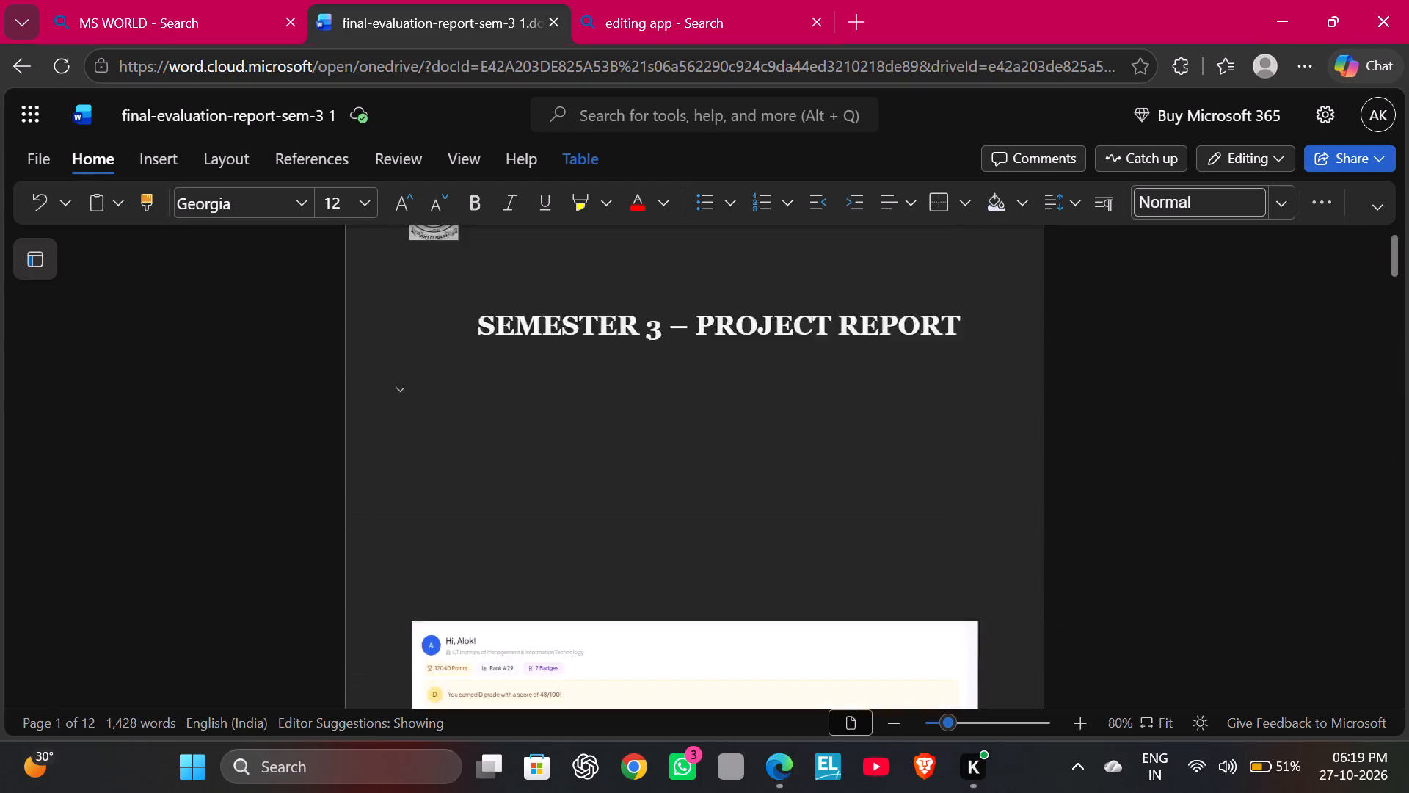
pyautogui.scroll(2, 931, 419)
pyautogui.scroll(-4, 931, 419)
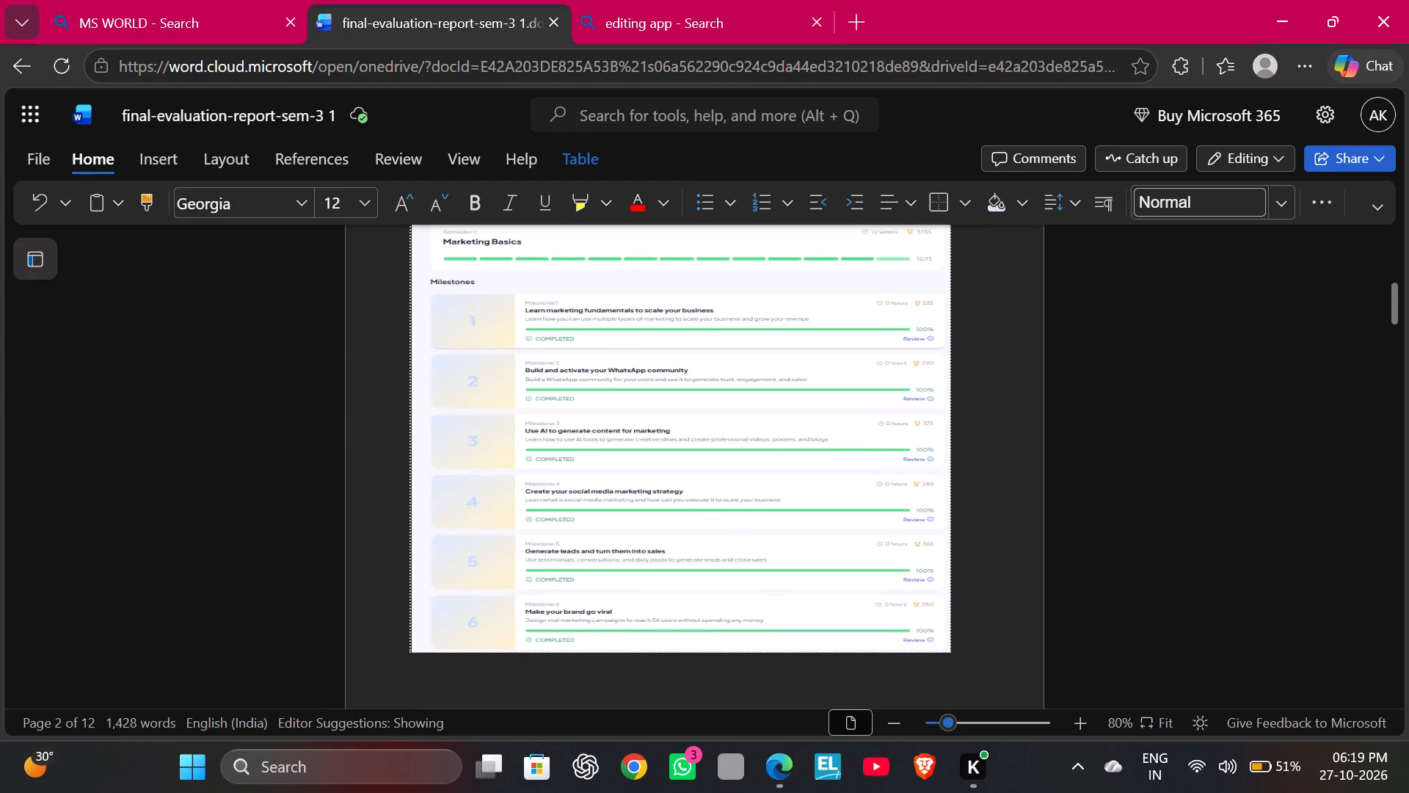
pyautogui.scroll(-6, 931, 419)
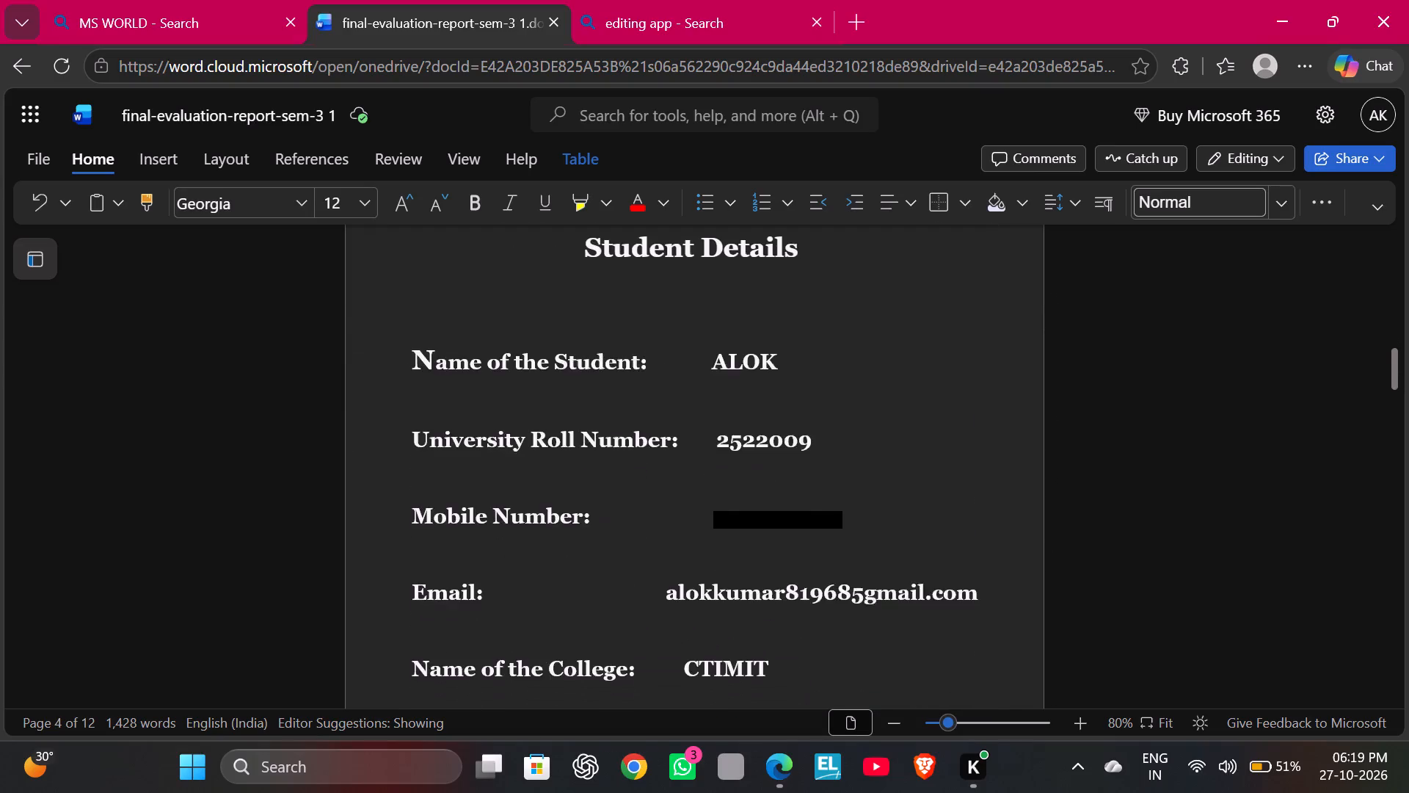
pyautogui.scroll(-6, 931, 419)
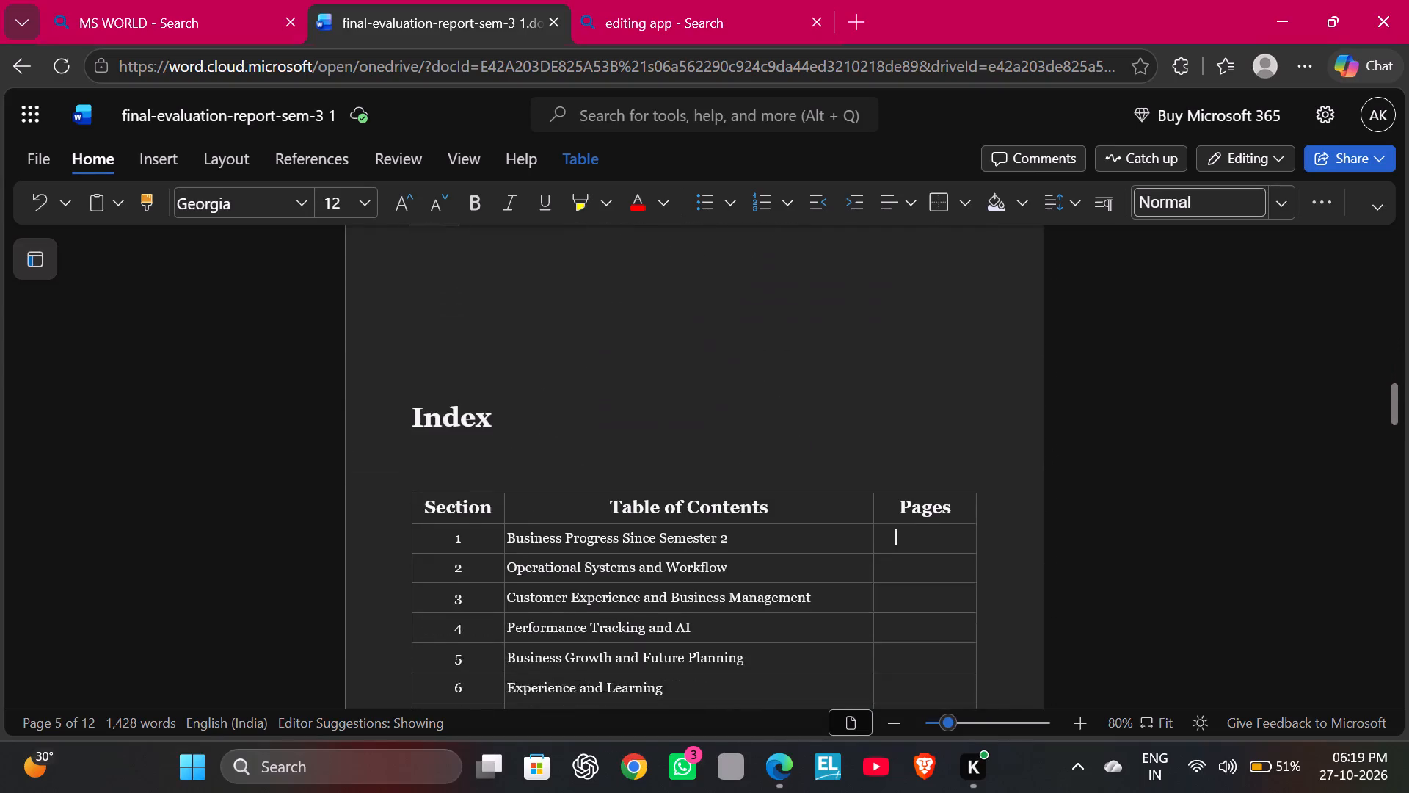
pyautogui.scroll(-5, 931, 419)
pyautogui.scroll(1, 931, 419)
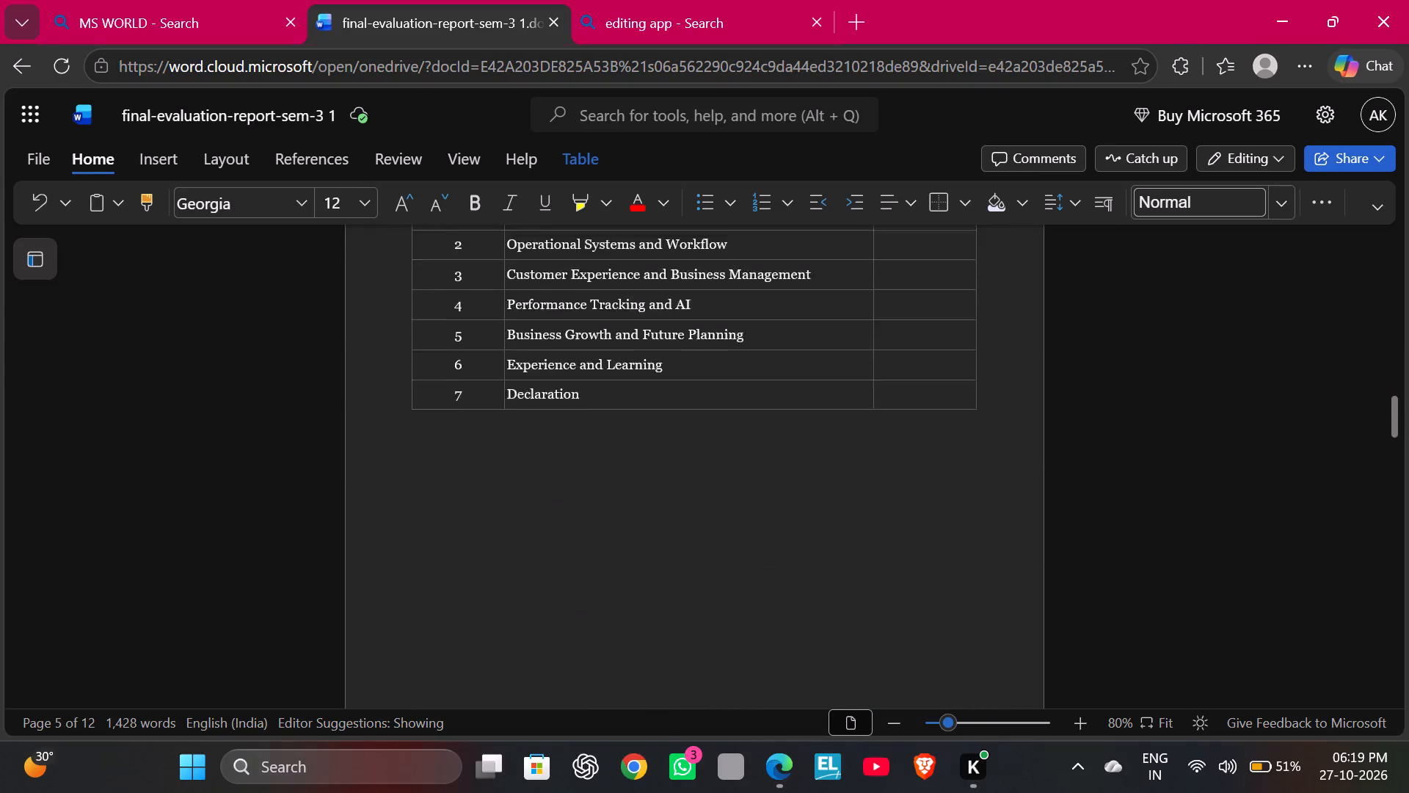
pyautogui.scroll(2, 931, 419)
pyautogui.click(914, 558)
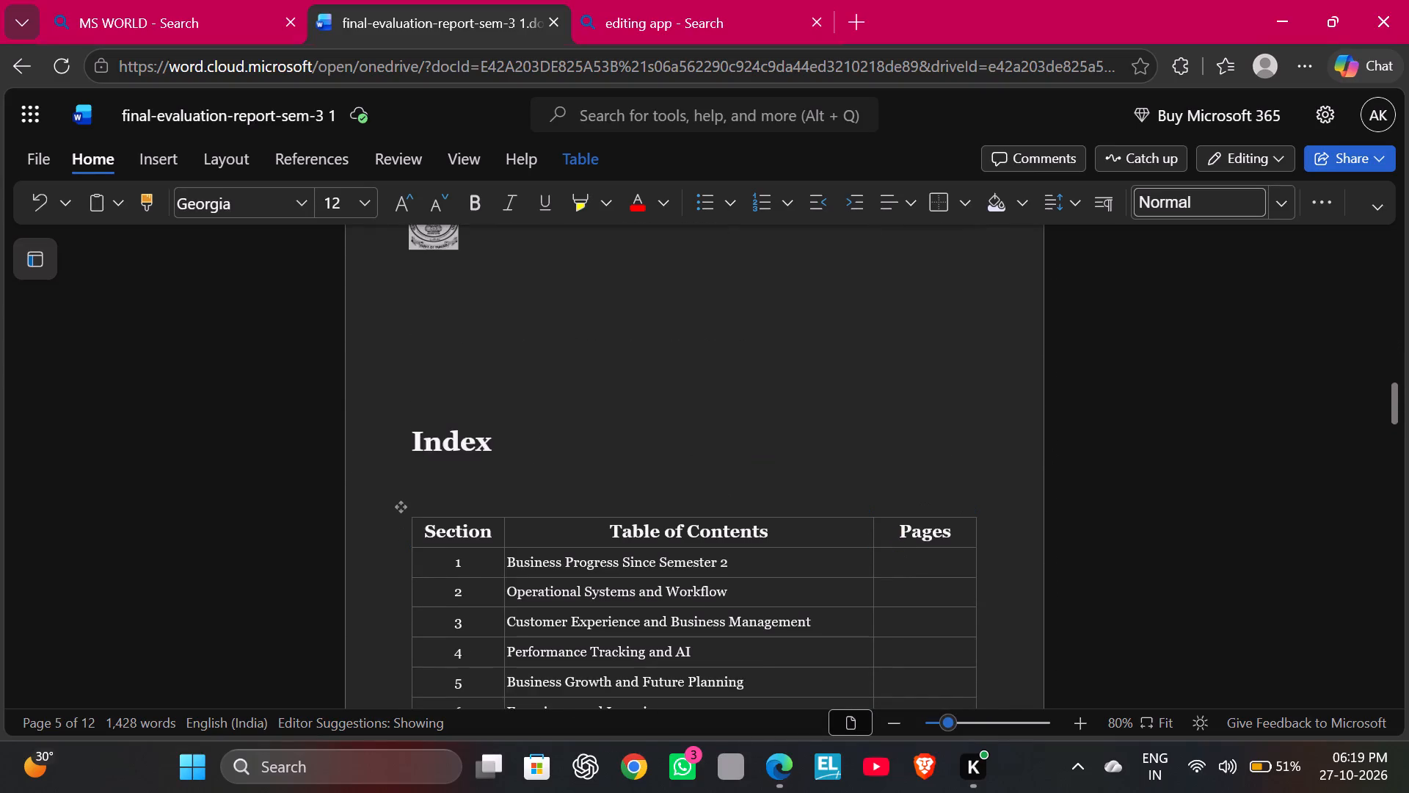
pyautogui.press('space')
pyautogui.press('space')
pyautogui.write('6')
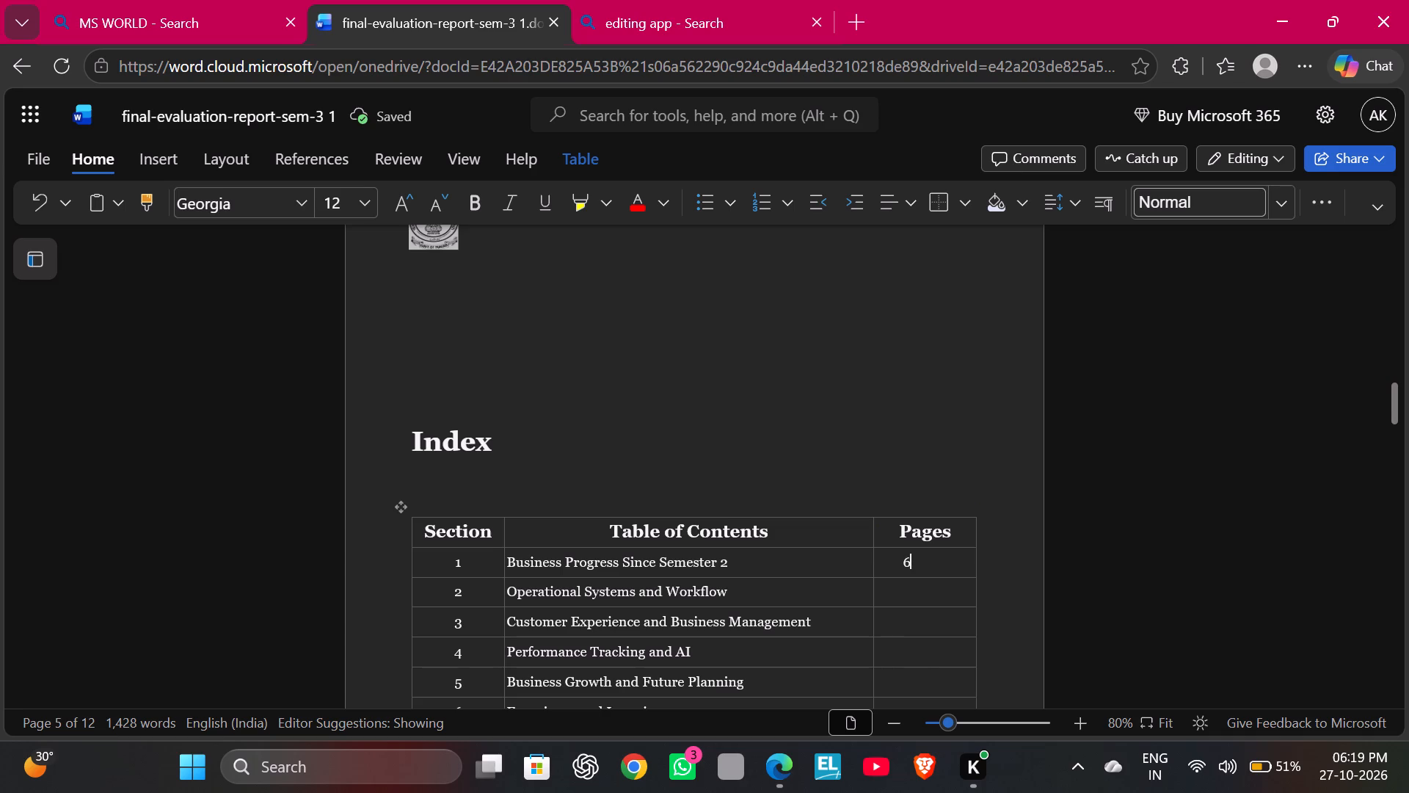
# Enter page 7 for Operational Systems and Workflow in the Index table, indented with spaces to roughly line up with the 6 above.
pyautogui.click(898, 588)
pyautogui.press('space')
pyautogui.press('space')
pyautogui.press('space')
pyautogui.press('space')
pyautogui.press('space')
pyautogui.press('space')
pyautogui.press('space')
pyautogui.press('space')
pyautogui.press('space')
pyautogui.press('space')
pyautogui.press('space')
pyautogui.scroll(-3, 912, 519)
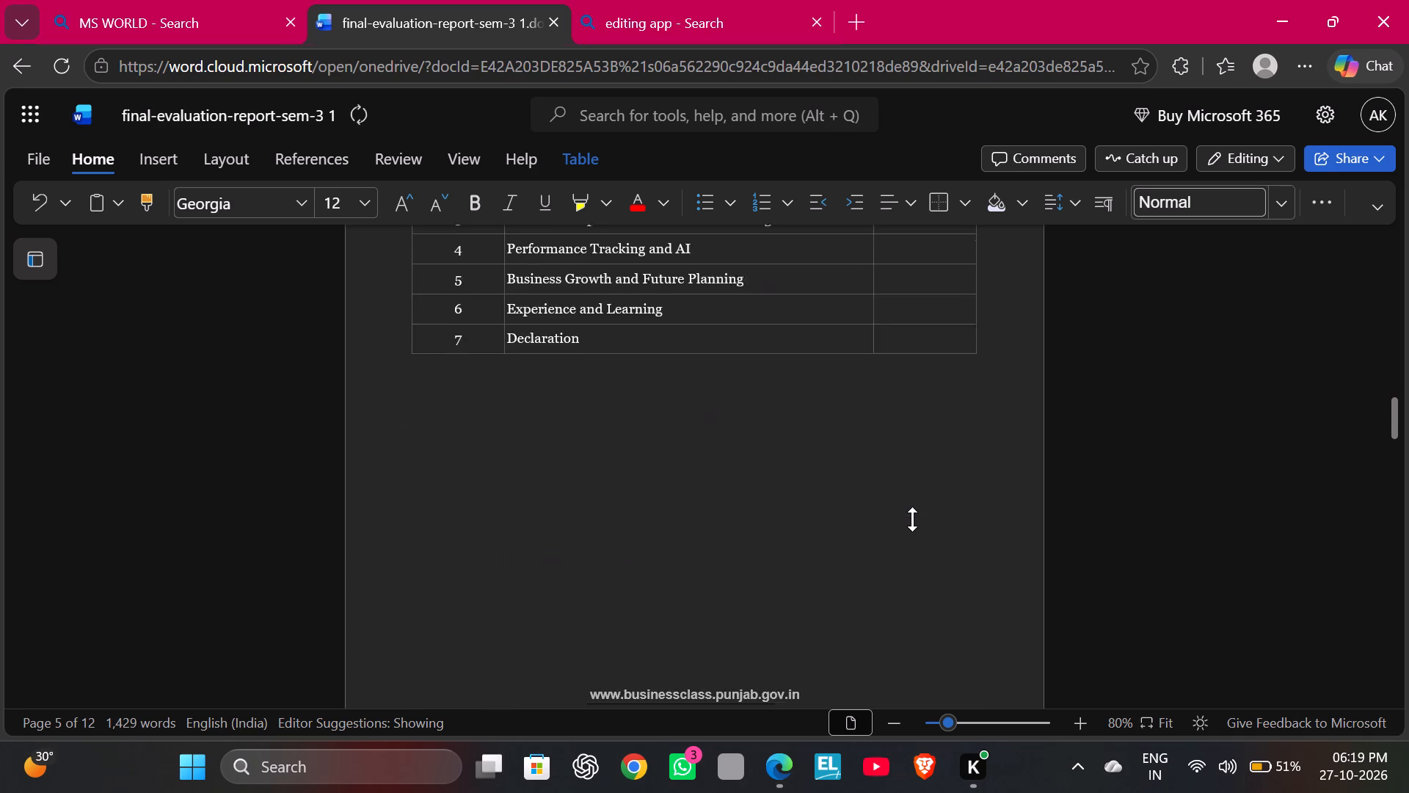
pyautogui.scroll(-6, 912, 519)
pyautogui.scroll(1, 912, 519)
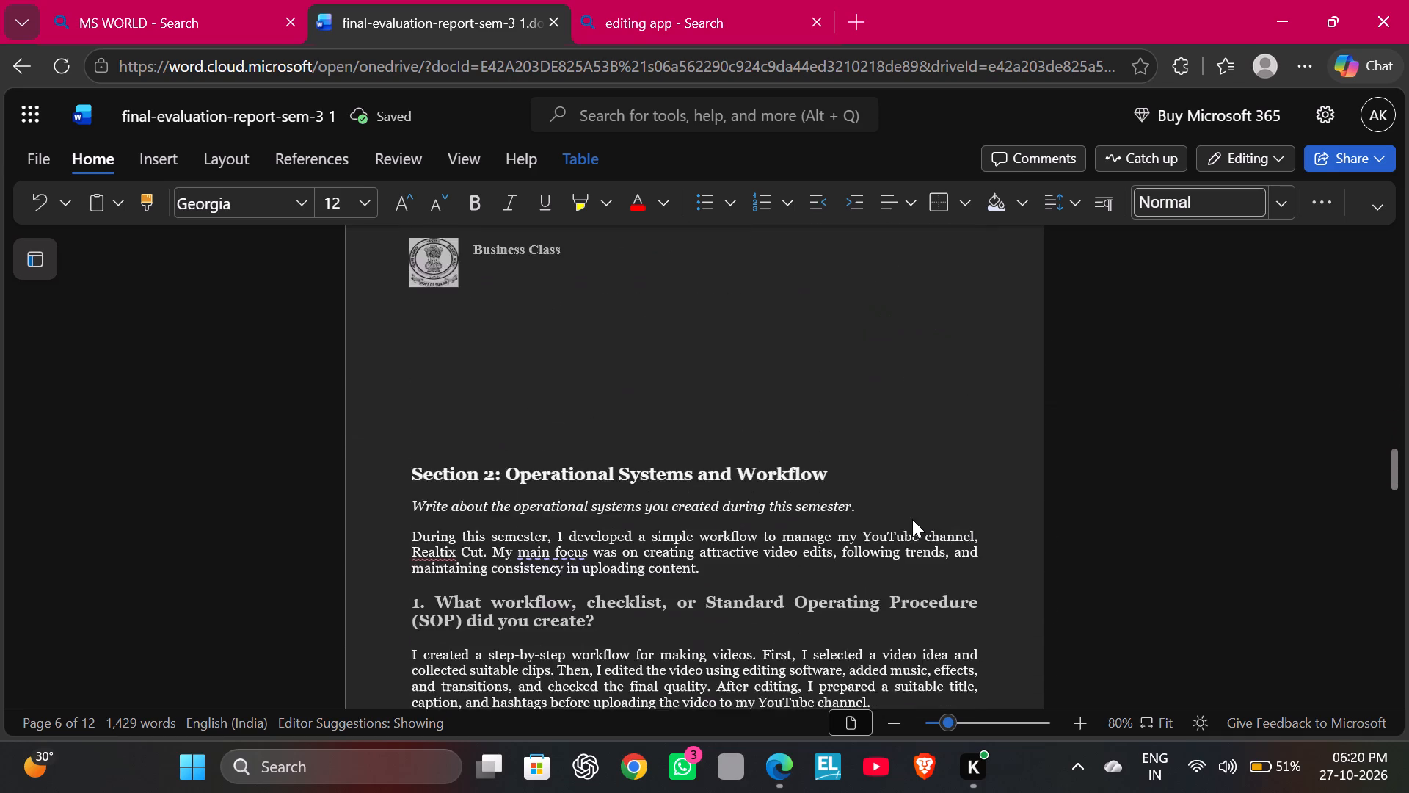
pyautogui.scroll(3, 912, 519)
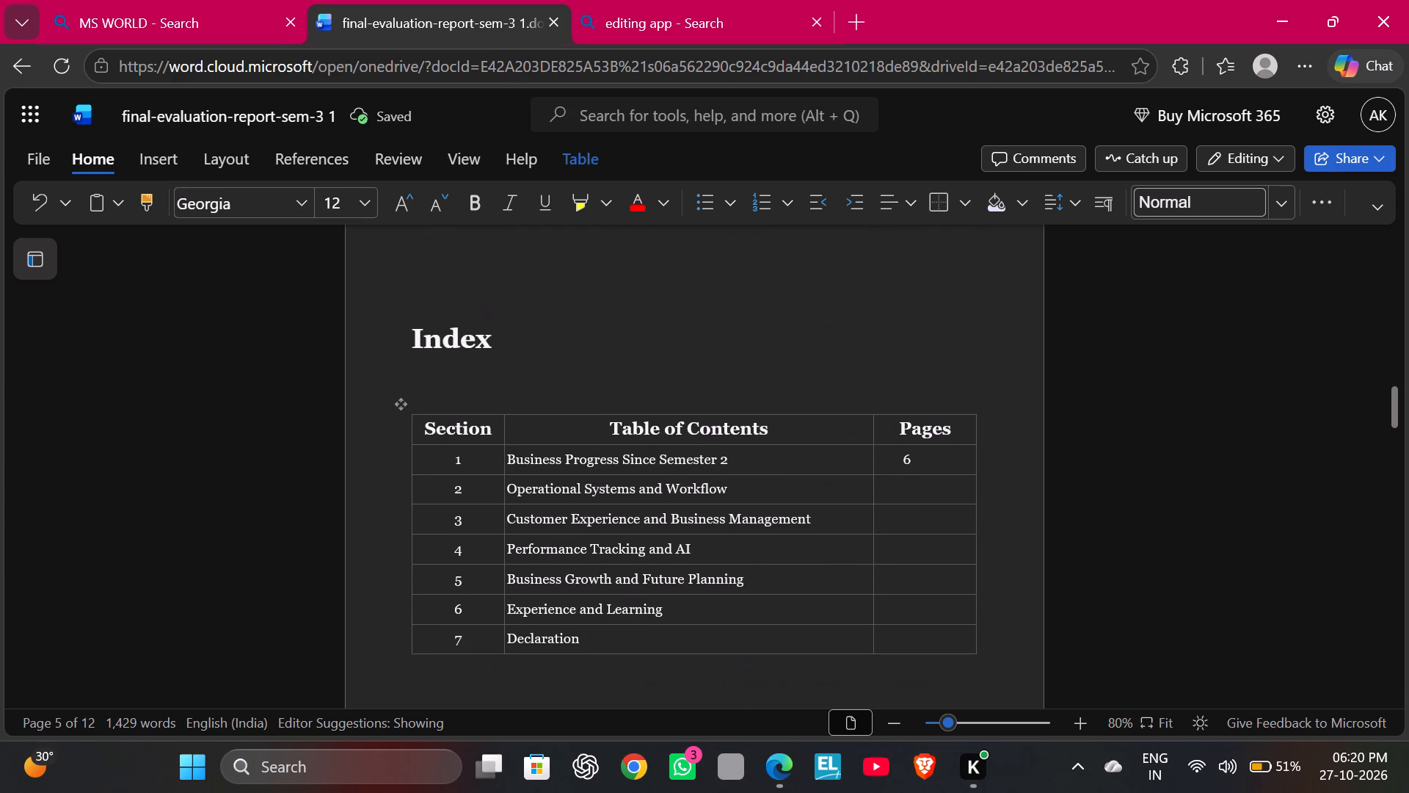
pyautogui.press('7')
pyautogui.press('BackSpace')
pyautogui.press('BackSpace')
pyautogui.press('BackSpace')
pyautogui.press('7')
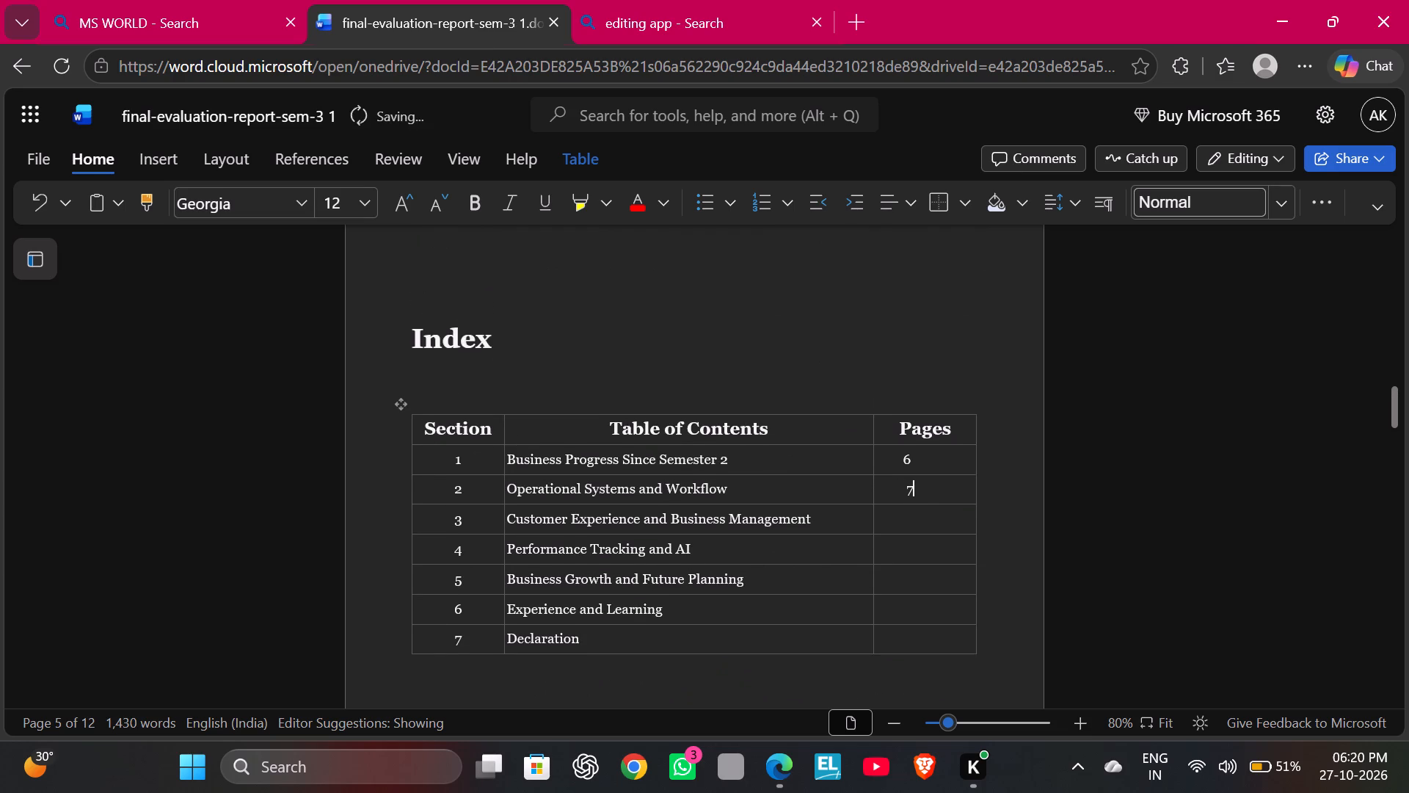
# Indent the empty Pages cell for Customer Experience and Business Management with leading spaces, roughly matching the rows above.
pyautogui.click(897, 526)
pyautogui.press('space')
pyautogui.press('space')
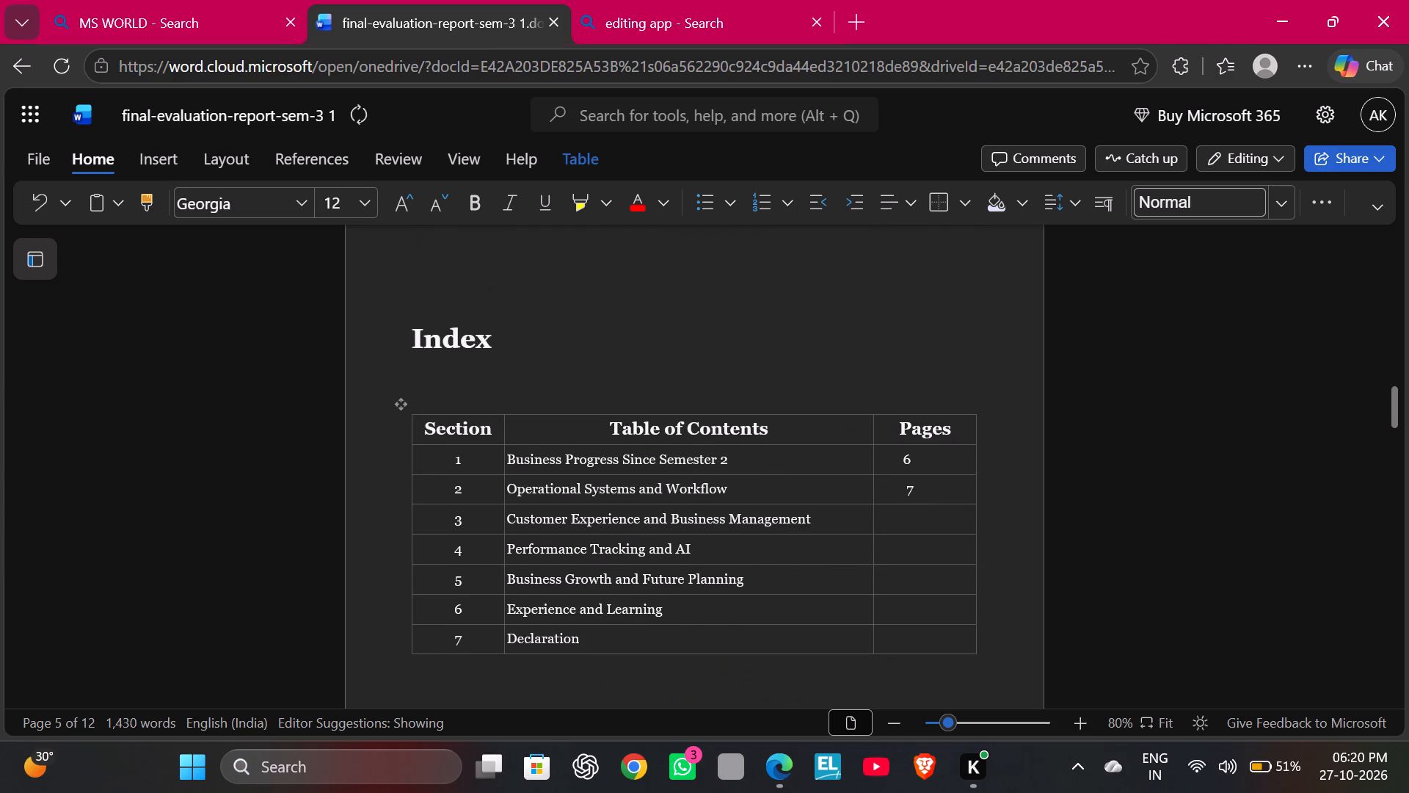
pyautogui.press('space')
pyautogui.press('space')
pyautogui.press('space')
pyautogui.press('space')
pyautogui.press('space')
pyautogui.press('space')
# Look through the report body to check on which pages the Section 3 and Section 4 headings sit.
pyautogui.scroll(-1, 897, 526)
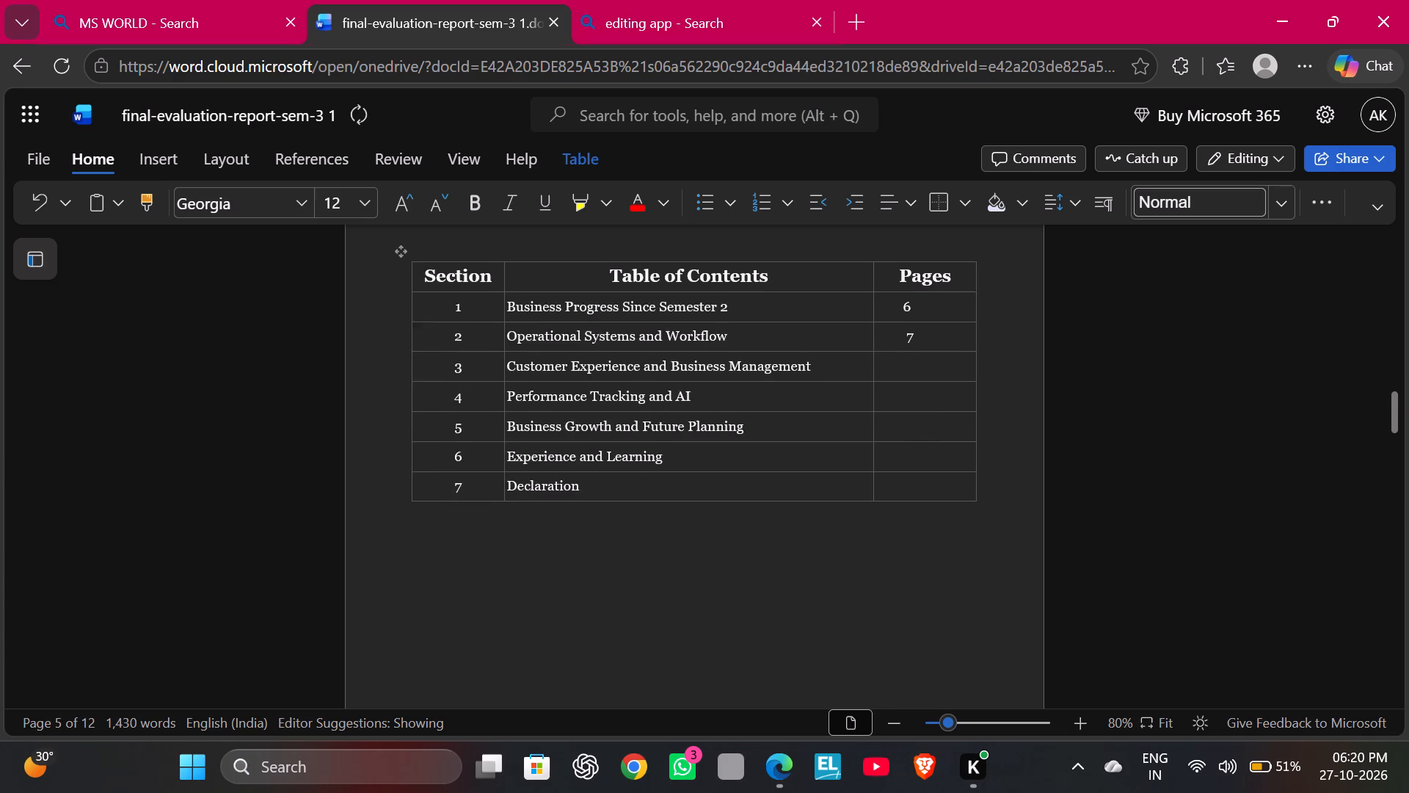
pyautogui.scroll(-4, 897, 526)
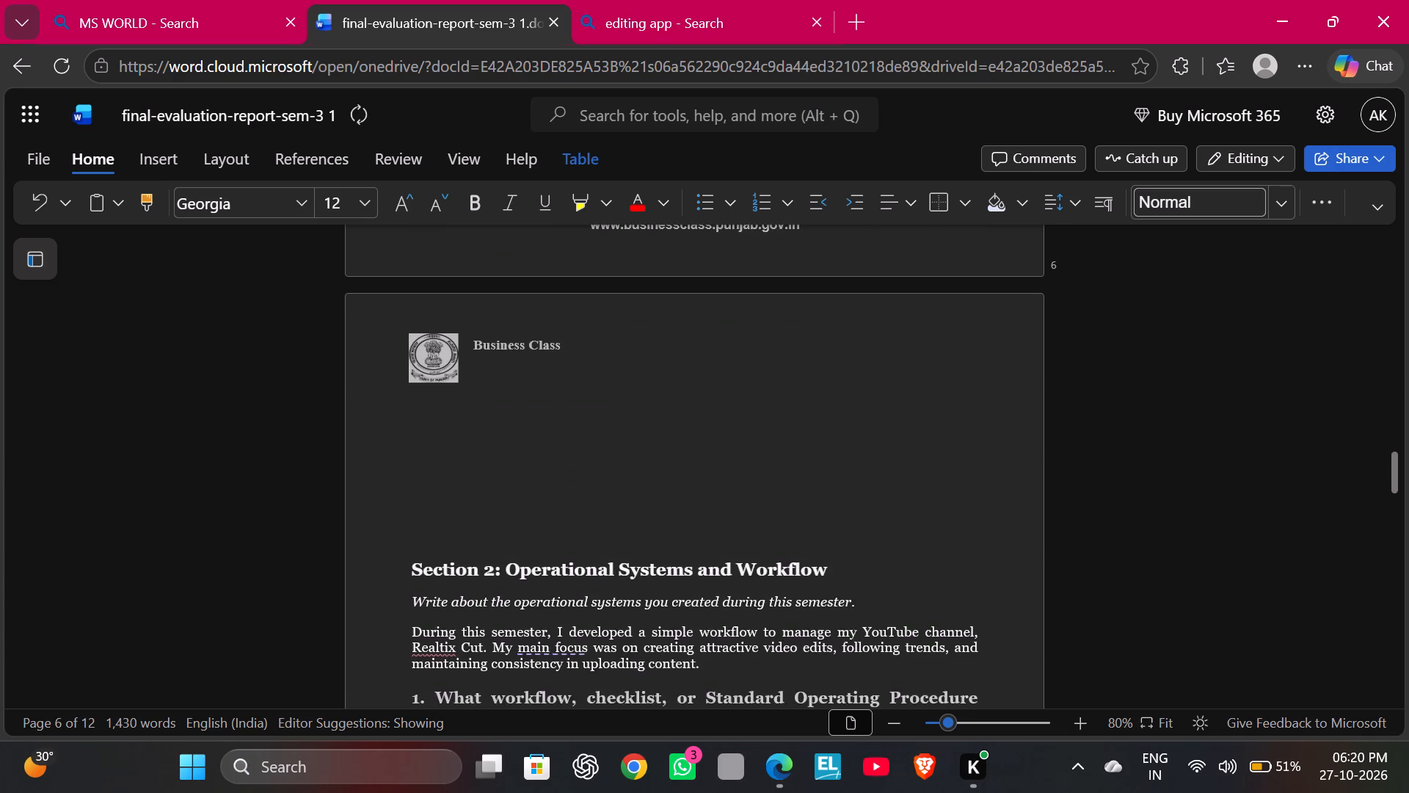
pyautogui.scroll(-4, 897, 526)
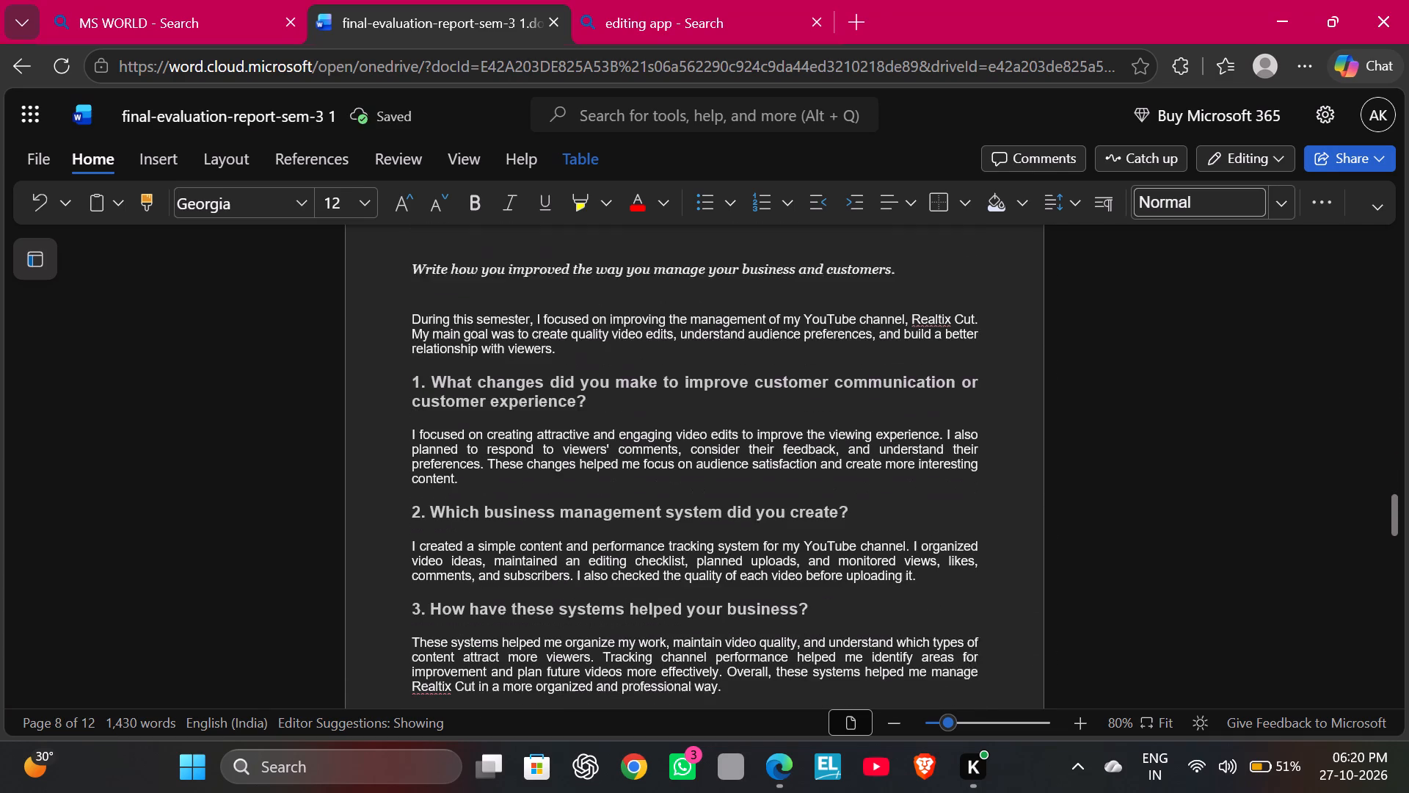
pyautogui.scroll(-4, 897, 526)
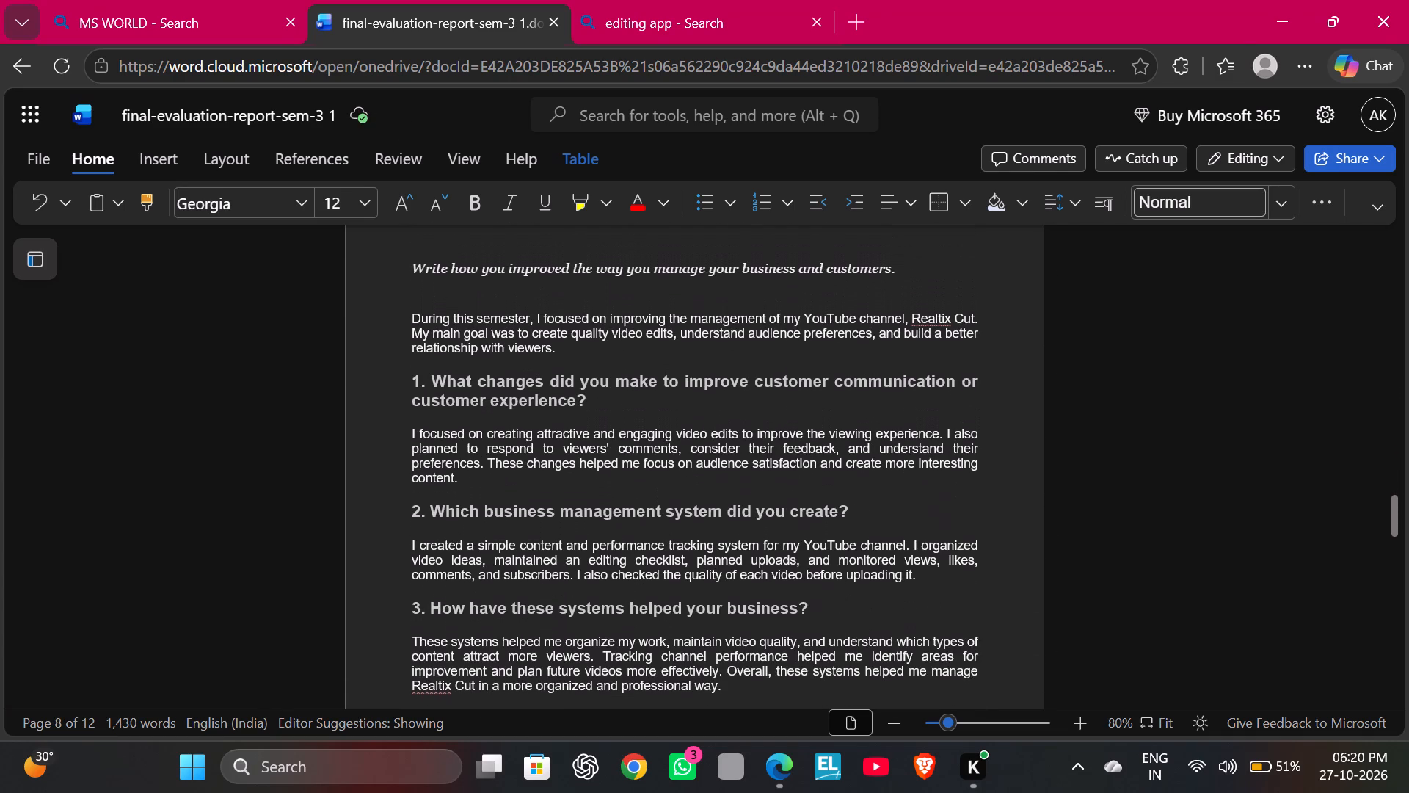
pyautogui.scroll(-2, 897, 526)
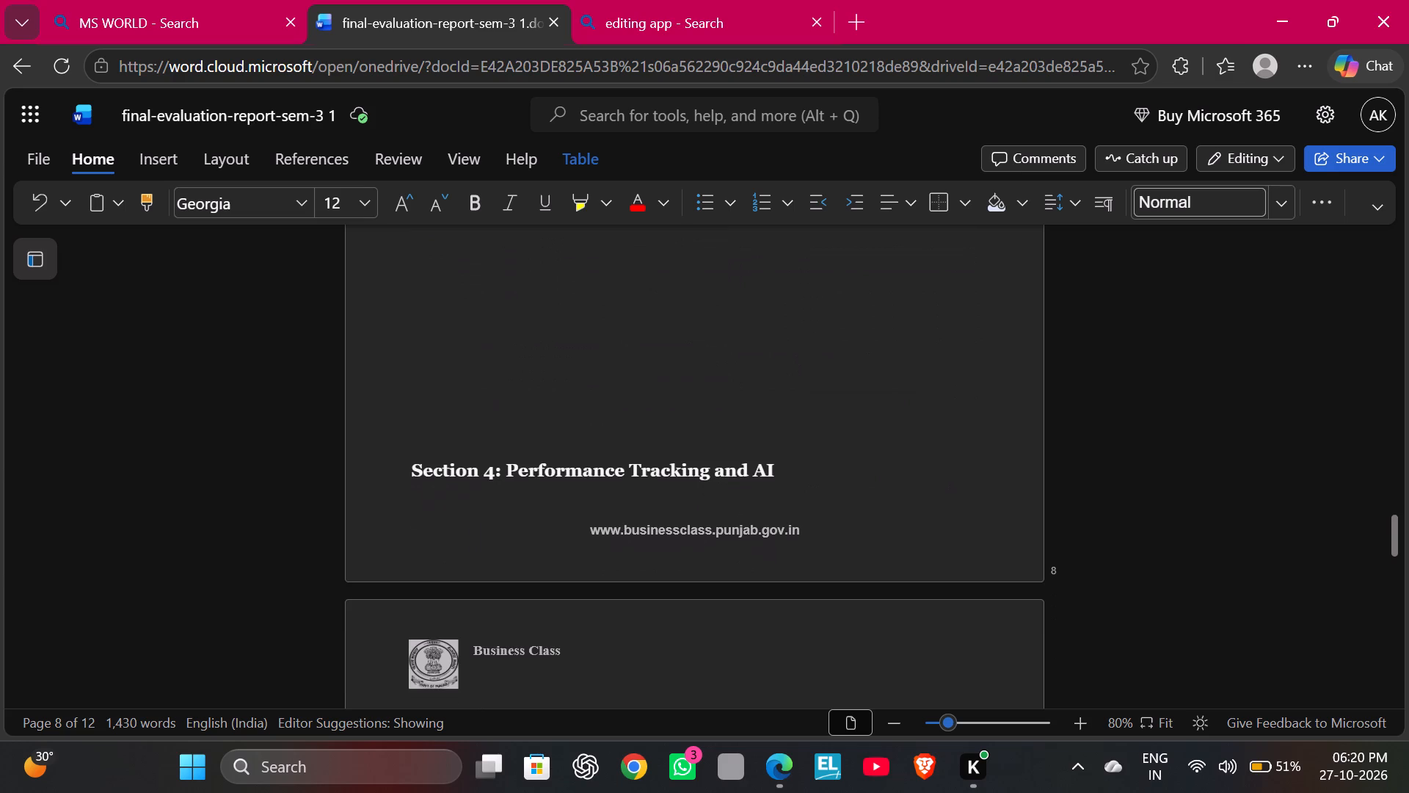
pyautogui.scroll(-1, 897, 526)
pyautogui.scroll(4, 897, 526)
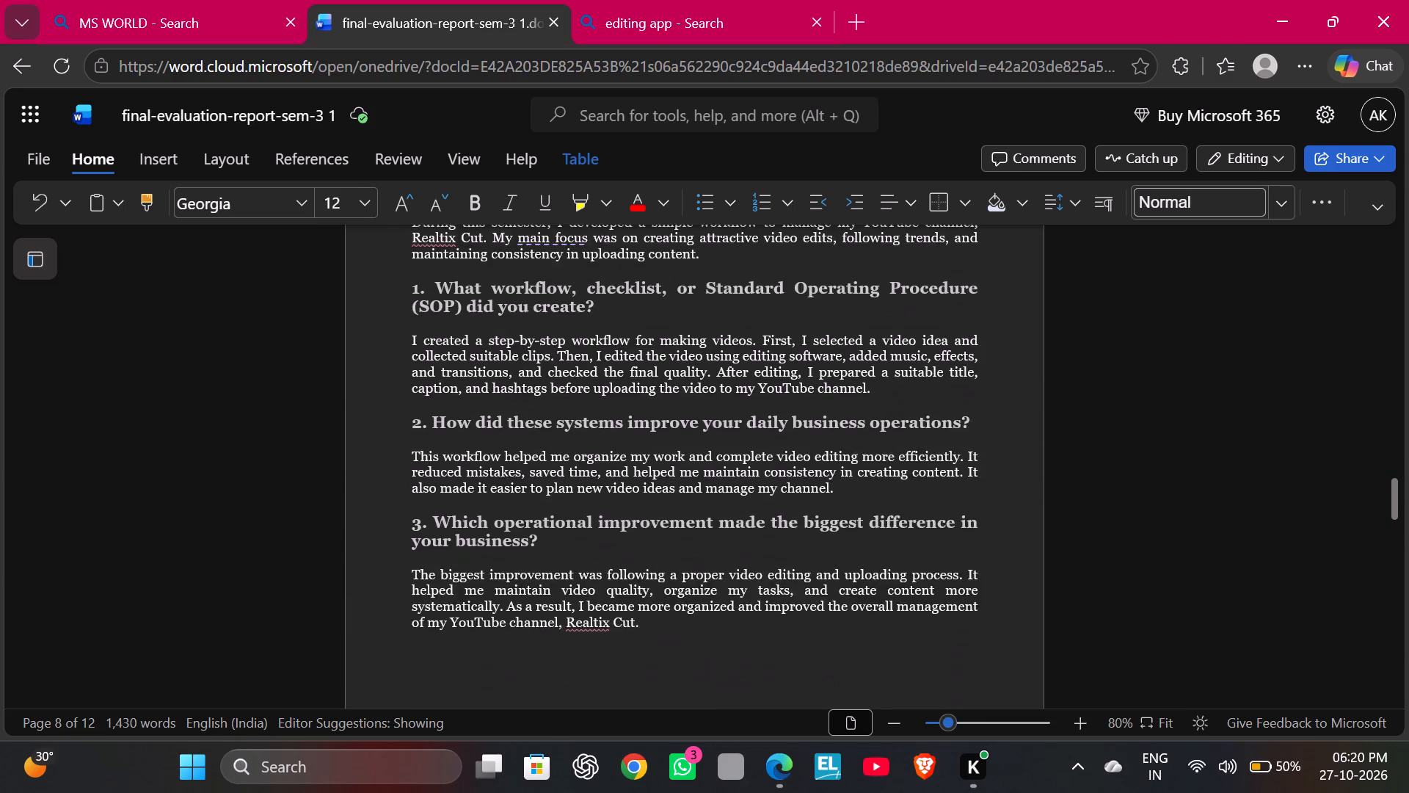
pyautogui.scroll(3, 897, 526)
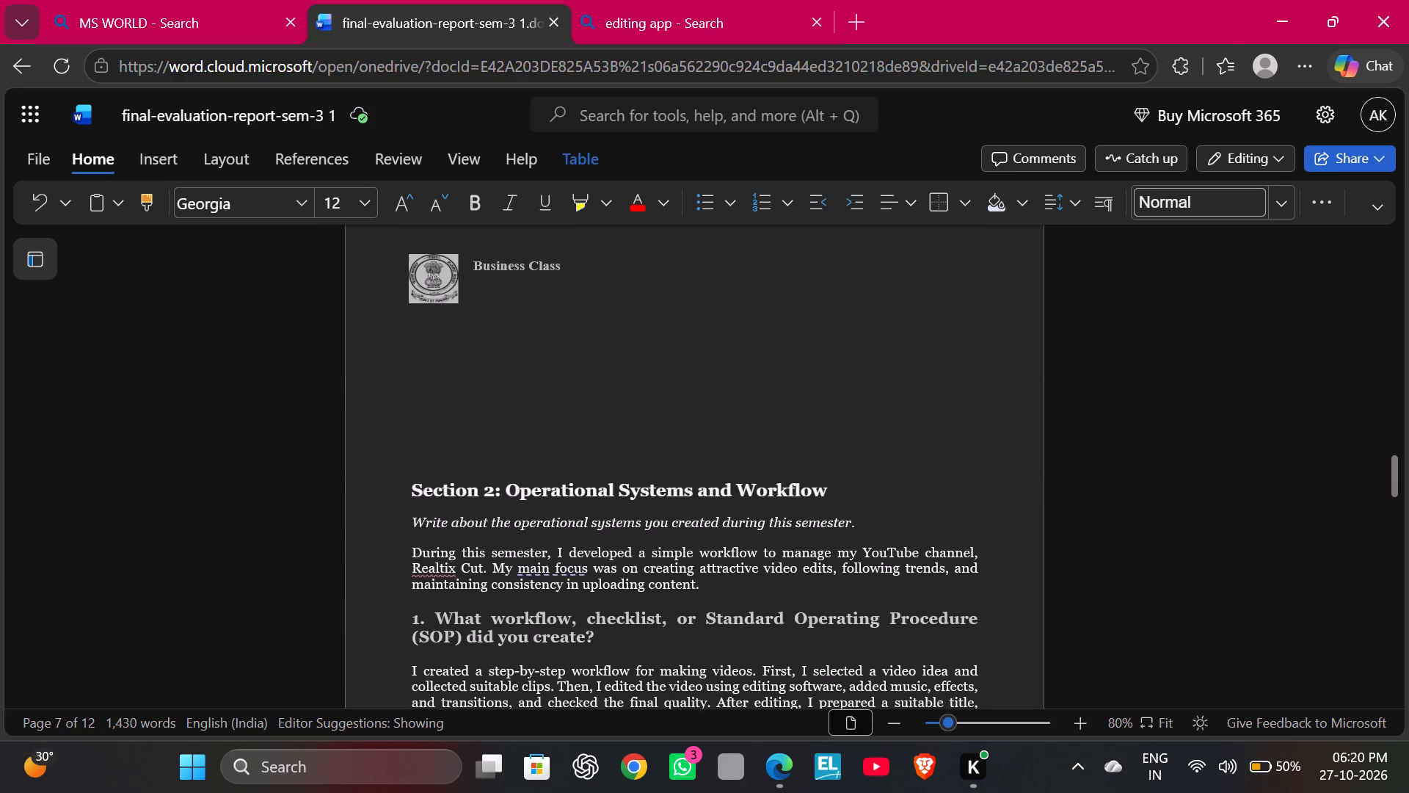
pyautogui.scroll(1, 897, 526)
# Rework the blank lines above the Section 3: Customer Experience and Business Management heading so it moves off page 7 onto the next page.
pyautogui.scroll(-2, 897, 526)
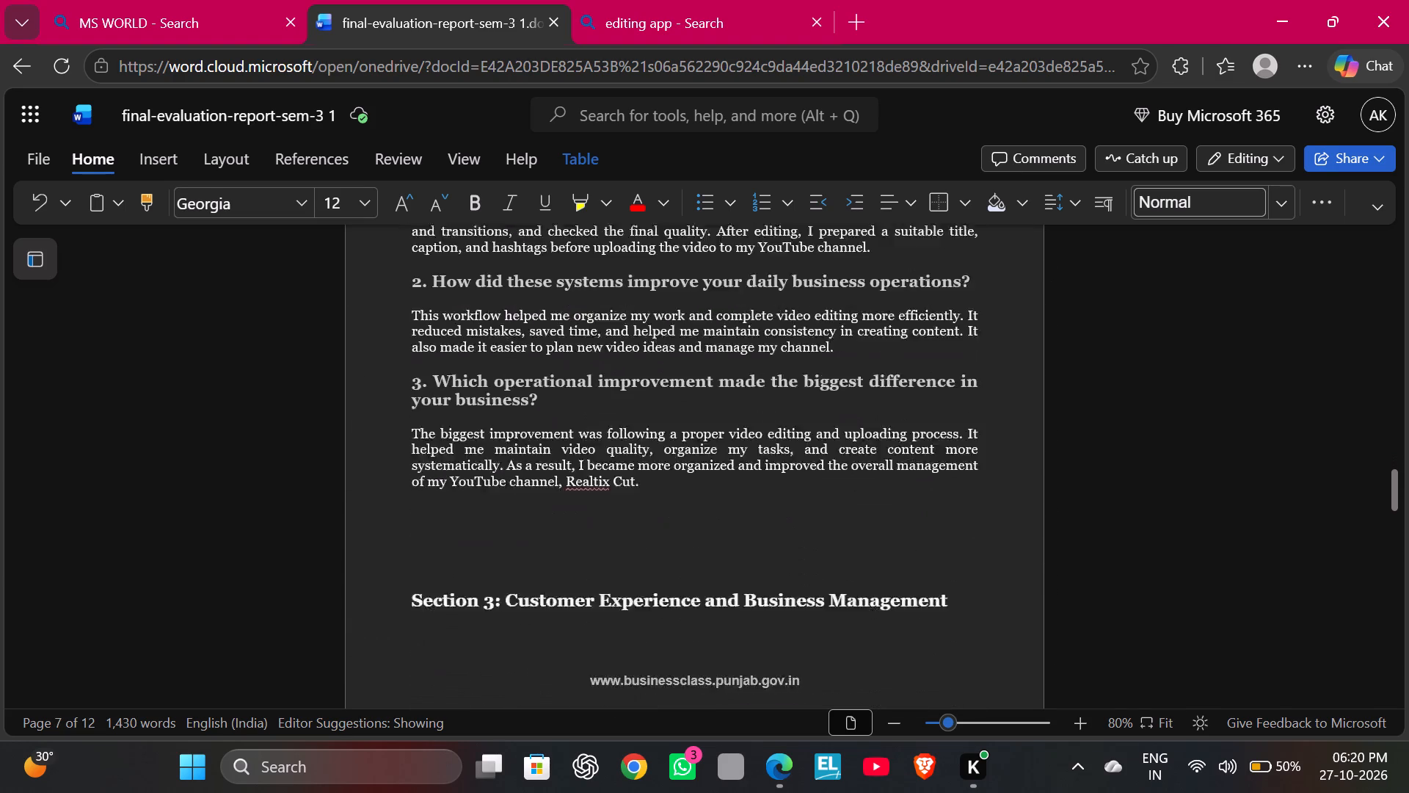
pyautogui.scroll(-2, 897, 526)
pyautogui.click(677, 435)
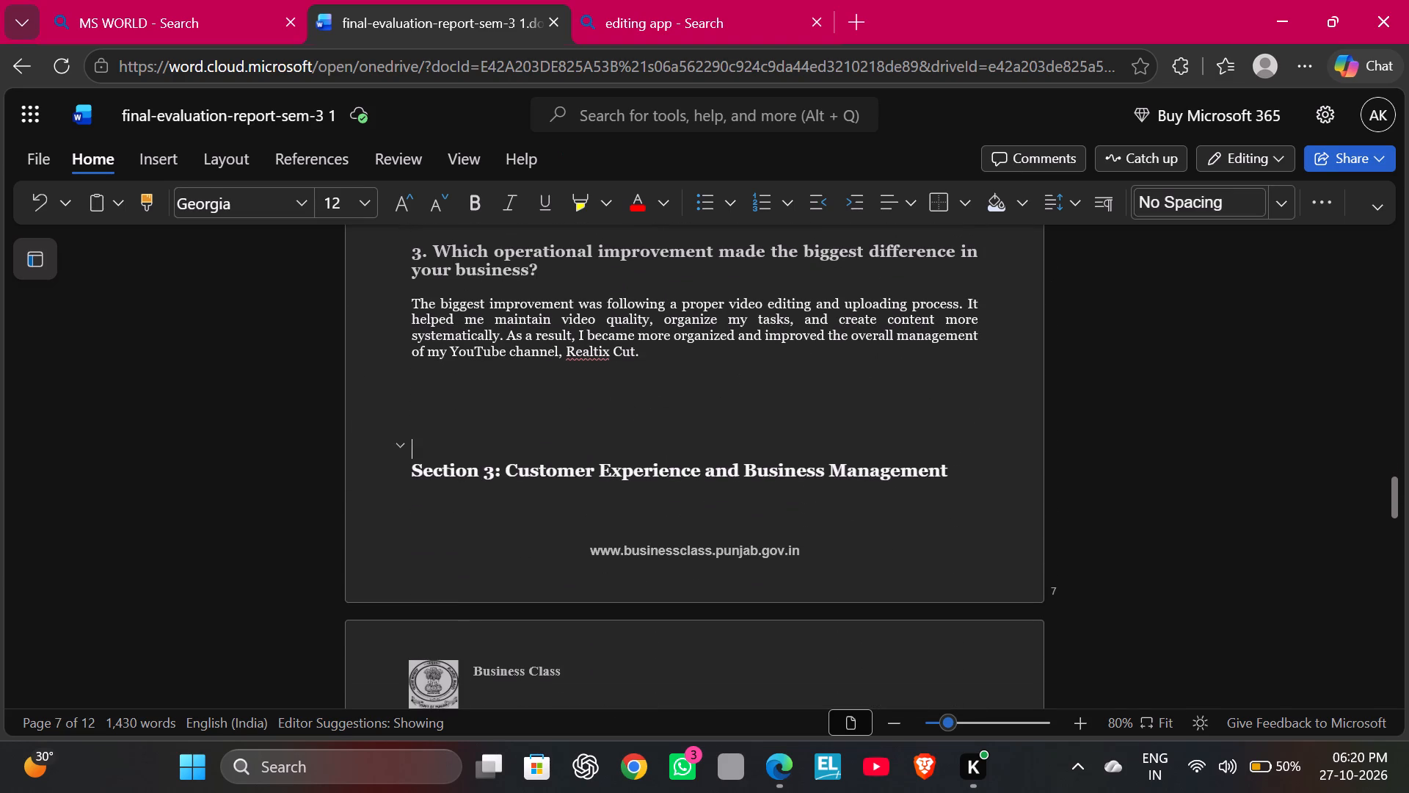
pyautogui.press('BackSpace')
pyautogui.press('space')
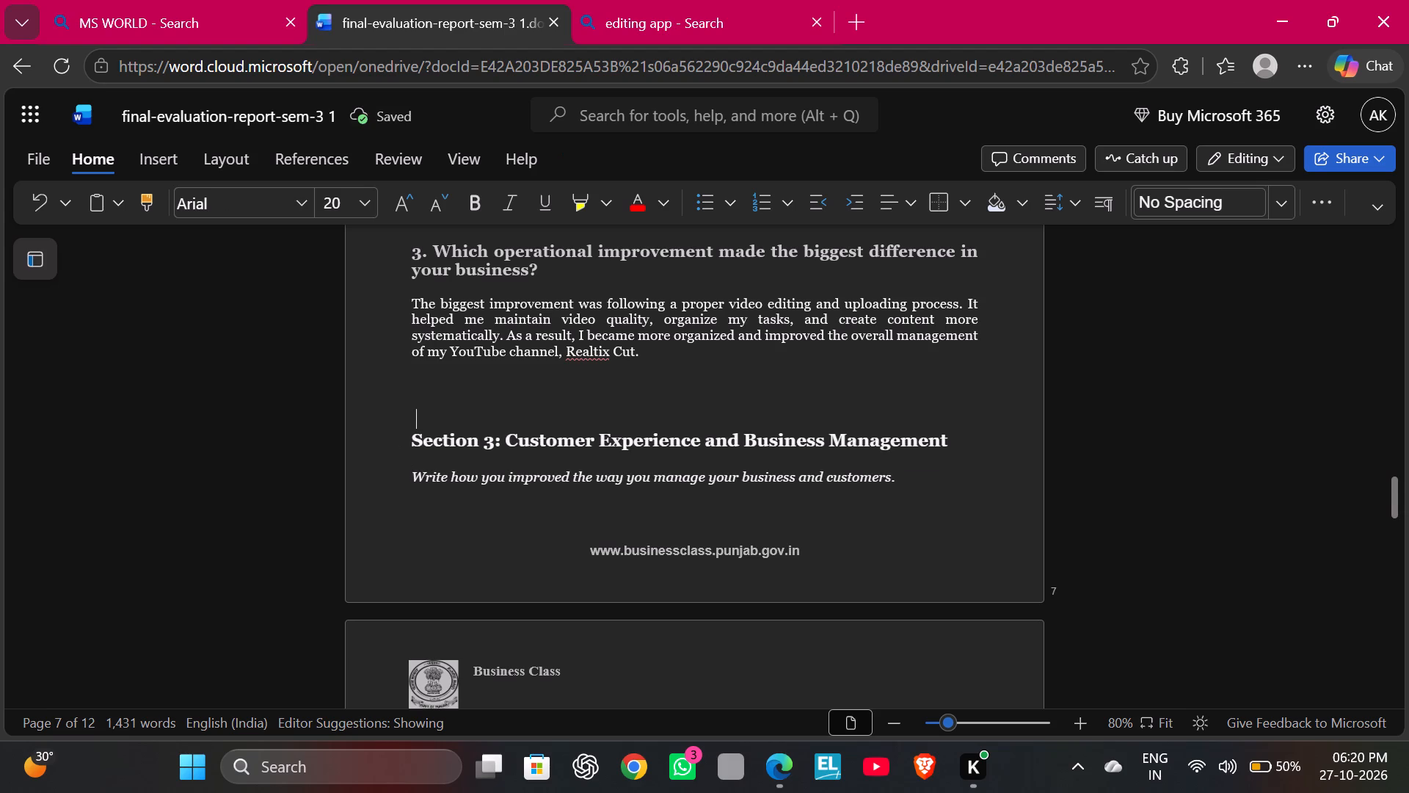
pyautogui.press('space')
pyautogui.press('Return')
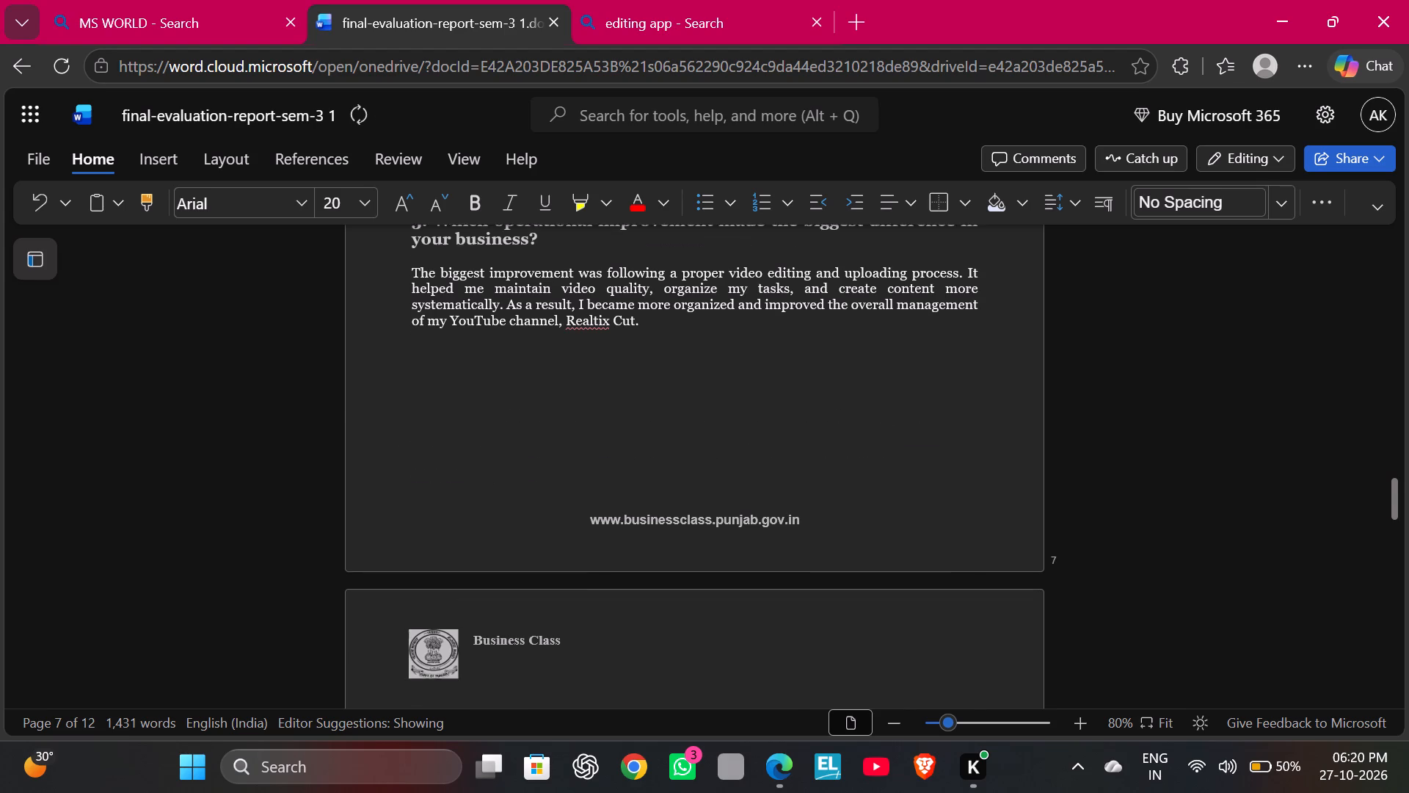
# Enter page 8 for Customer Experience and Business Management in the Index table's Pages column.
pyautogui.scroll(-1, 677, 435)
pyautogui.scroll(2, 677, 435)
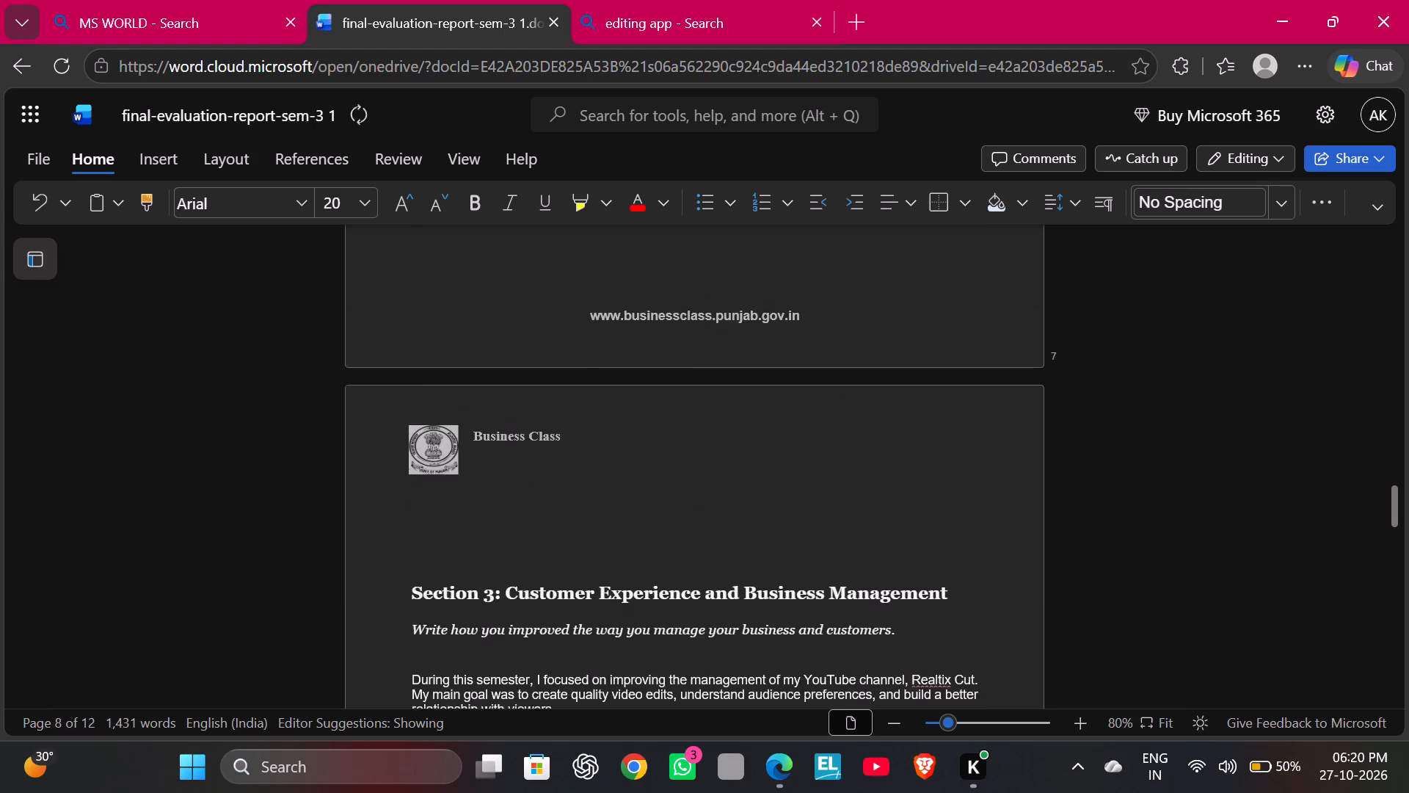
pyautogui.scroll(4, 677, 435)
pyautogui.hscroll(1, 677, 435)
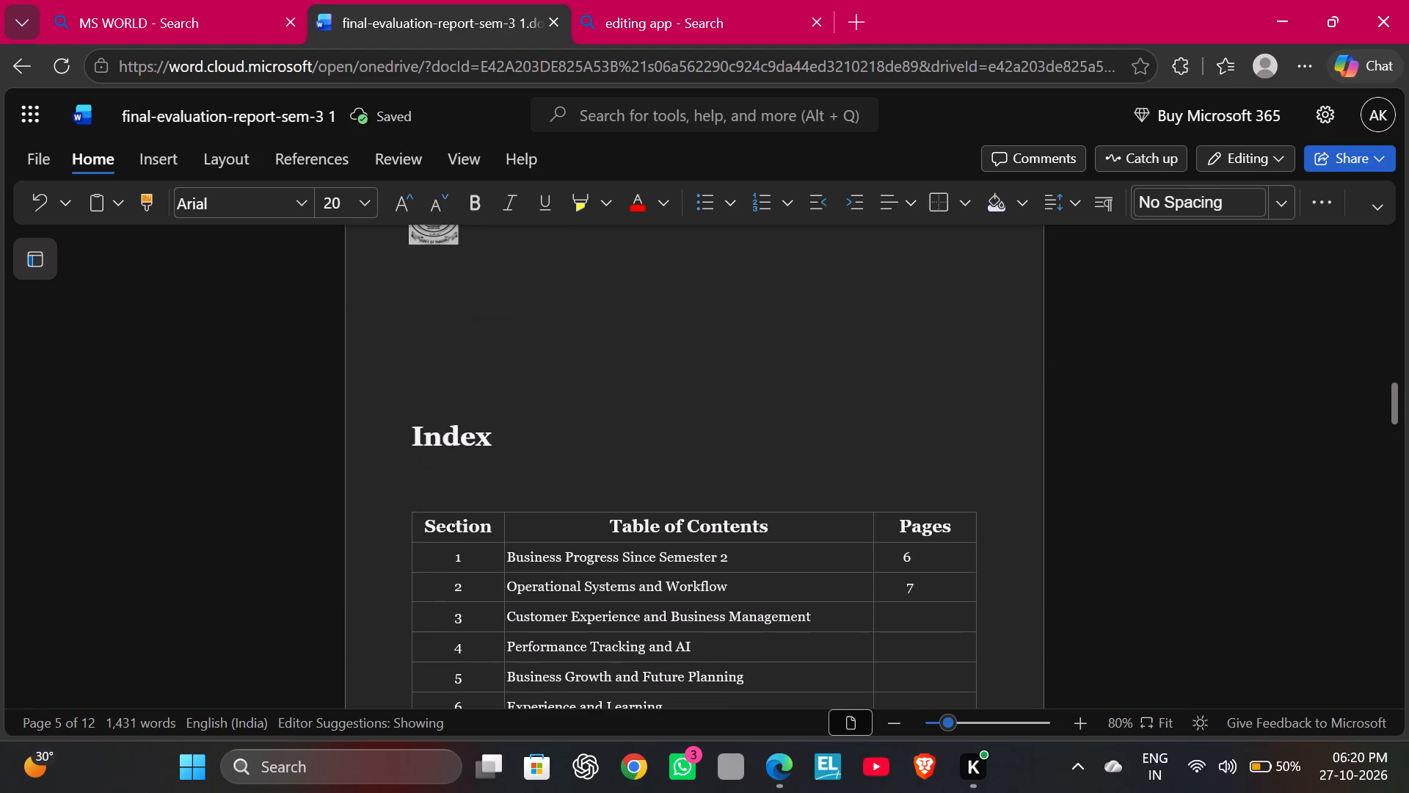
pyautogui.click(920, 618)
pyautogui.press('space')
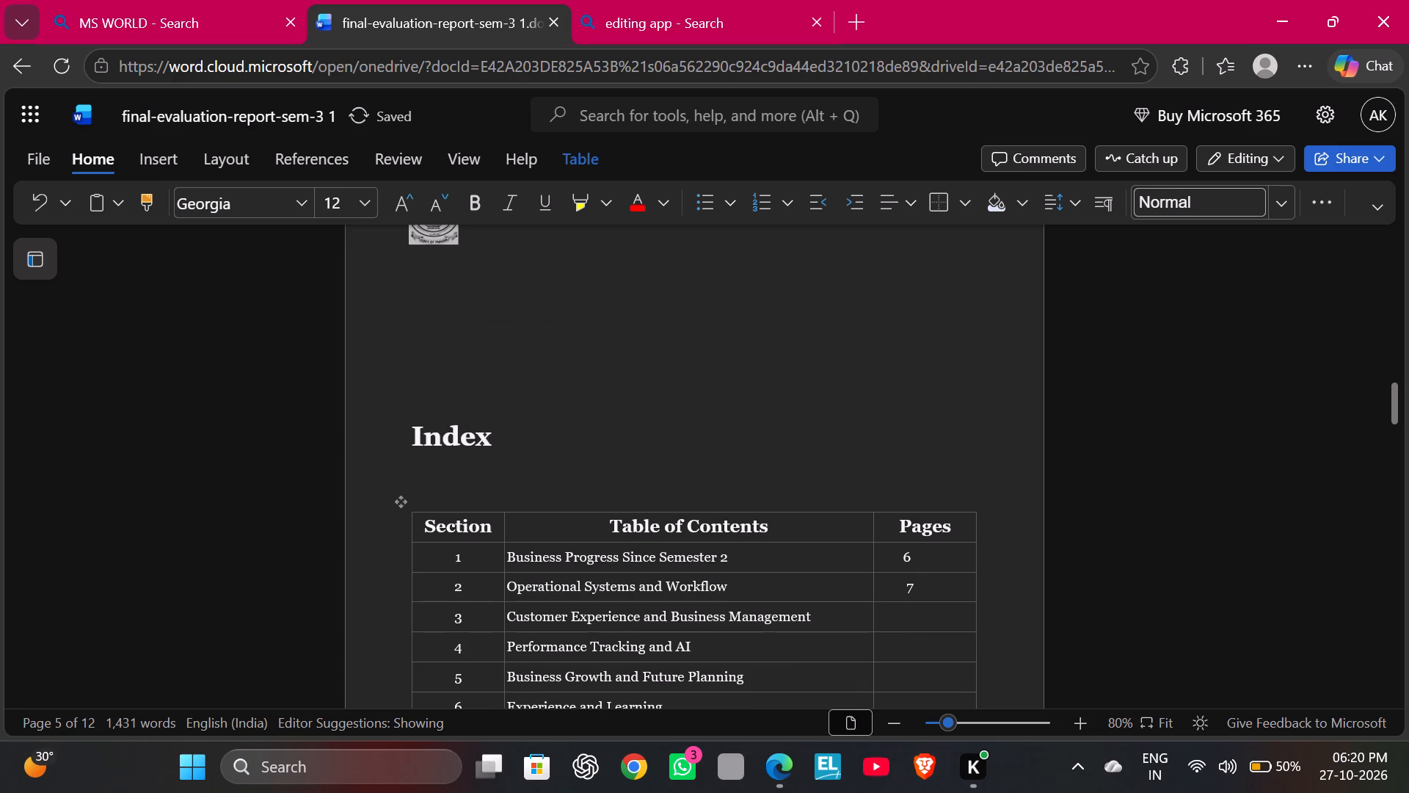
pyautogui.press('8')
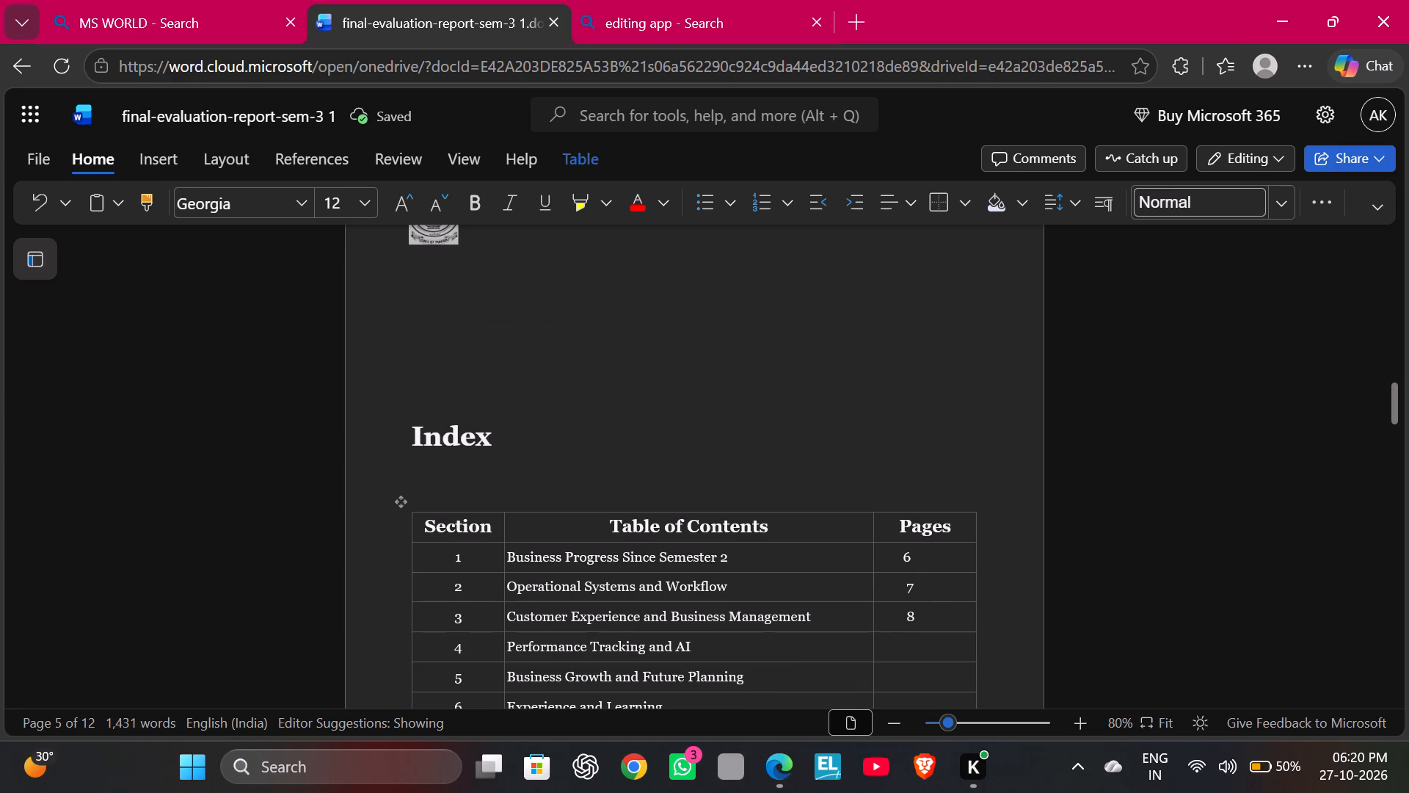
# Enter page 9 for Performance Tracking and AI in the Index table, indented with spaces, after checking where Section 4 starts.
pyautogui.click(918, 649)
pyautogui.press('space')
pyautogui.press('space')
pyautogui.press('space')
pyautogui.press('space')
pyautogui.press('space')
pyautogui.press('space')
pyautogui.press('space')
pyautogui.press('space')
pyautogui.press('space')
pyautogui.press('space')
pyautogui.scroll(-4, 903, 630)
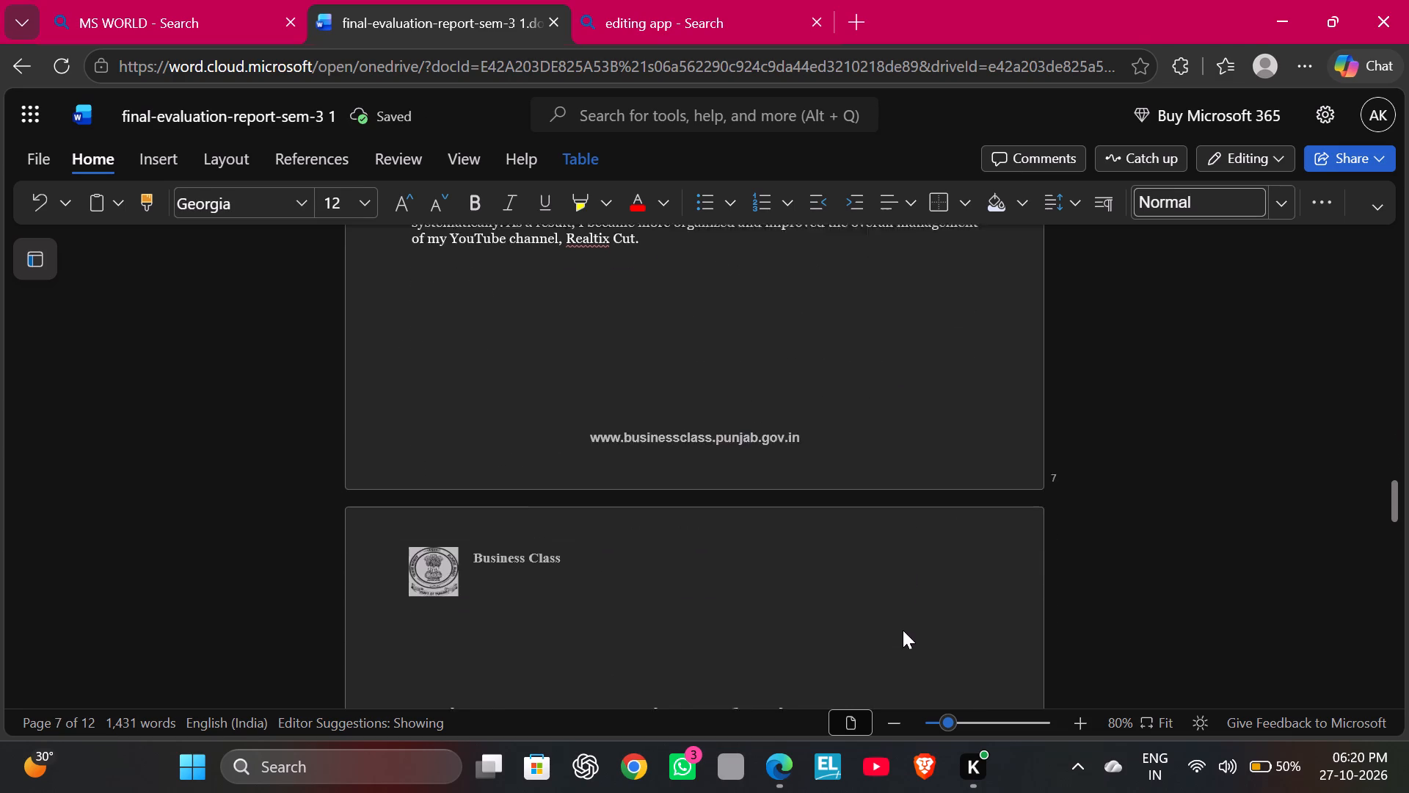
pyautogui.scroll(-5, 903, 630)
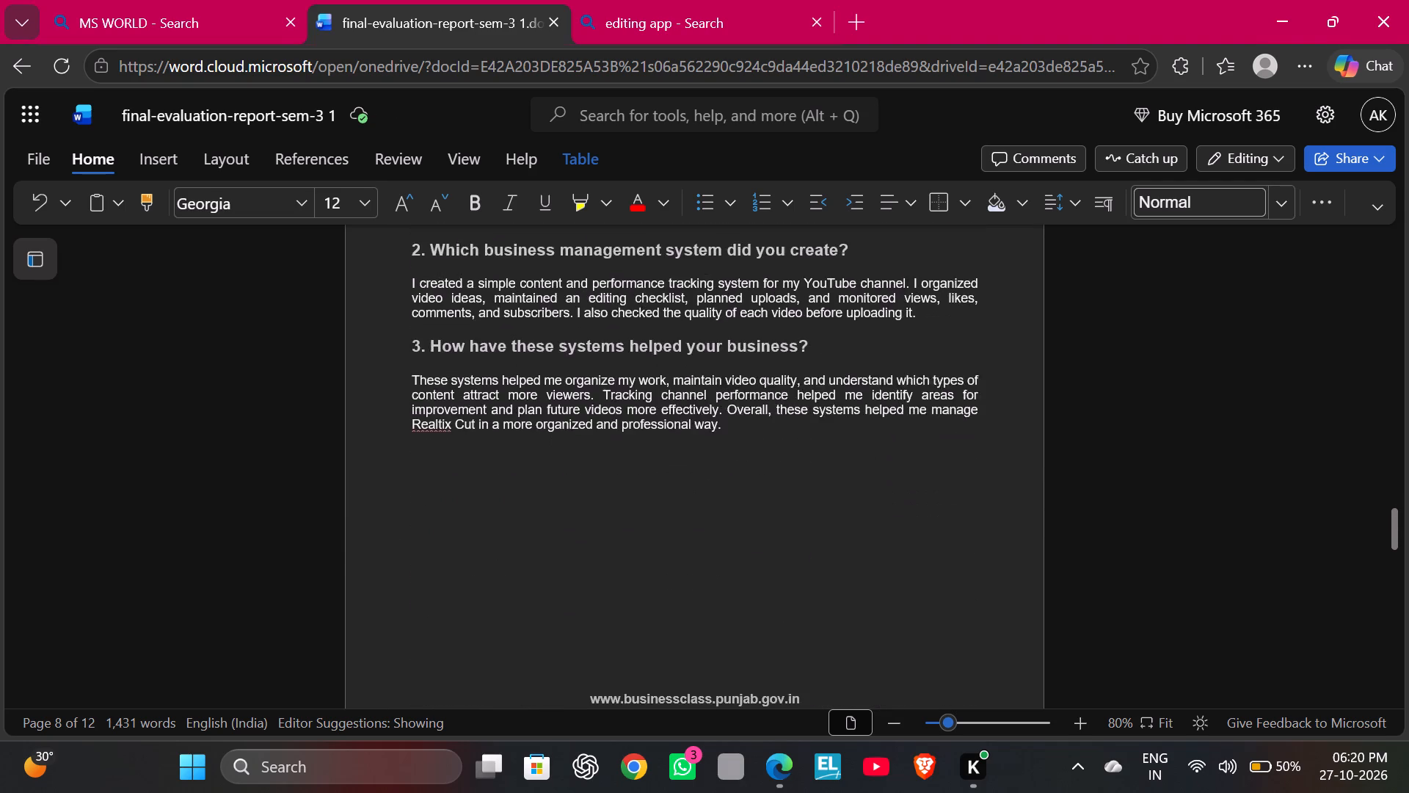
pyautogui.scroll(-3, 903, 630)
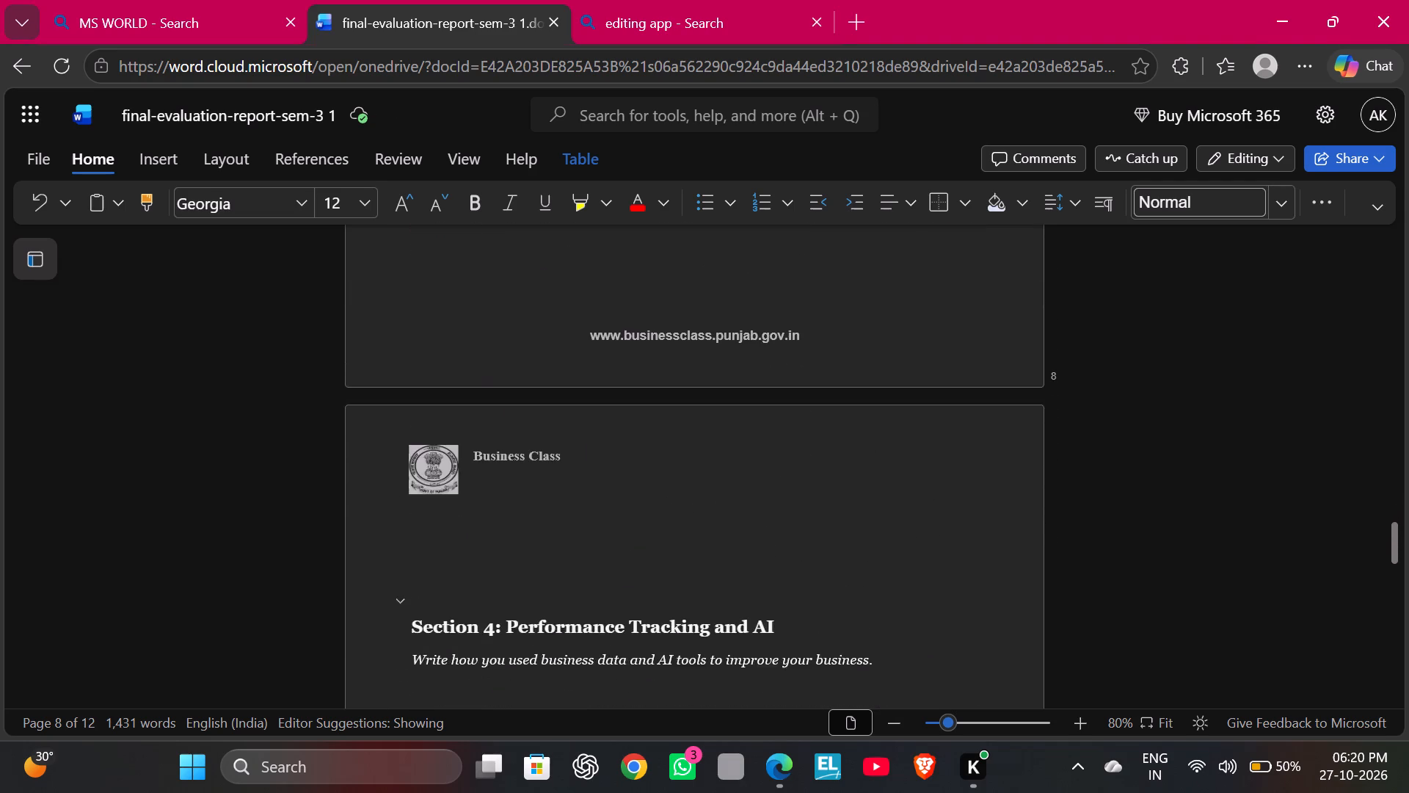
pyautogui.scroll(5, 903, 630)
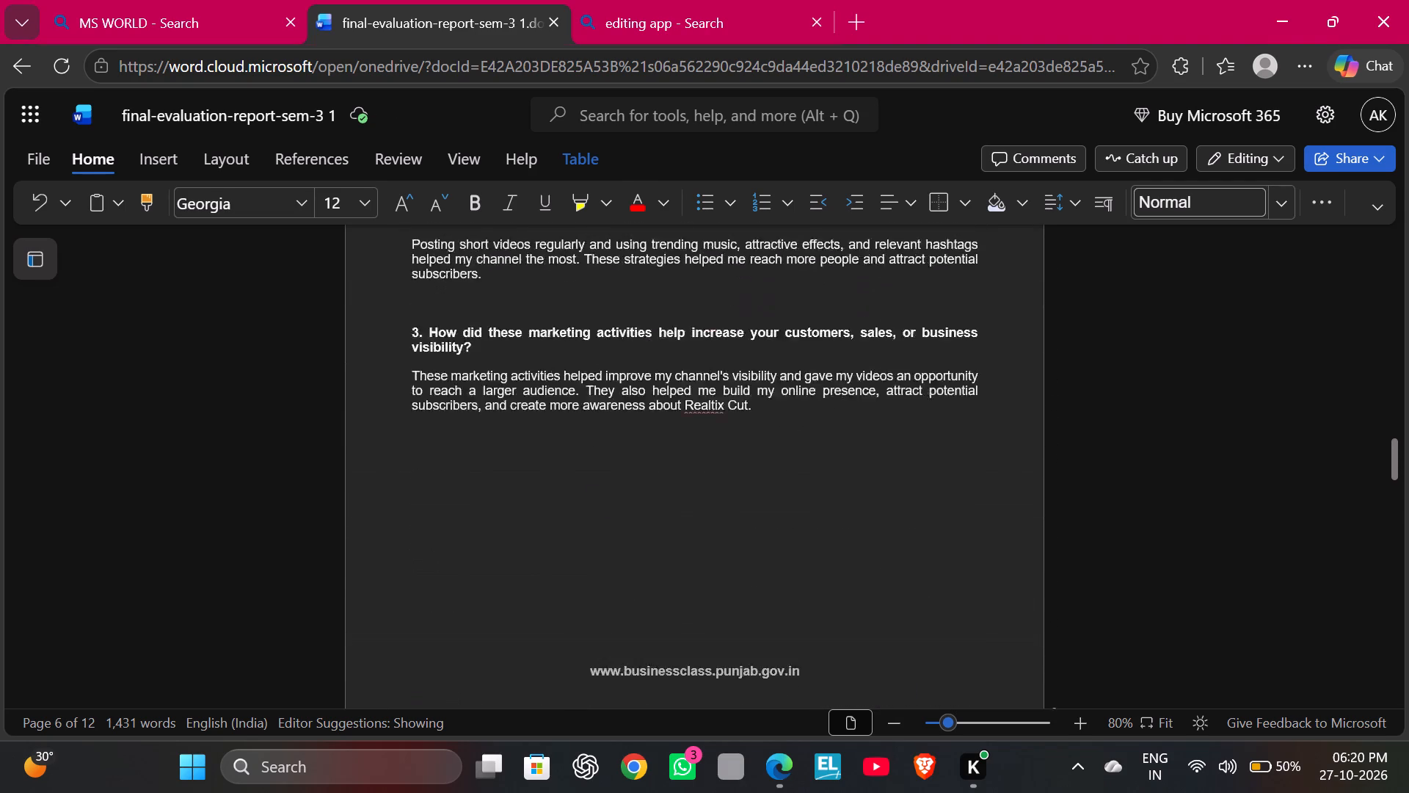
pyautogui.scroll(3, 903, 630)
pyautogui.scroll(-1, 903, 630)
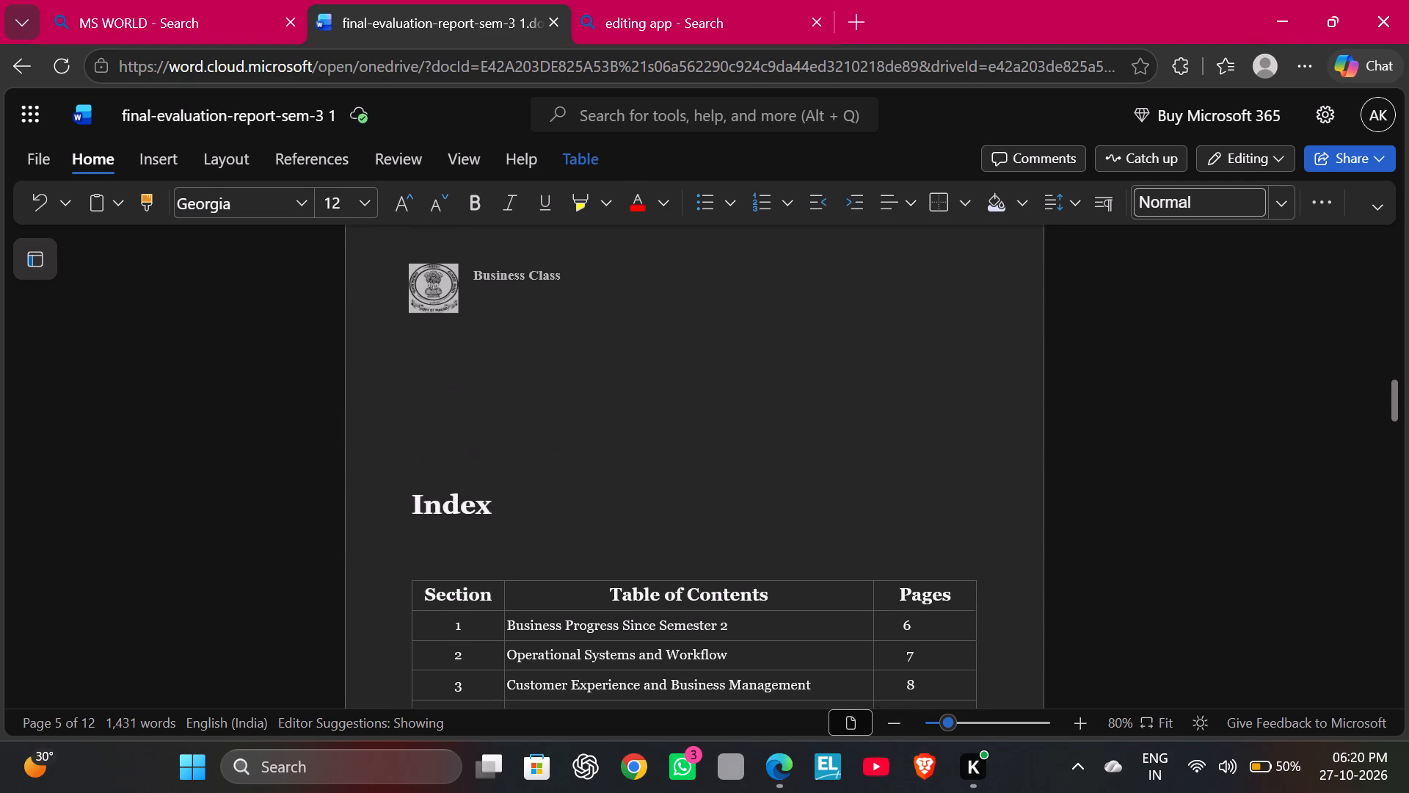
pyautogui.scroll(-1, 903, 630)
pyautogui.press('9')
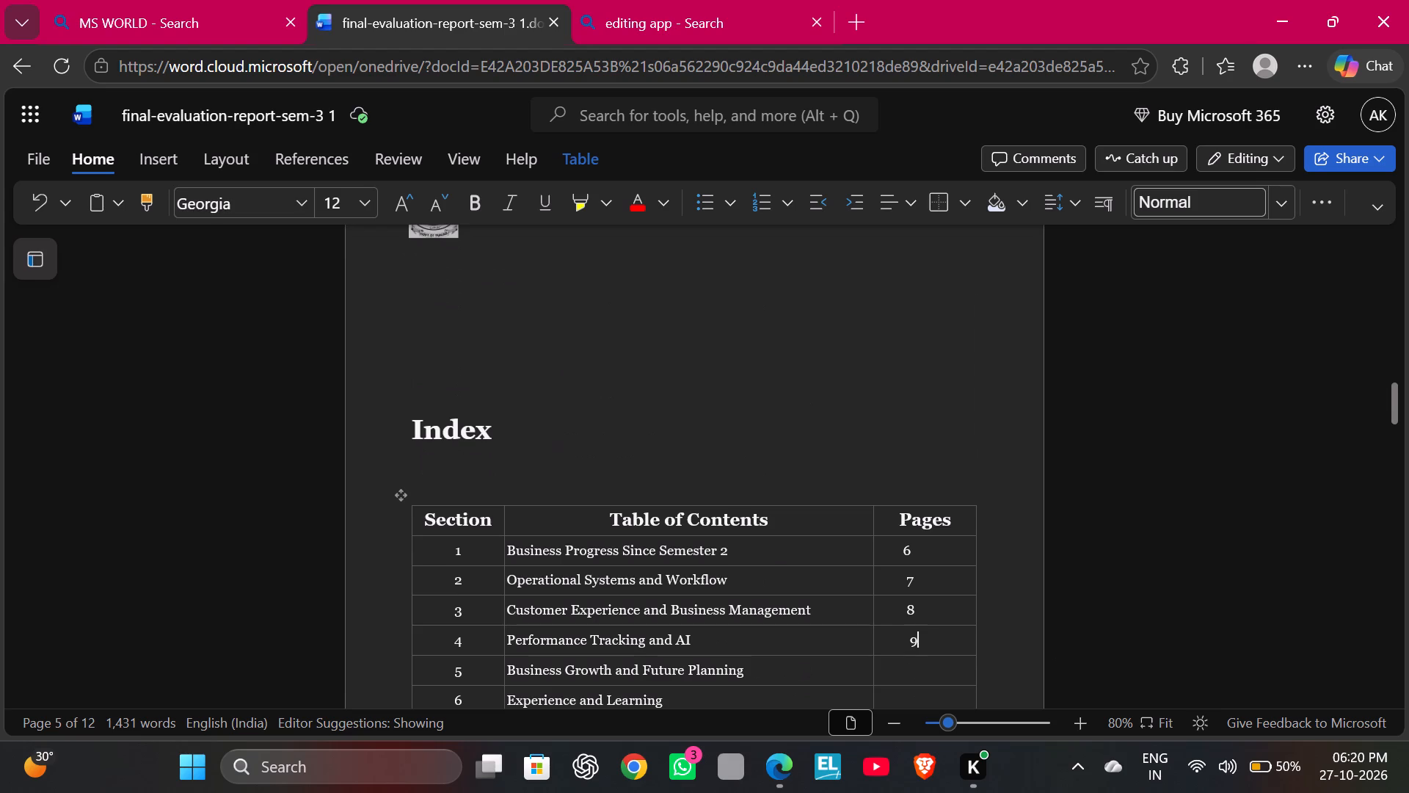
# Enter page 10 for Business Growth and Future Planning in the Index table, indented with spaces to line up with the numbers above.
pyautogui.click(904, 673)
pyautogui.press('space')
pyautogui.press('space')
pyautogui.press('space')
pyautogui.press('space')
pyautogui.press('space')
pyautogui.press('space')
pyautogui.press('space')
pyautogui.press('space')
pyautogui.press('space')
pyautogui.press('space')
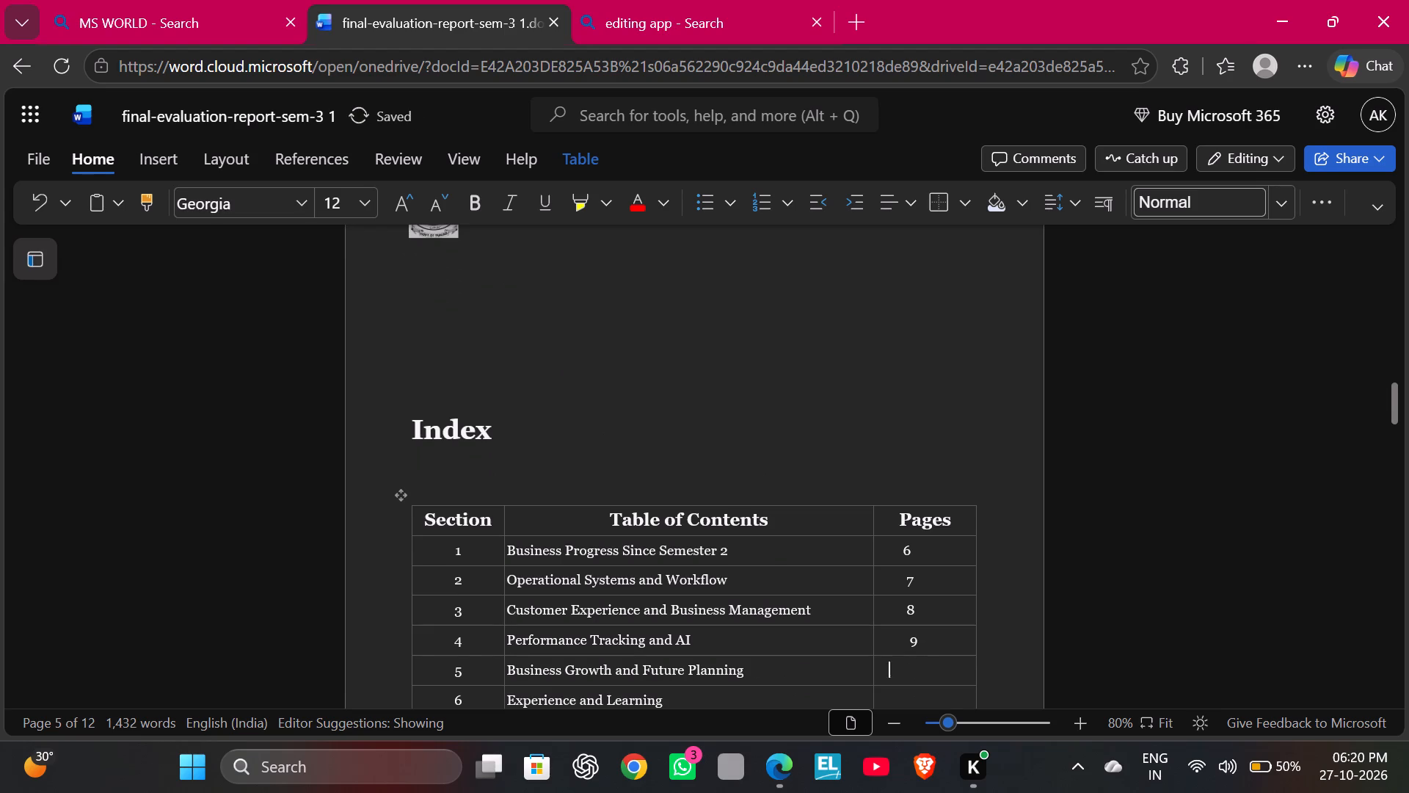
pyautogui.scroll(-2, 930, 665)
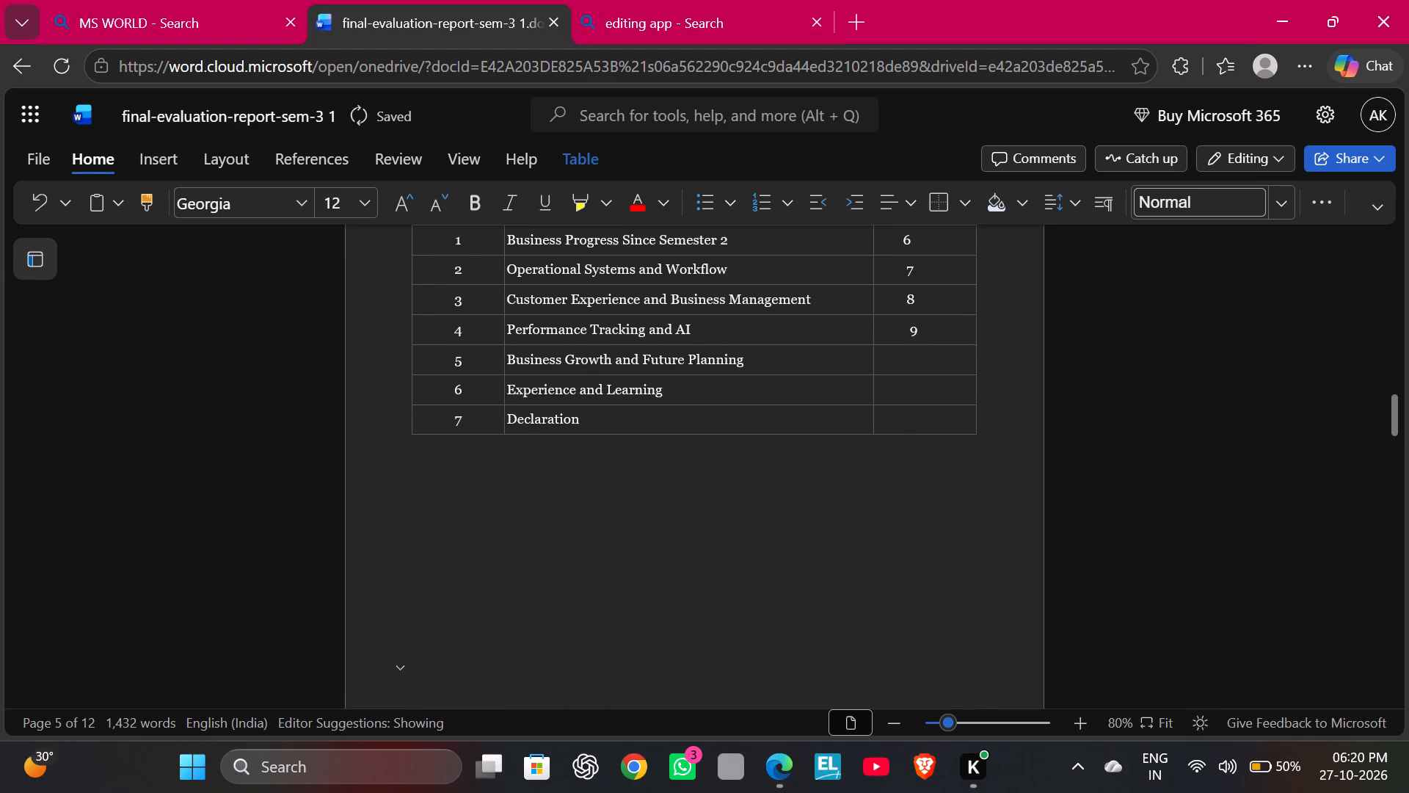
pyautogui.write('10')
# Enter page 11 for Experience and Learning in the Index table, indented with spaces, checking the report body's page numbers first.
pyautogui.scroll(-1, 930, 665)
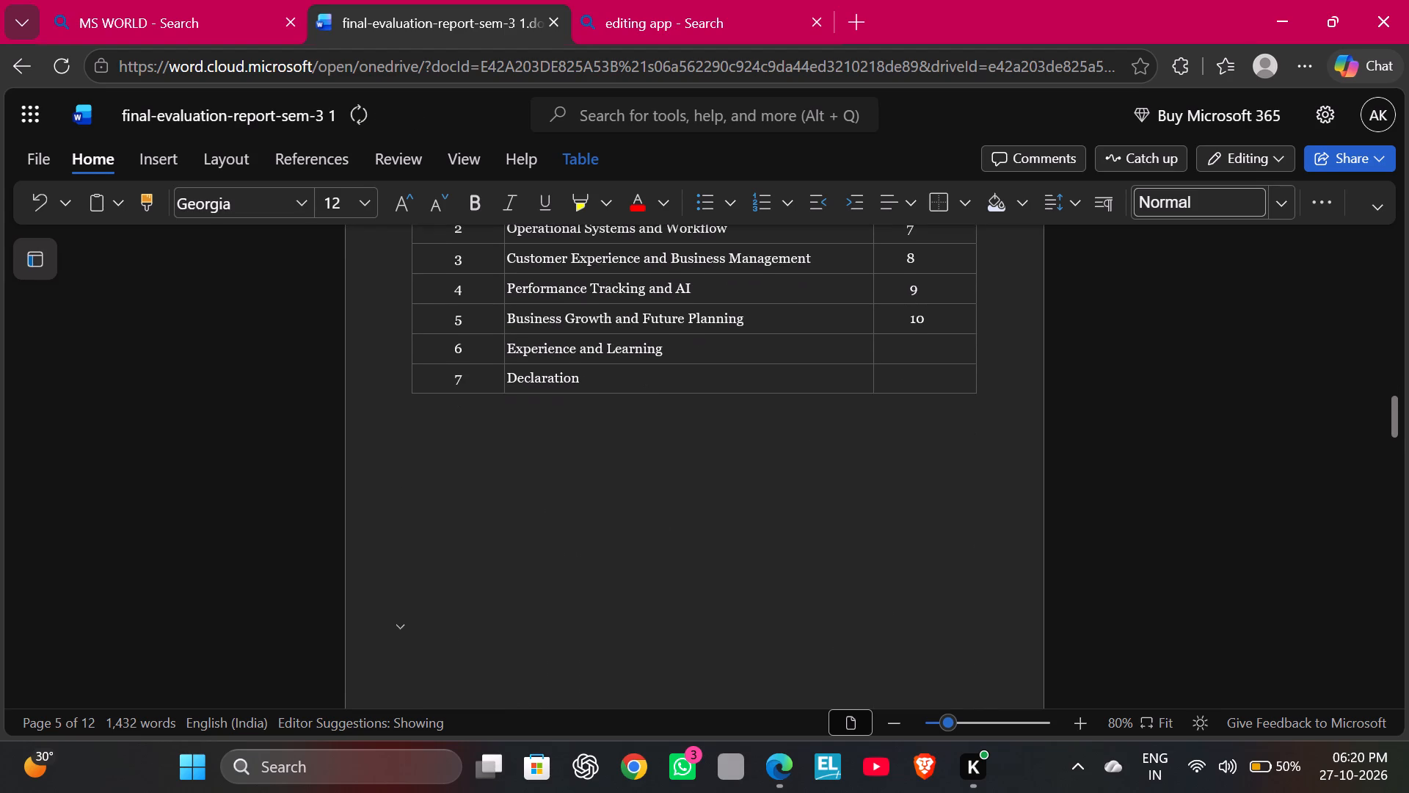
pyautogui.click(894, 360)
pyautogui.press('space')
pyautogui.press('space')
pyautogui.press('space')
pyautogui.press('space')
pyautogui.press('space')
pyautogui.press('space')
pyautogui.press('space')
pyautogui.press('space')
pyautogui.press('space')
pyautogui.press('space')
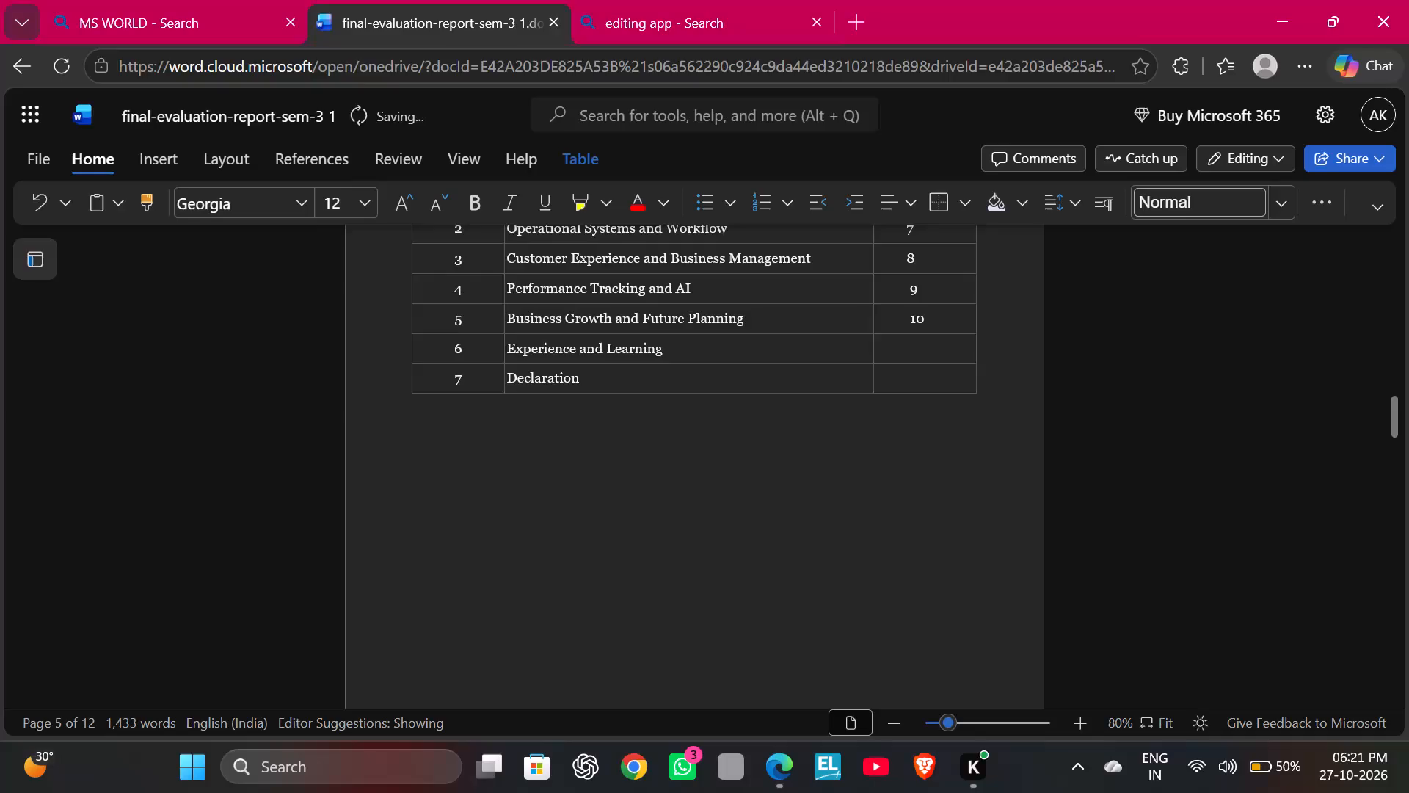
pyautogui.scroll(-7, 894, 358)
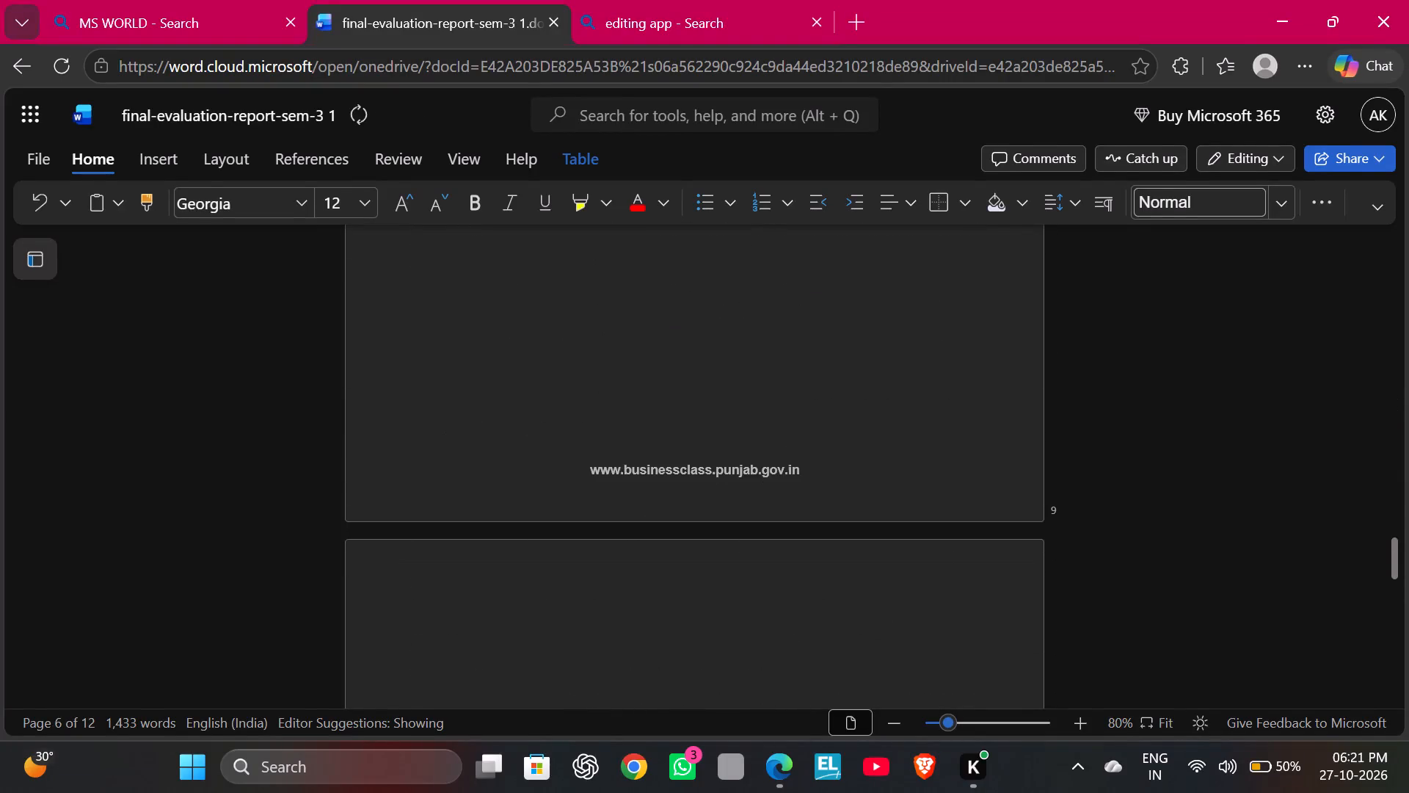
pyautogui.scroll(-3, 894, 358)
pyautogui.scroll(3, 894, 358)
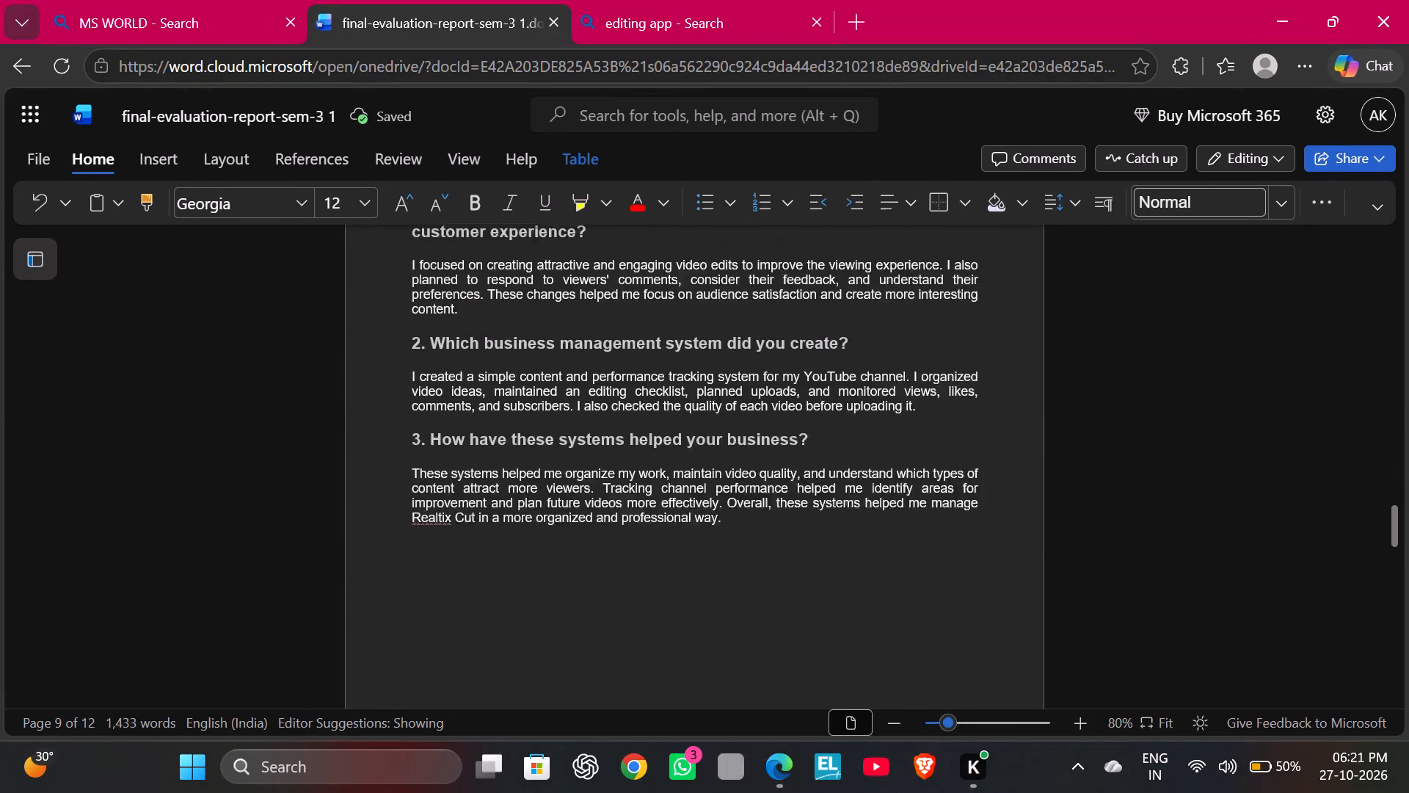
pyautogui.scroll(2, 894, 358)
pyautogui.scroll(-3, 894, 358)
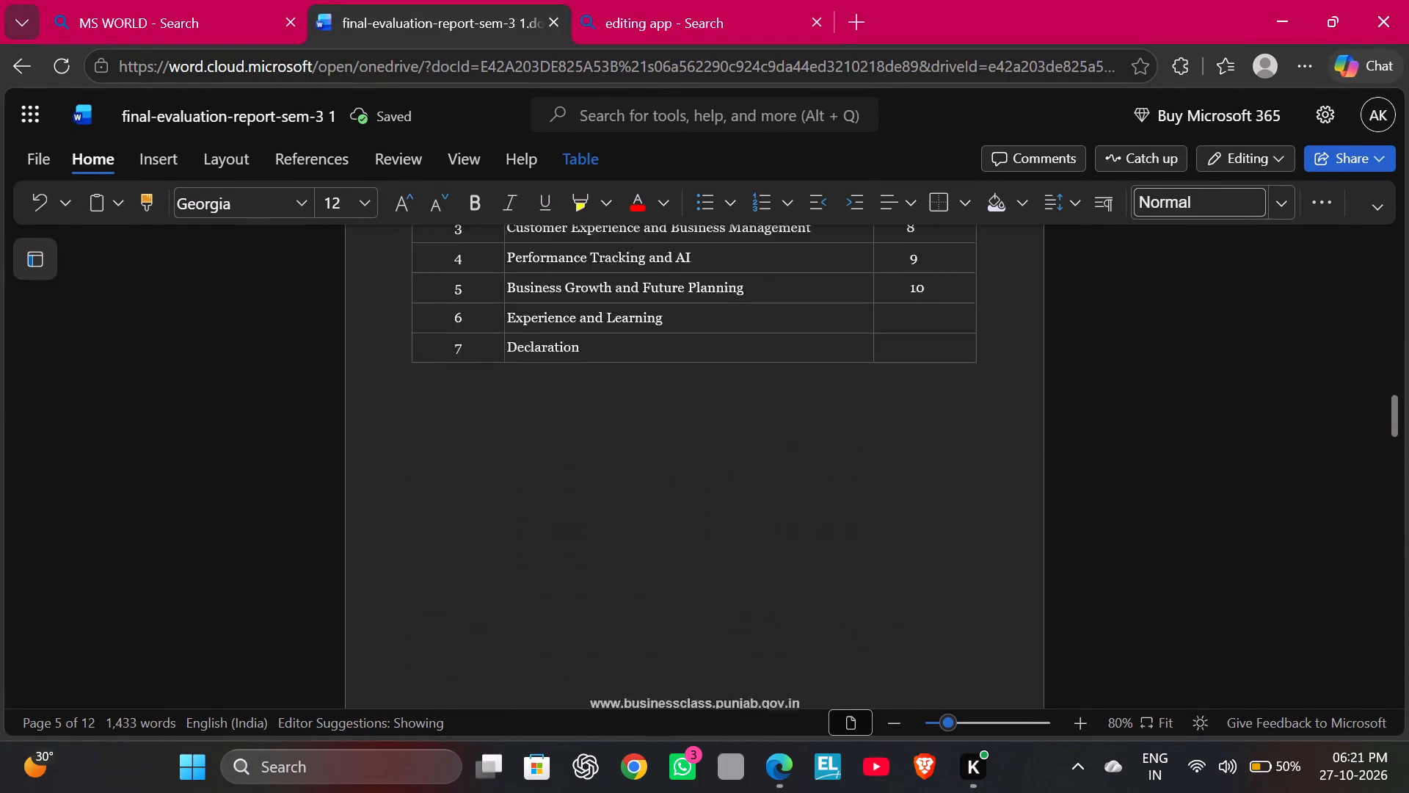
pyautogui.scroll(-1, 894, 358)
pyautogui.write('11')
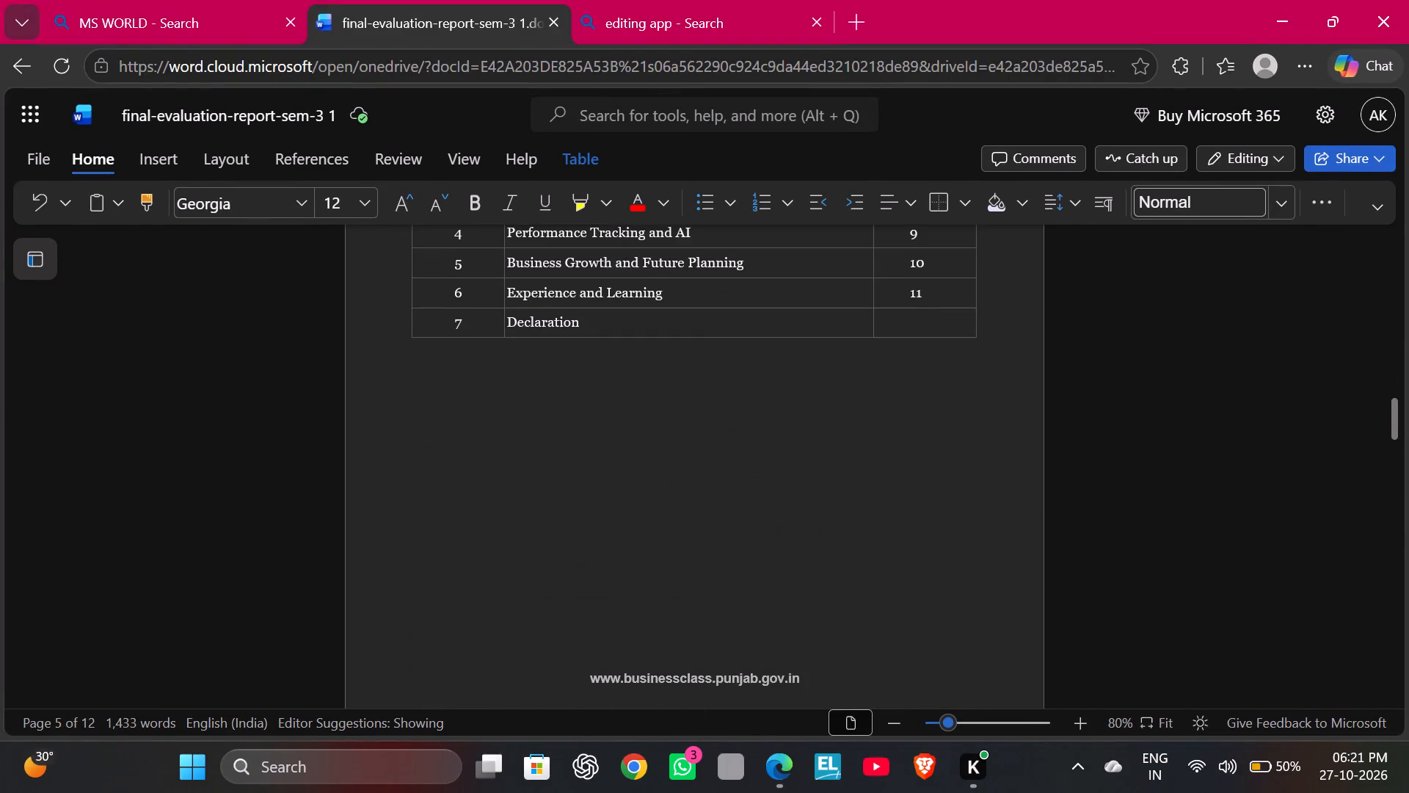
# Check the report's last pages and enter page 12 for Declaration in the Index table, indented with spaces like the rows above.
pyautogui.scroll(-7, 850, 457)
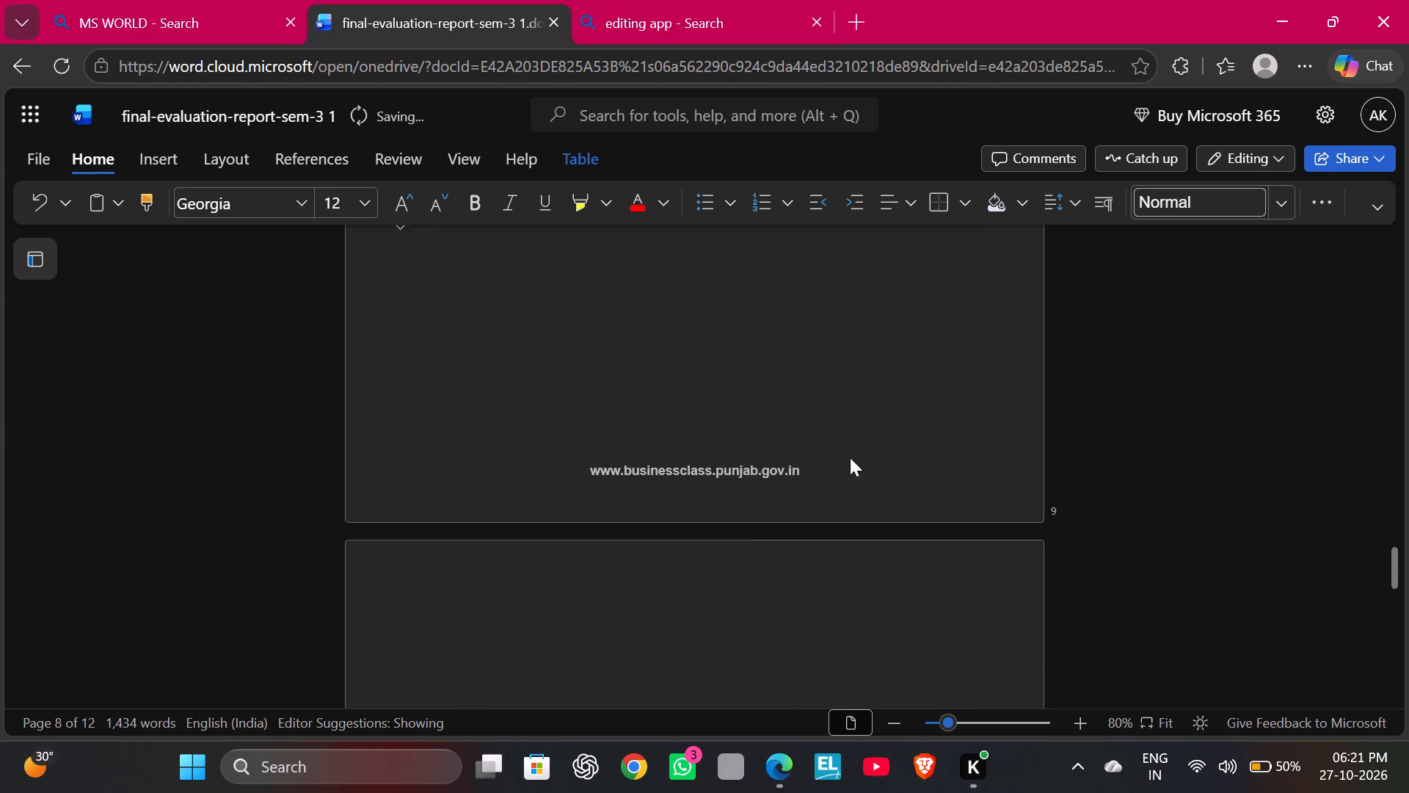
pyautogui.scroll(-4, 850, 457)
pyautogui.scroll(4, 850, 457)
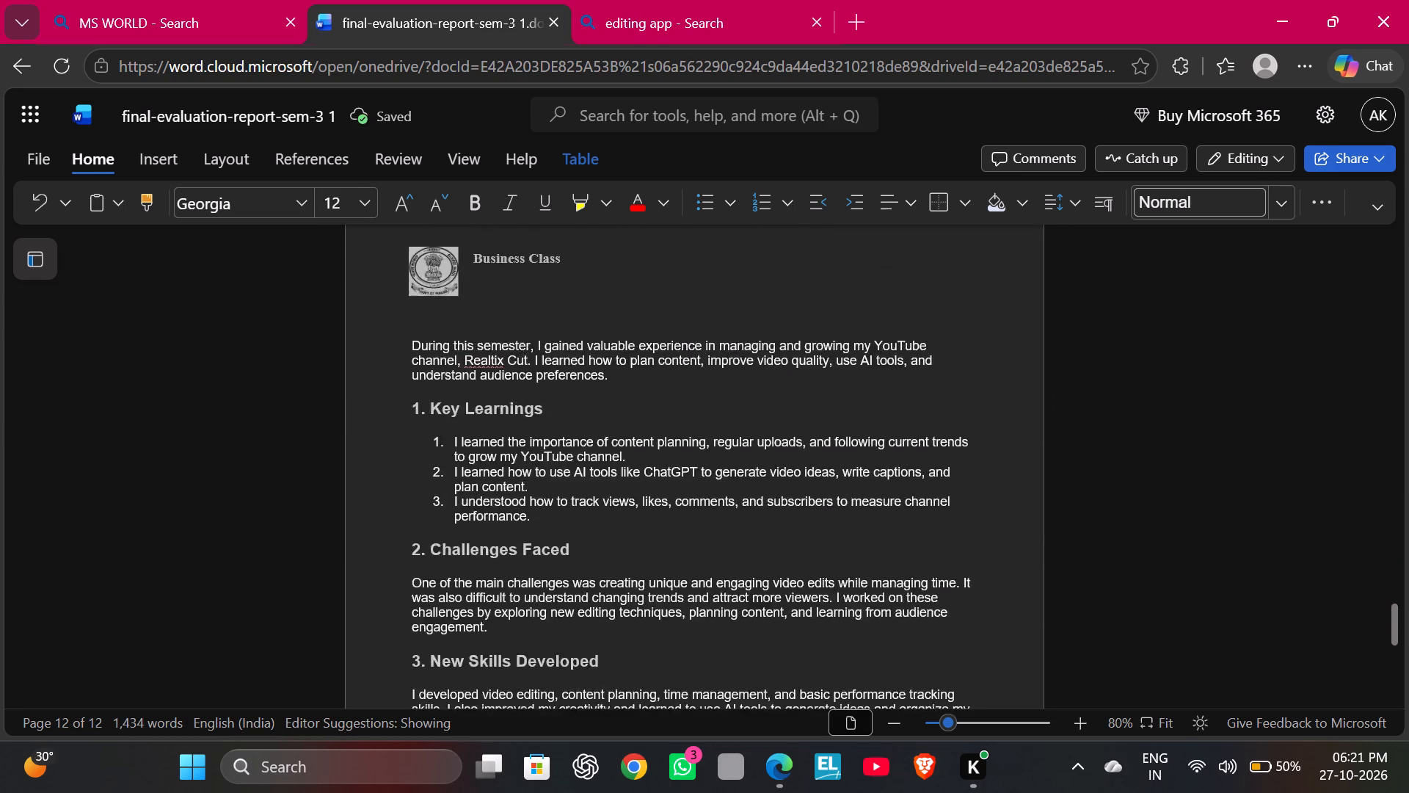
pyautogui.scroll(5, 850, 457)
pyautogui.scroll(-1, 850, 457)
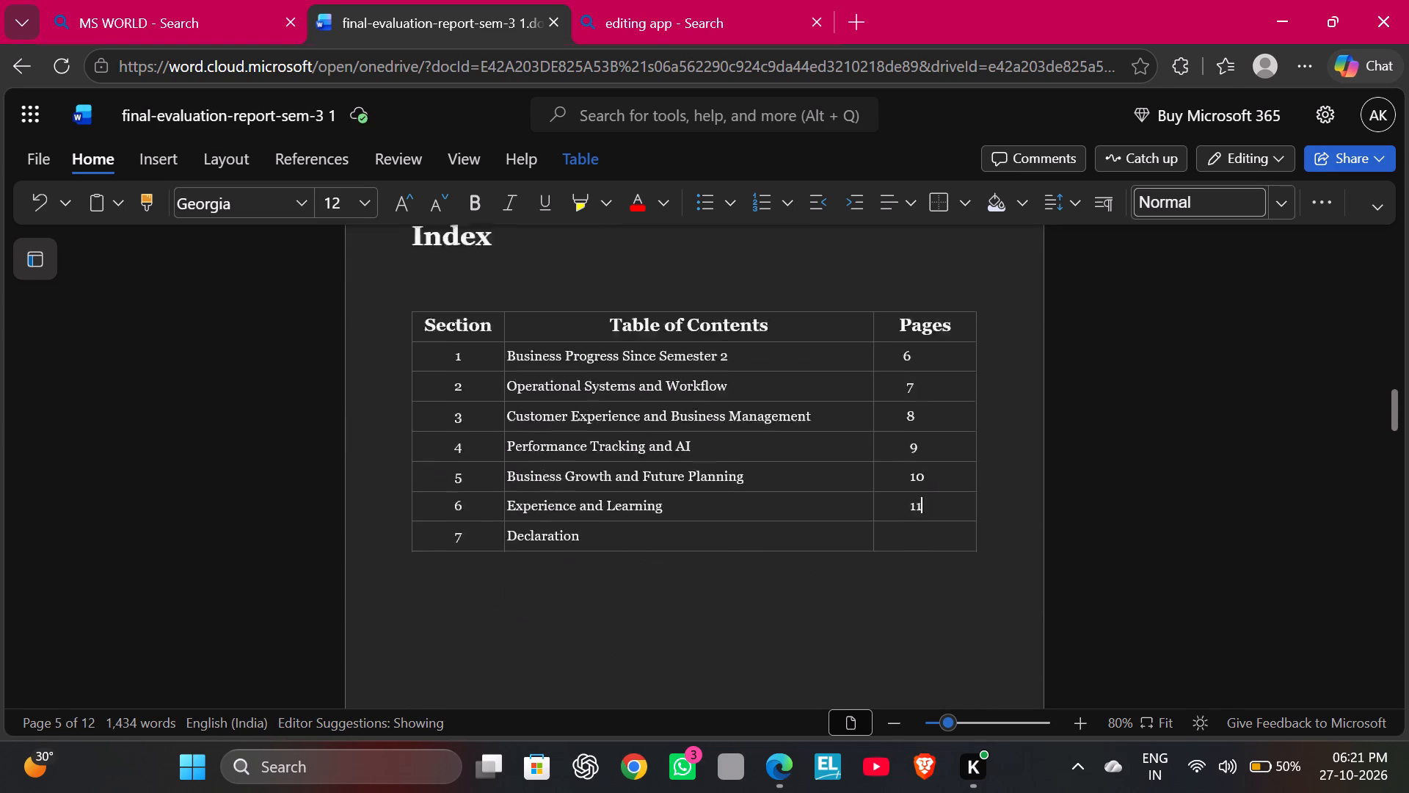
pyautogui.scroll(-1, 850, 457)
pyautogui.click(922, 497)
pyautogui.press('space')
pyautogui.press('space')
pyautogui.press('space')
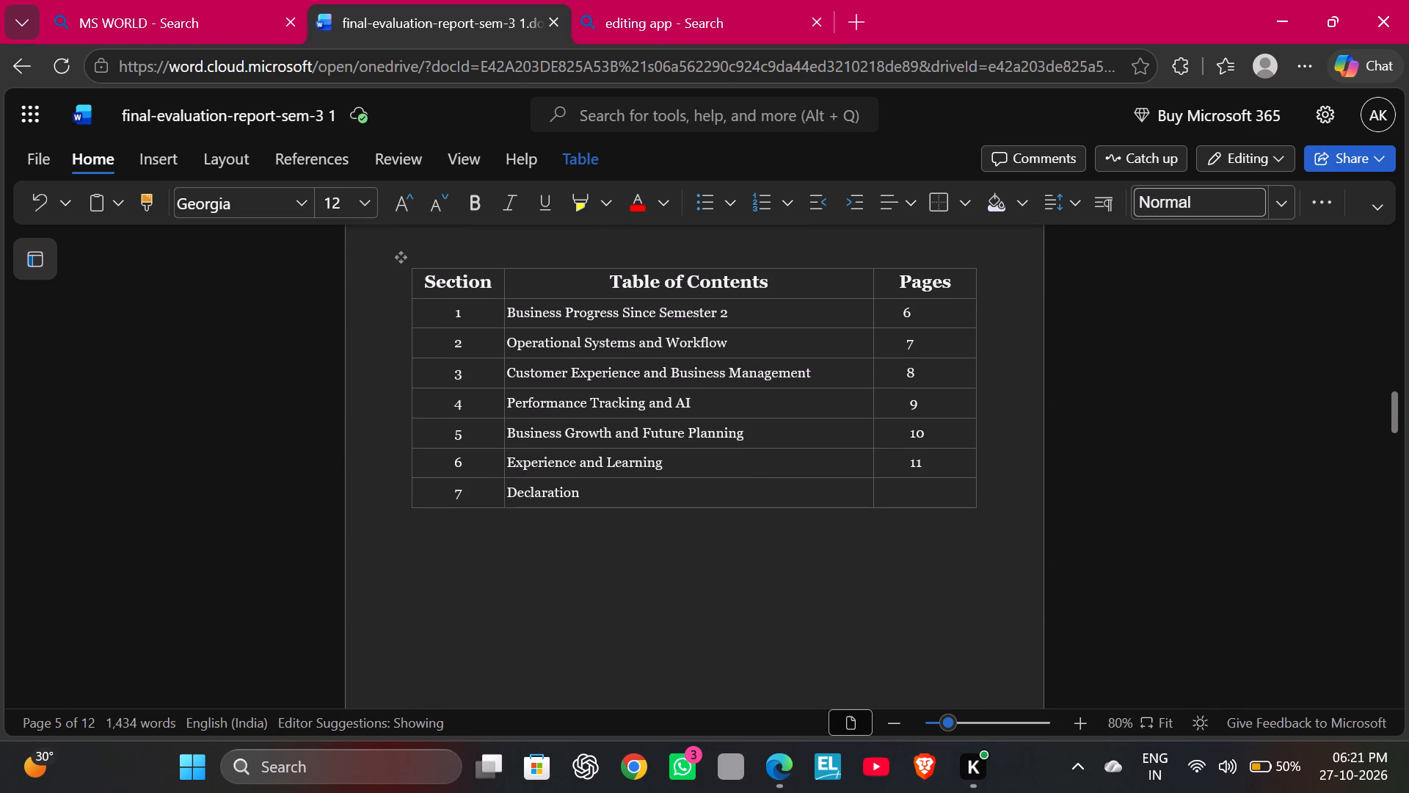
pyautogui.press('space')
pyautogui.press('space')
pyautogui.press('space')
pyautogui.press('space')
pyautogui.press('space')
pyautogui.press('space')
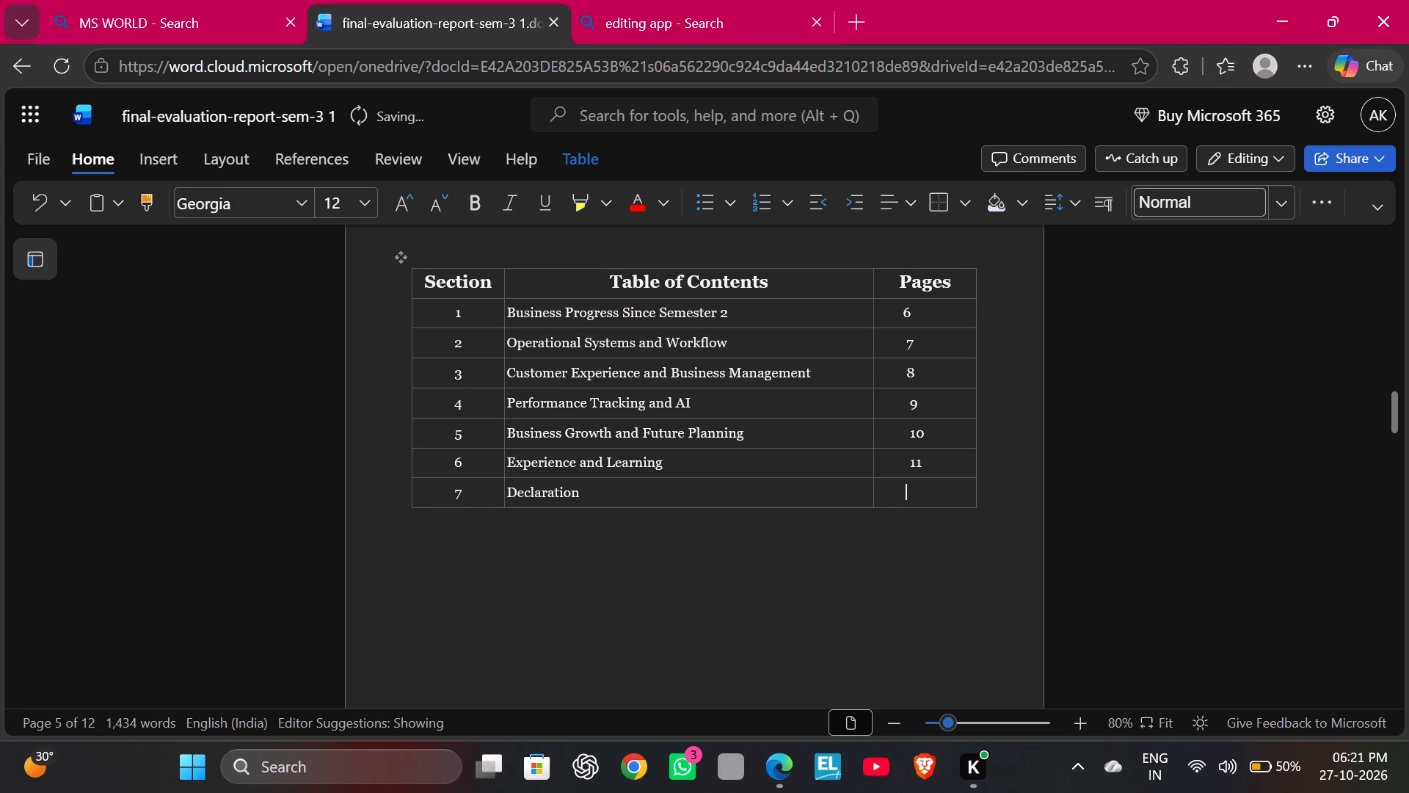
pyautogui.write('12')
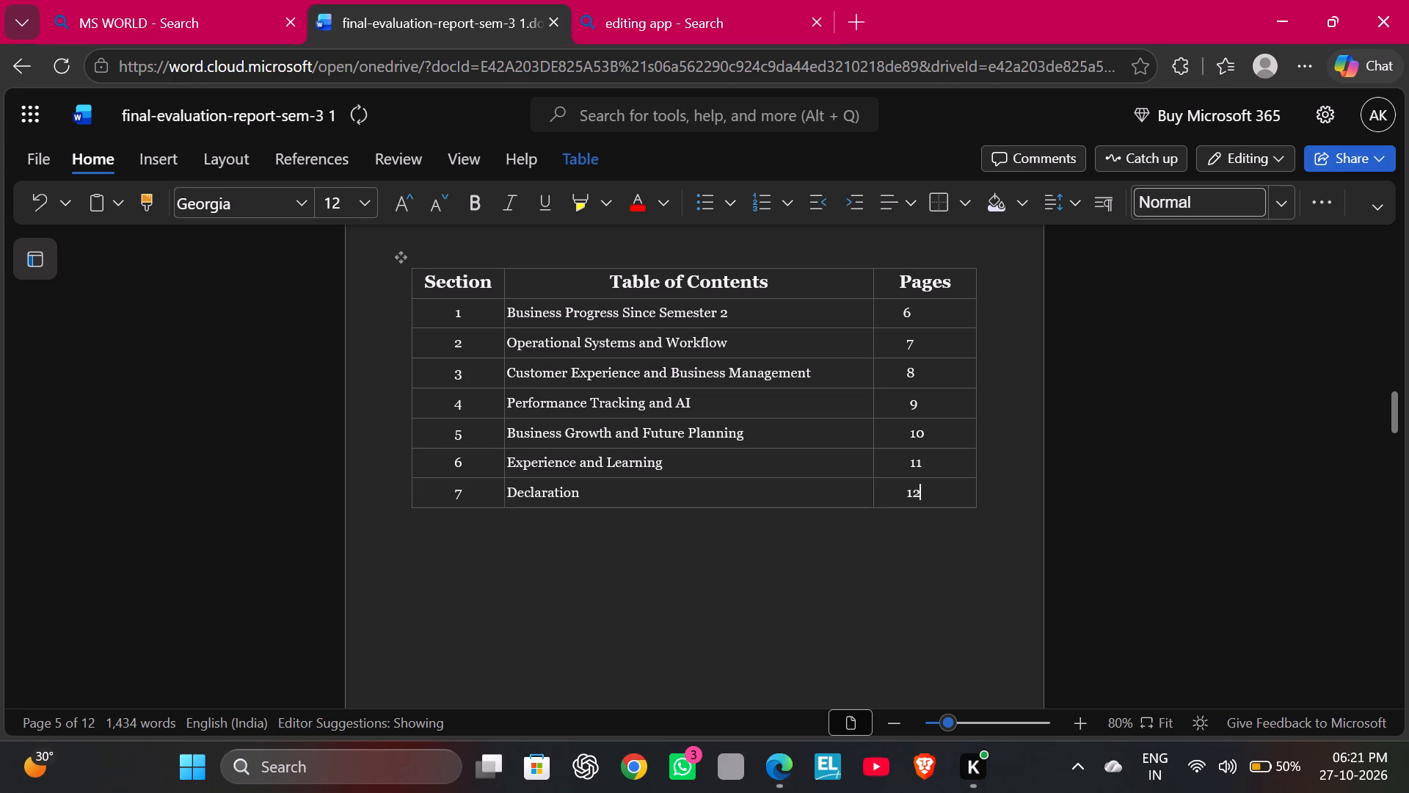
# Underline the heading line "Section 1: Business Progress Since" on page 6 and set its font colour to Blue Gray, Accent 1.
pyautogui.scroll(-6, 877, 597)
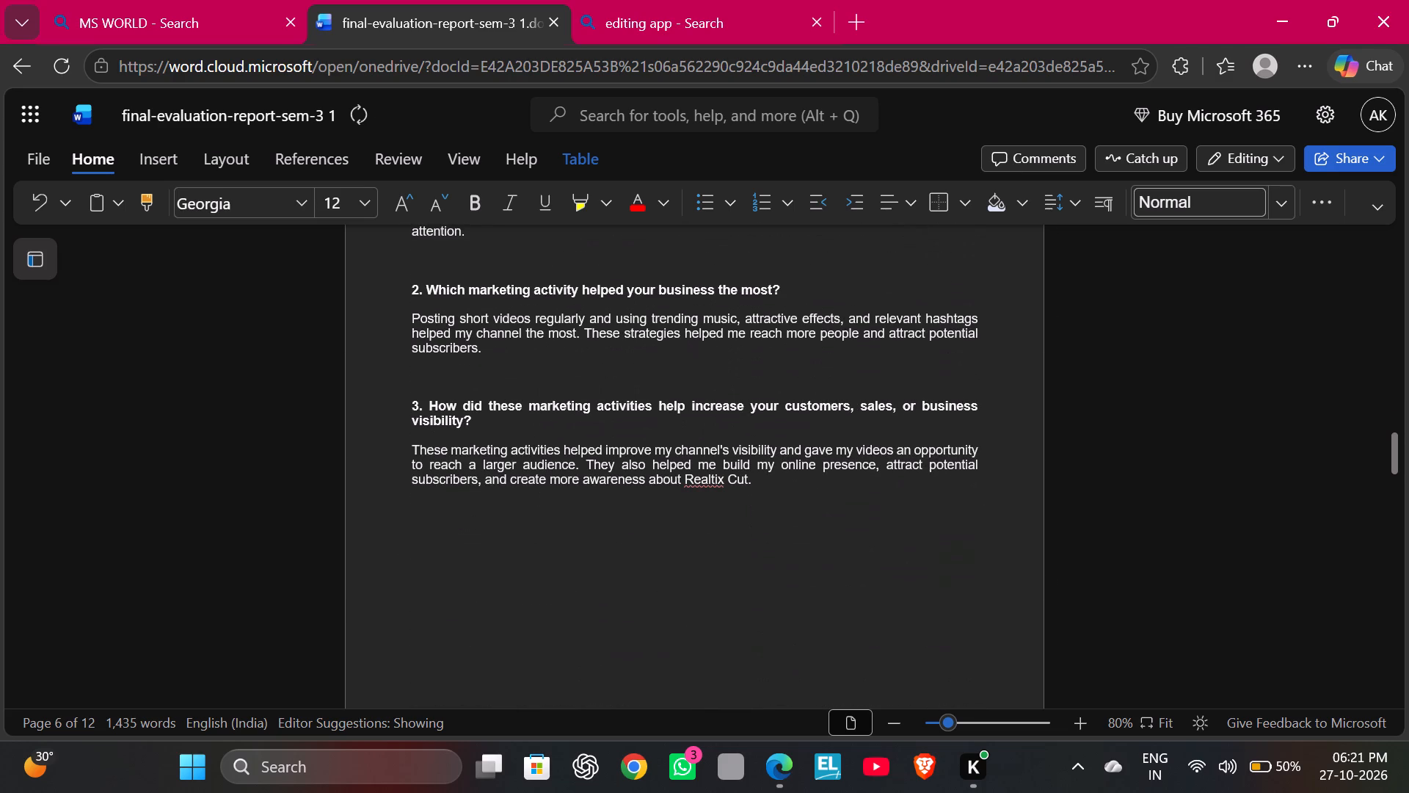
pyautogui.scroll(4, 877, 597)
pyautogui.scroll(-1, 877, 597)
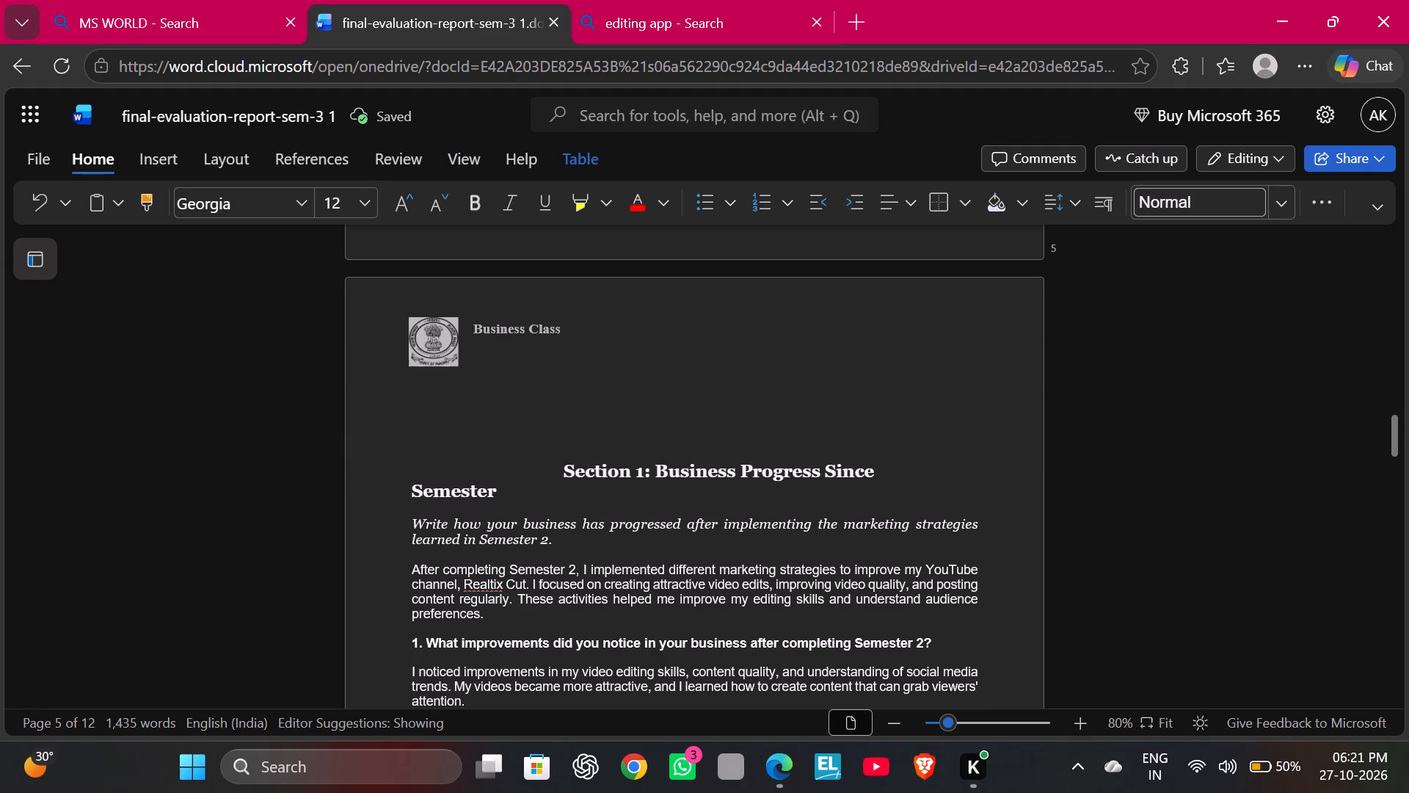
pyautogui.scroll(-1, 605, 527)
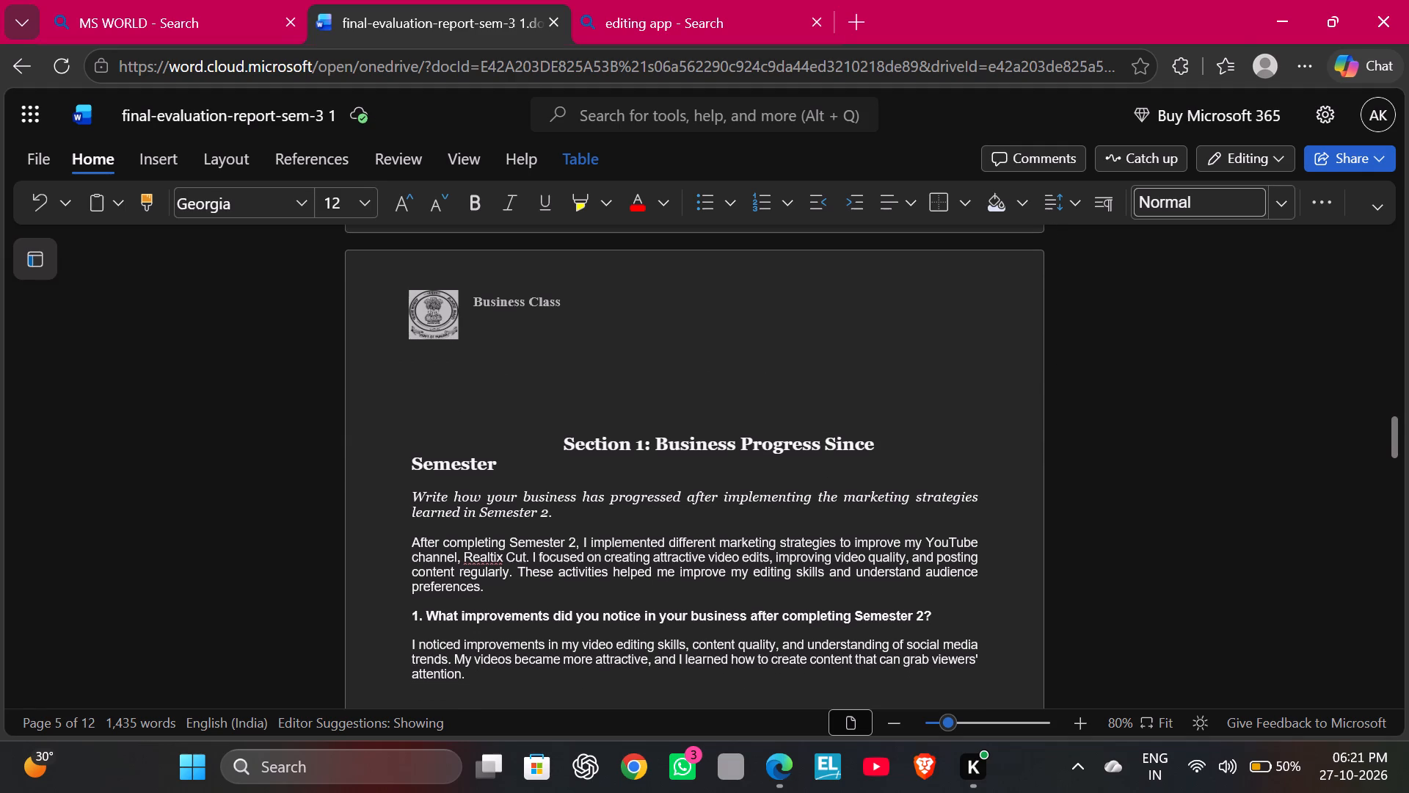
pyautogui.moveTo(568, 440); pyautogui.dragTo(886, 444)
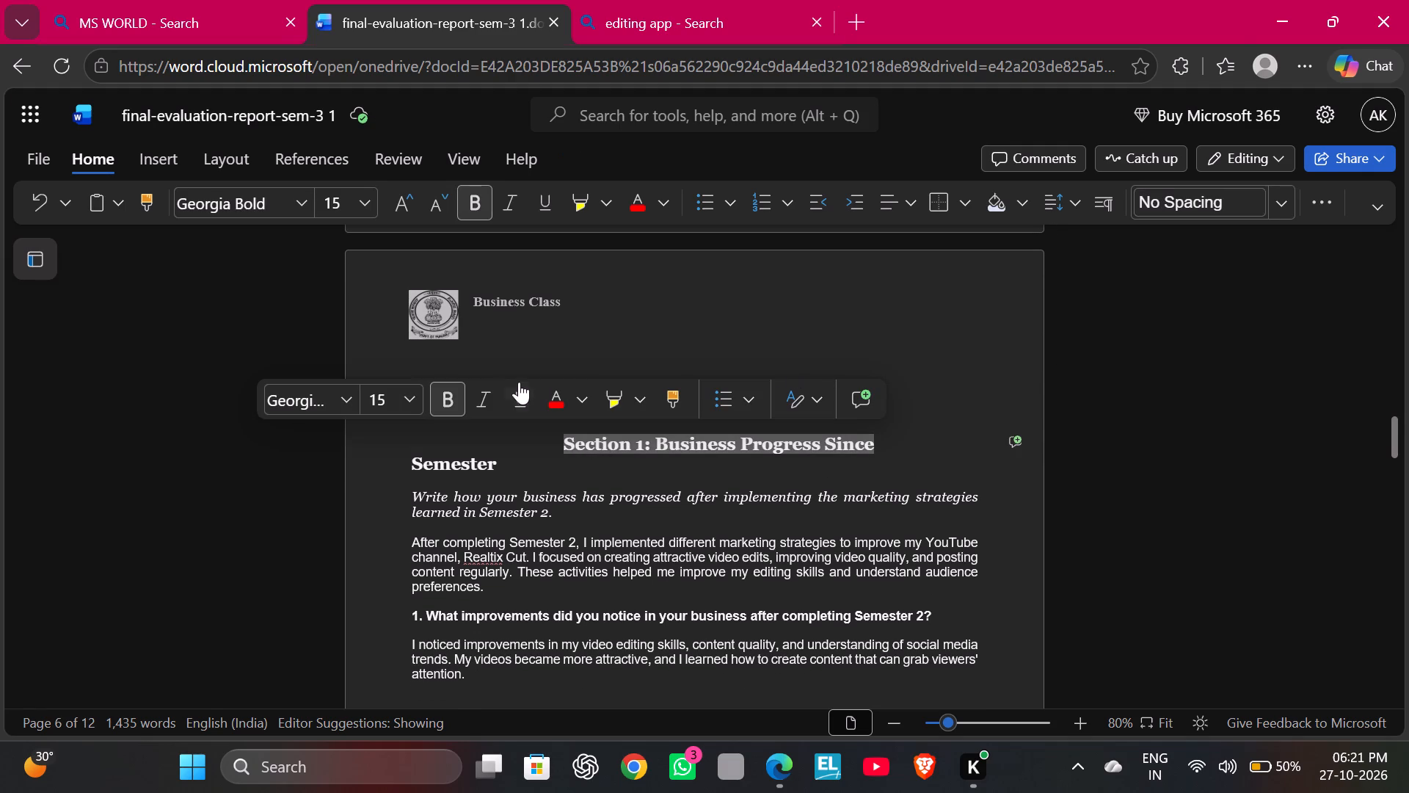
pyautogui.click(523, 393)
pyautogui.click(574, 402)
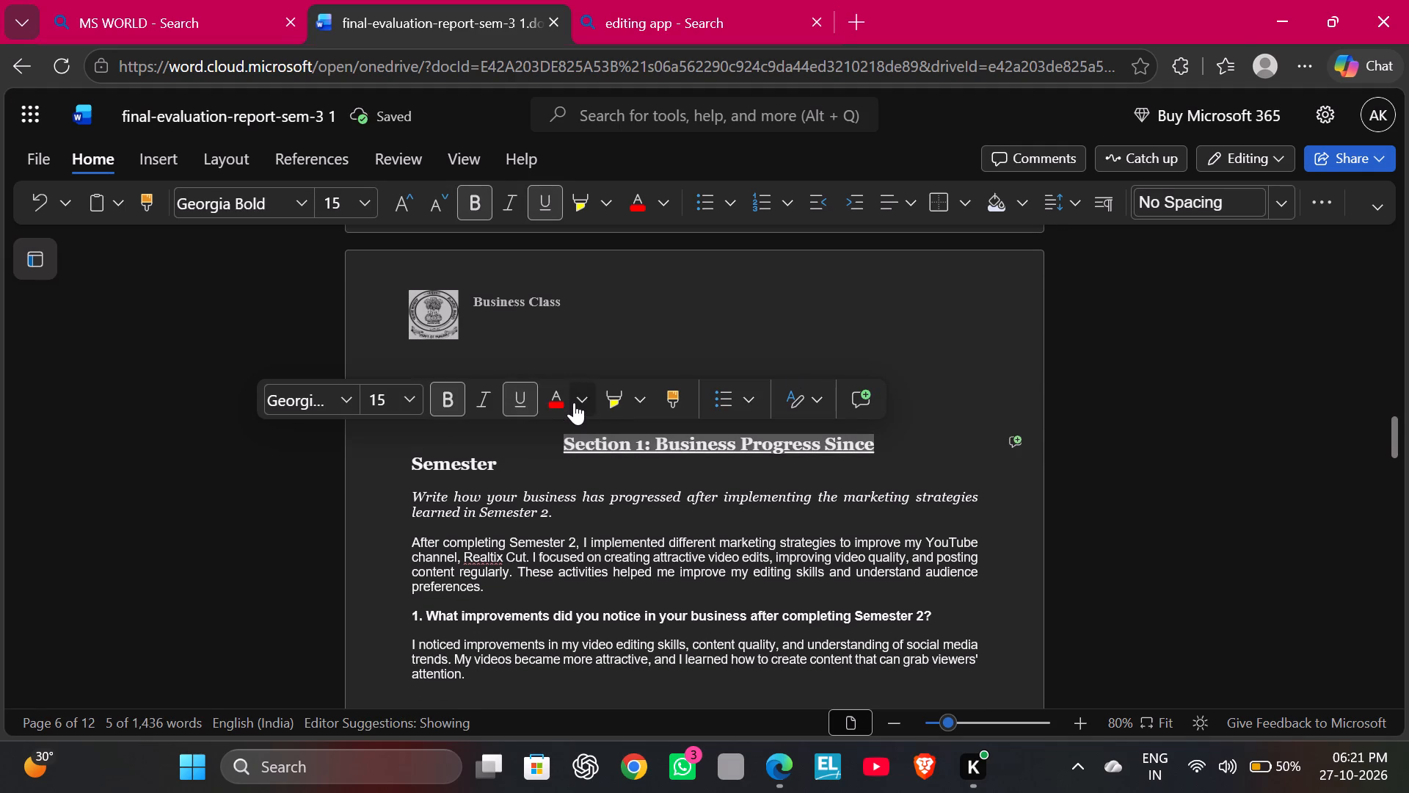
pyautogui.click(718, 445)
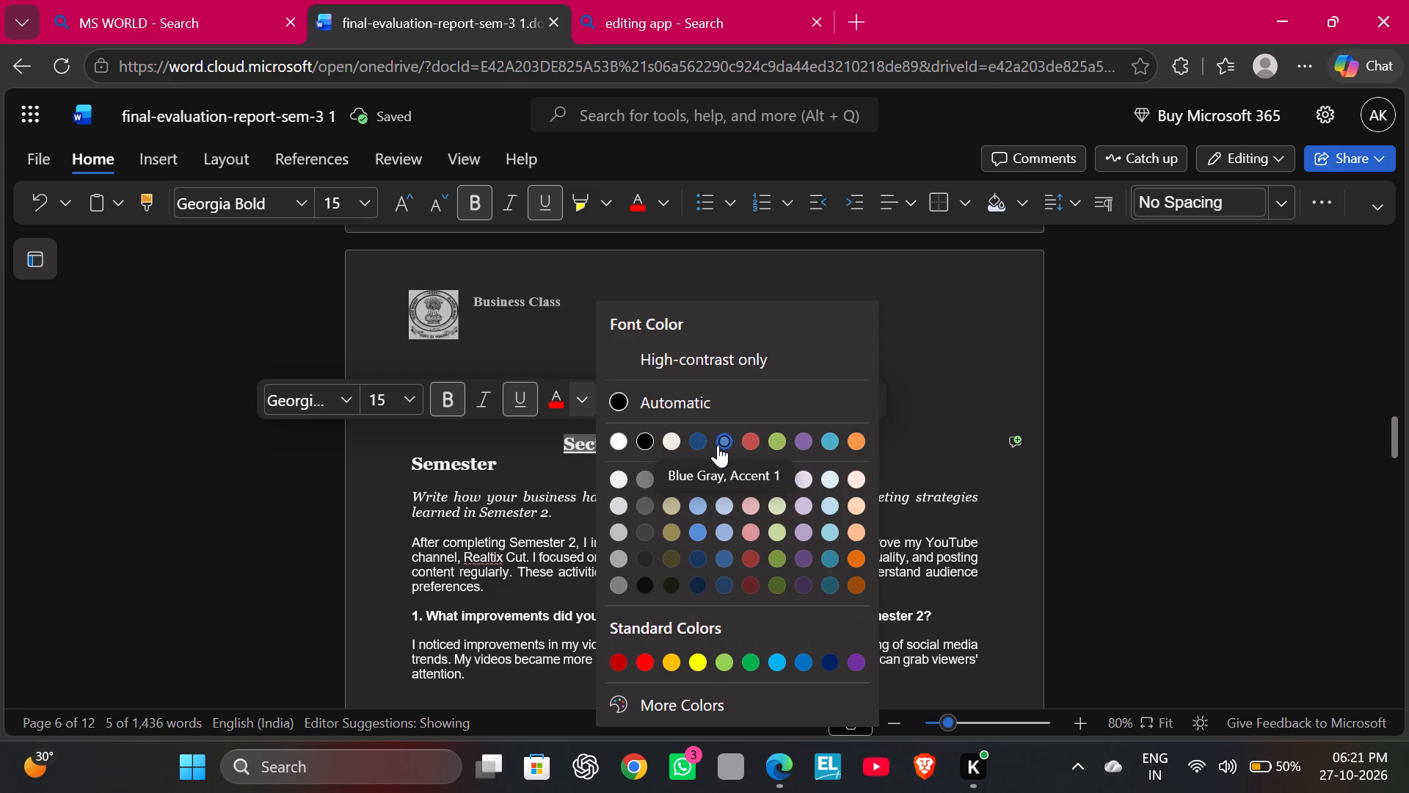
pyautogui.click(878, 383)
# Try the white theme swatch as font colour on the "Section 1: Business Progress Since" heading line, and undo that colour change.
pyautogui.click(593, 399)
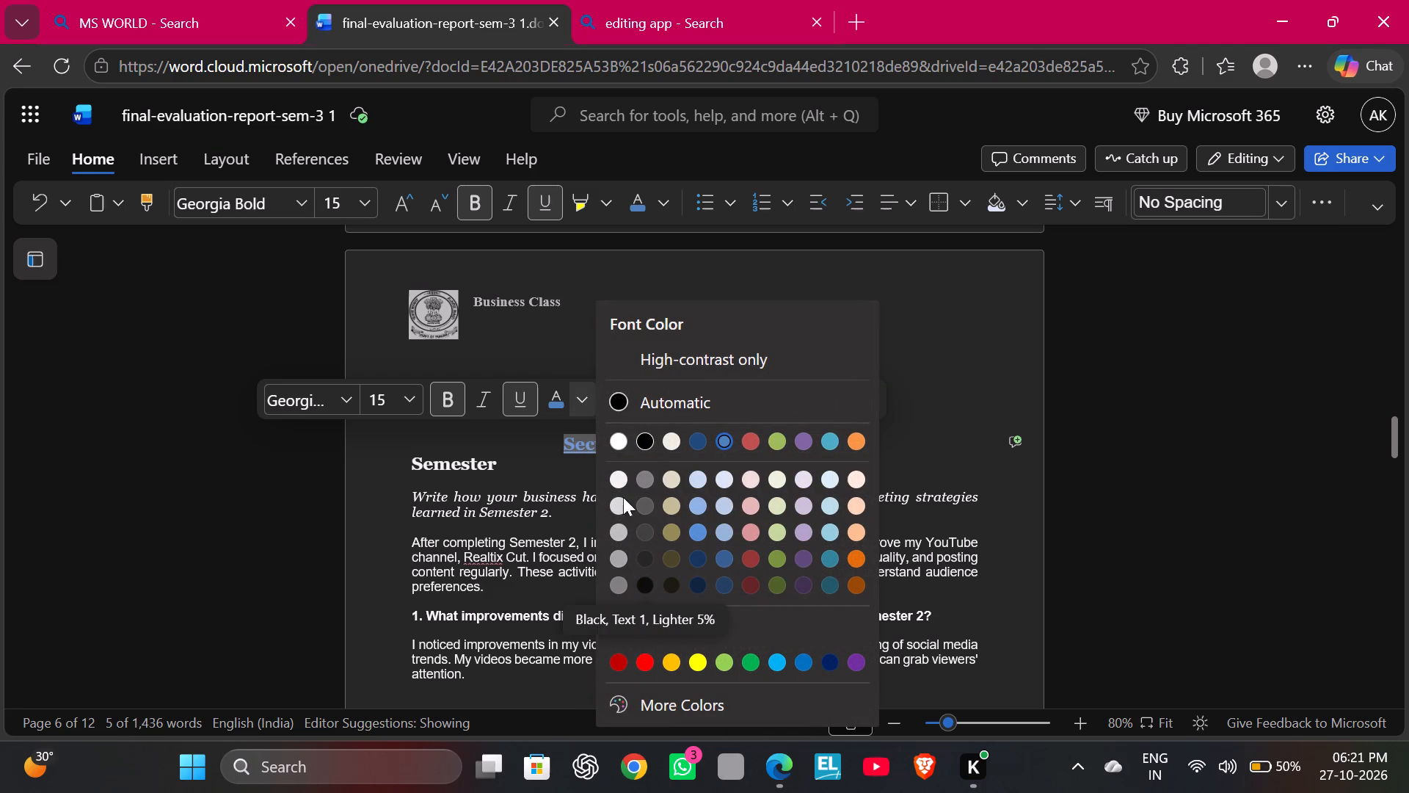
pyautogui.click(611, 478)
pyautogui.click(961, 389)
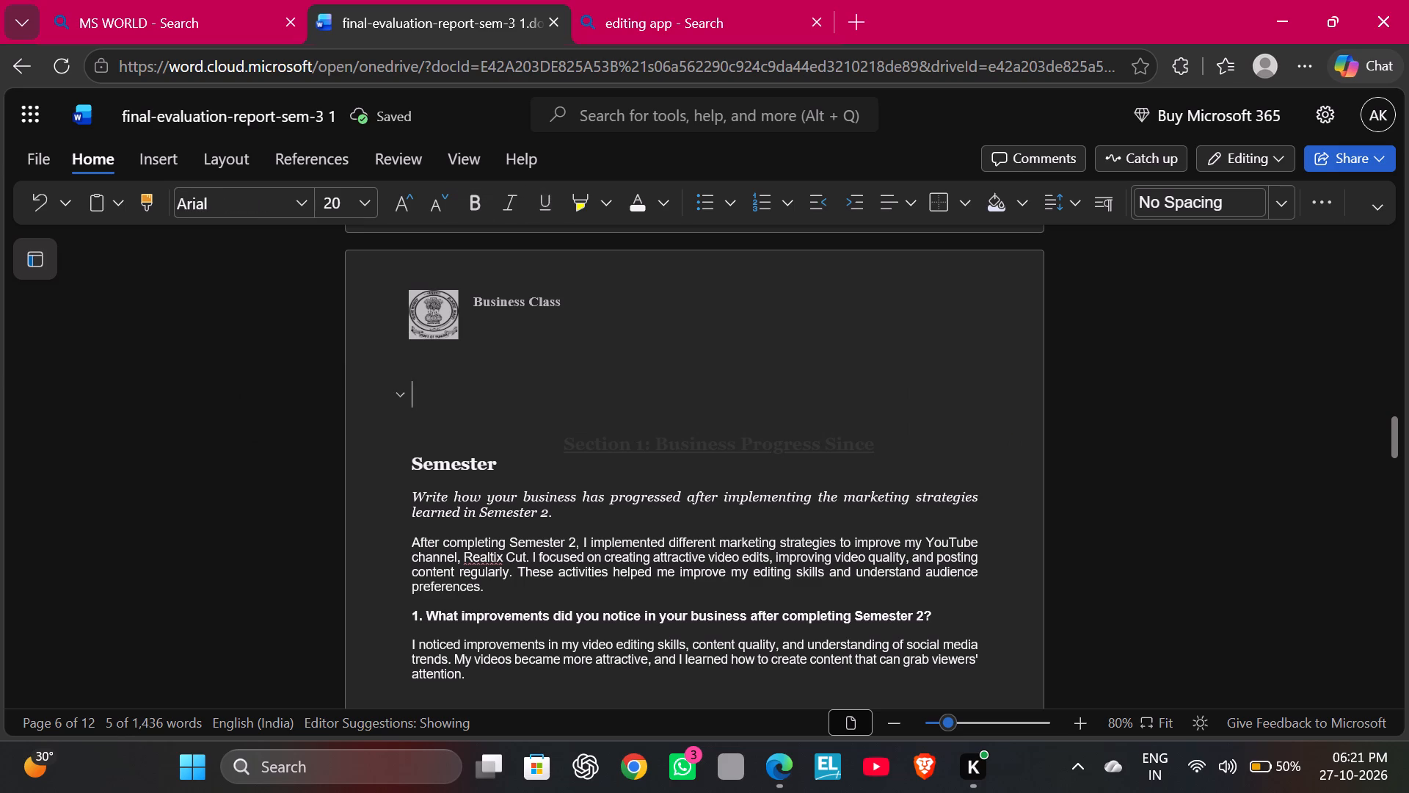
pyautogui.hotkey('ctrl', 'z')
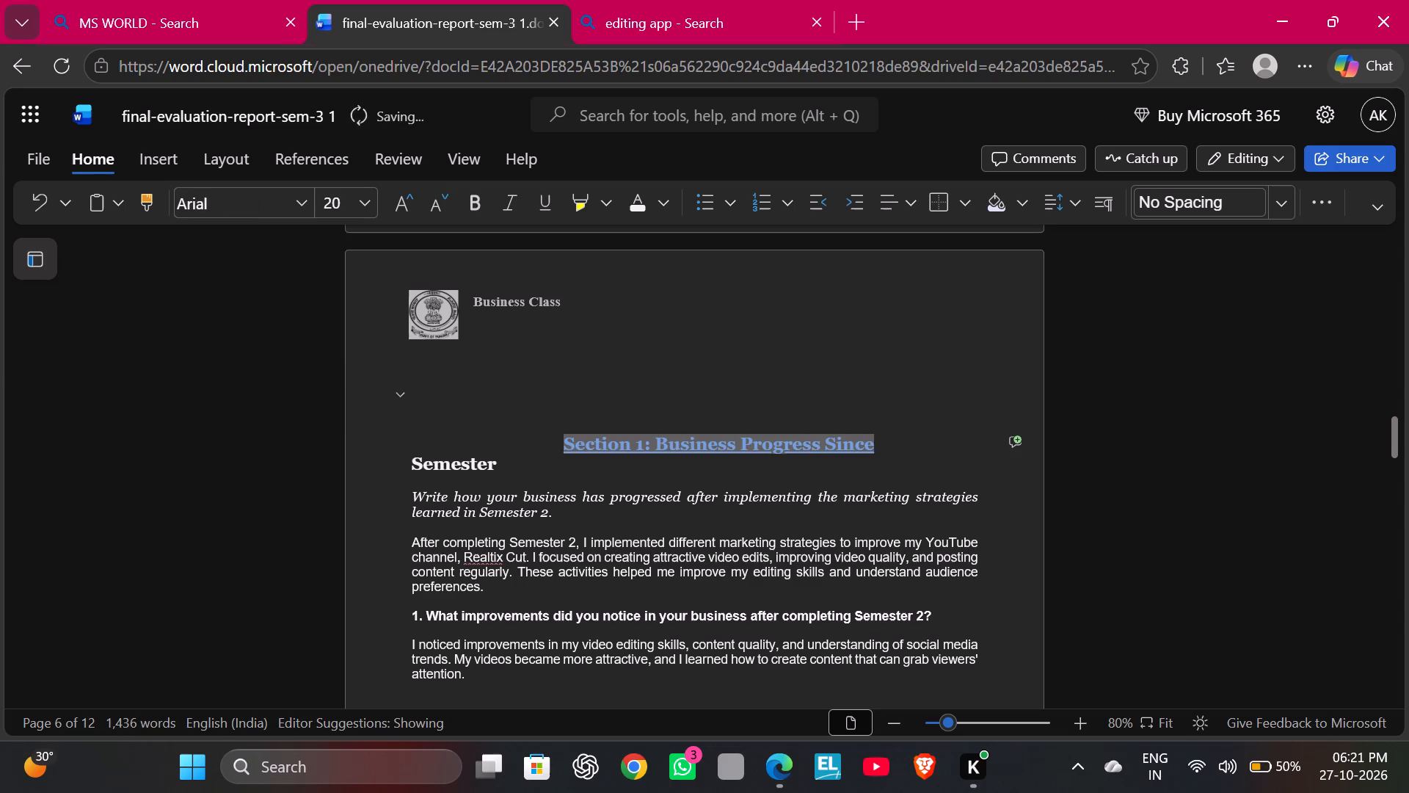
# Indent the "Section 2: Operational Systems and Workflow" heading on page 7 with 11 leading spaces.
pyautogui.click(823, 404)
pyautogui.scroll(-2, 798, 489)
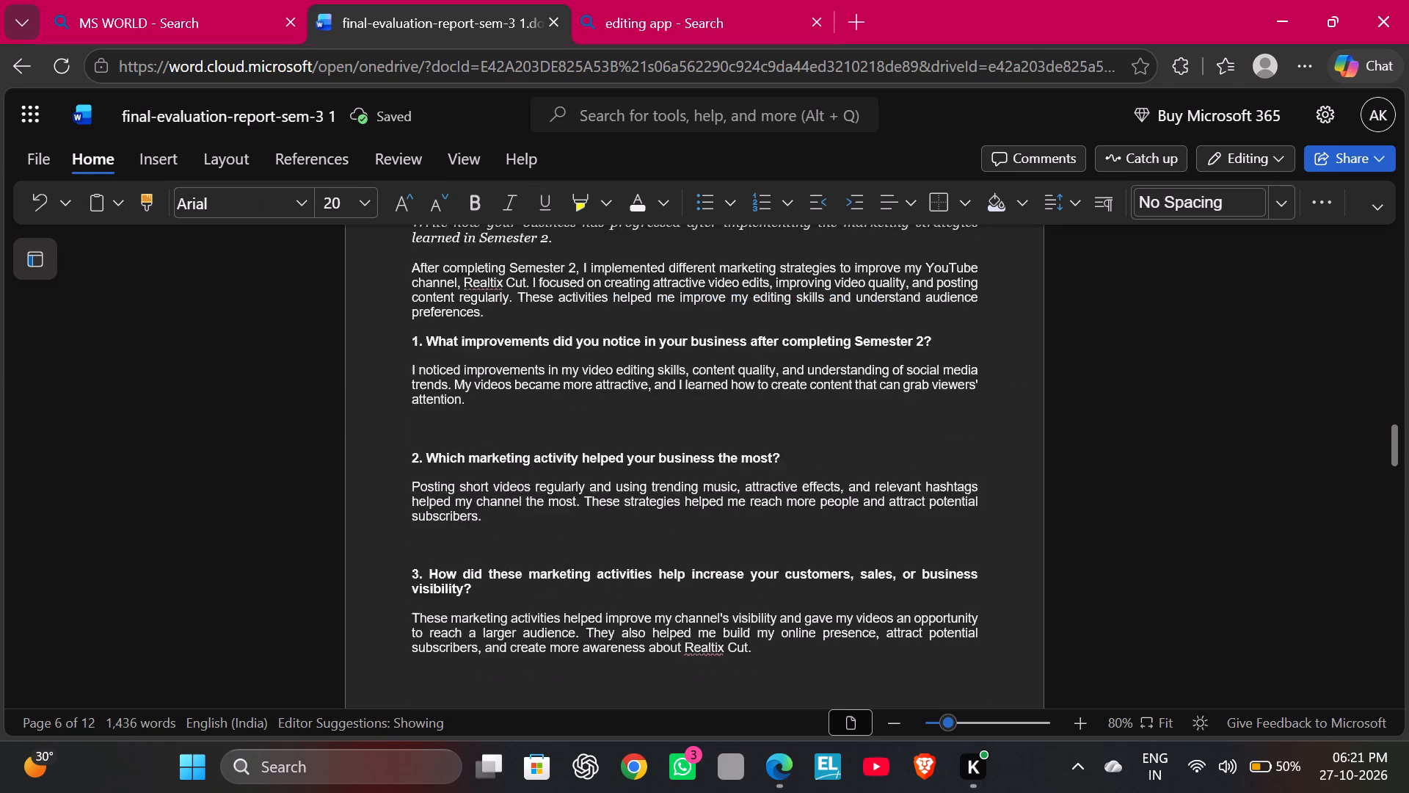
pyautogui.scroll(-2, 798, 489)
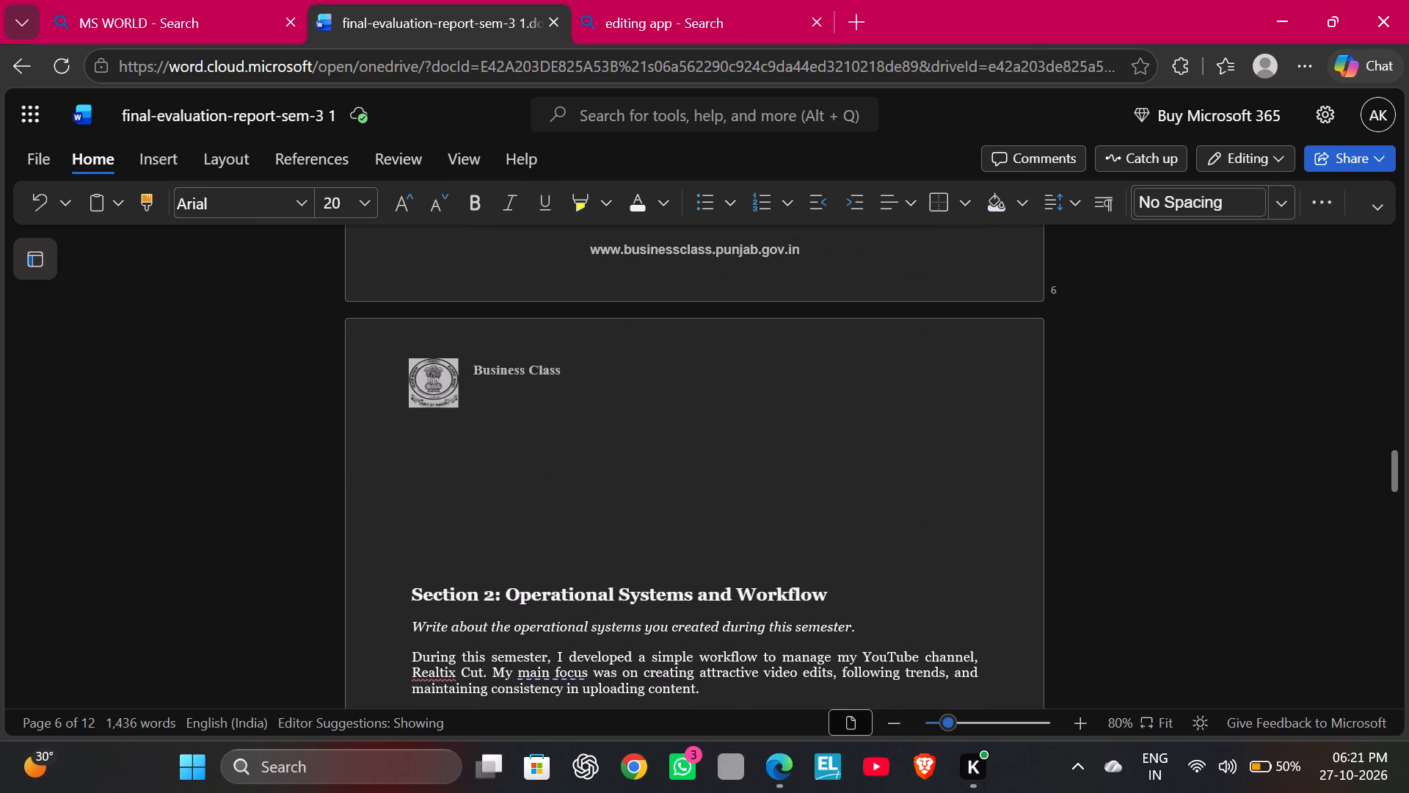
pyautogui.click(409, 589)
pyautogui.press('space')
pyautogui.press('space')
pyautogui.press('space')
pyautogui.press('space')
pyautogui.press('space')
pyautogui.press('space')
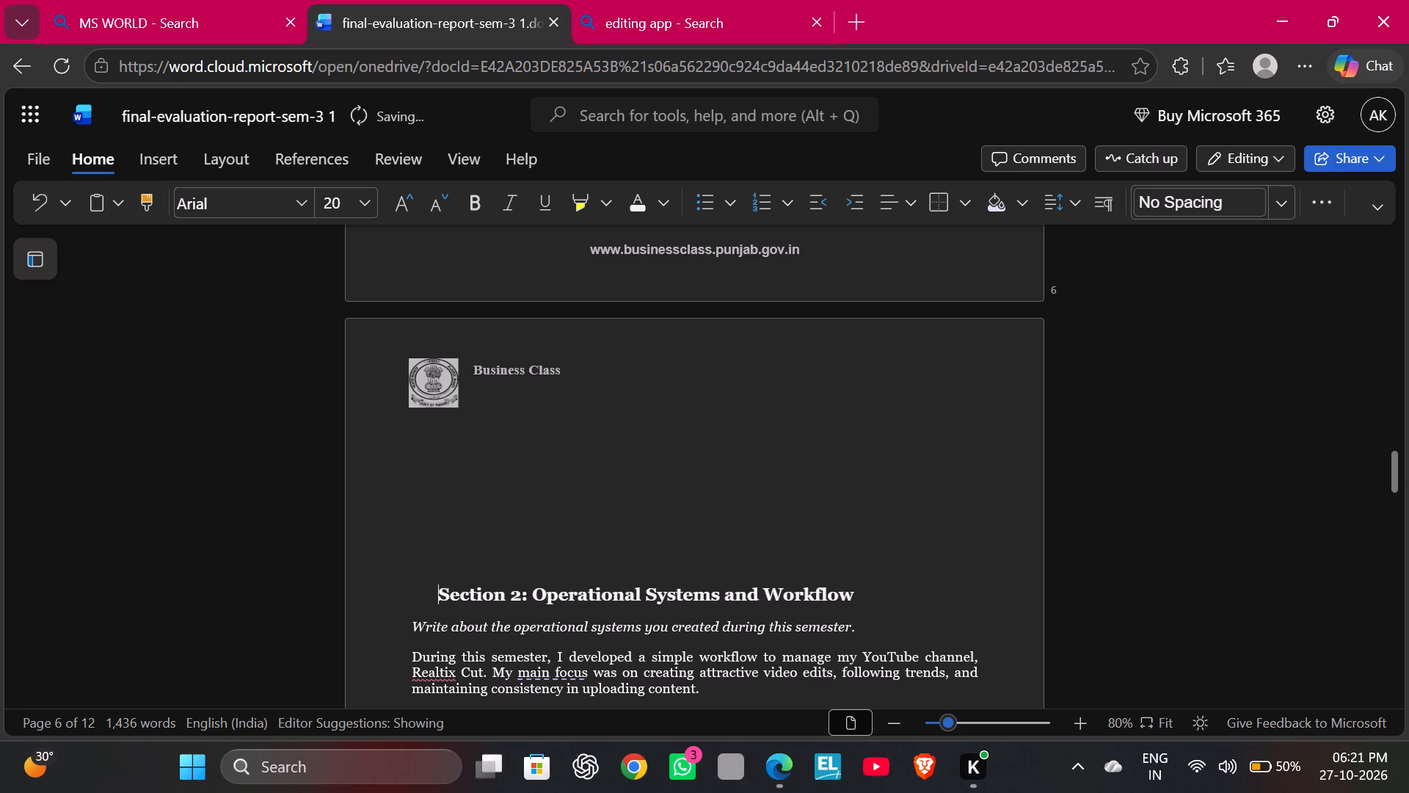
pyautogui.press('space')
pyautogui.press('space')
pyautogui.press('space')
pyautogui.press('space')
pyautogui.press('space')
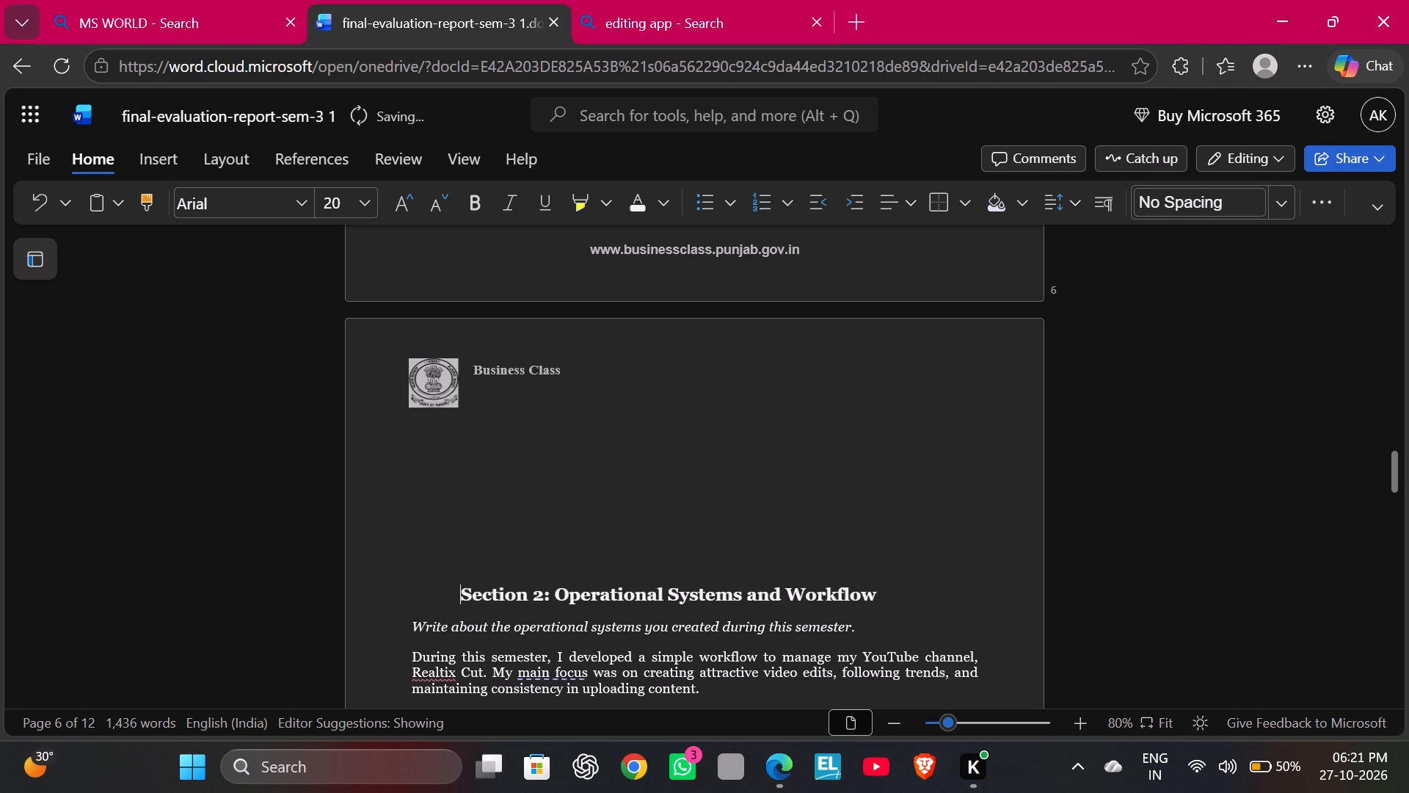
# Set the font colour of the "Section 2: Operational Systems and Workflow" heading to a medium blue theme shade and underline it.
pyautogui.moveTo(876, 597); pyautogui.dragTo(448, 592)
pyautogui.click(774, 543)
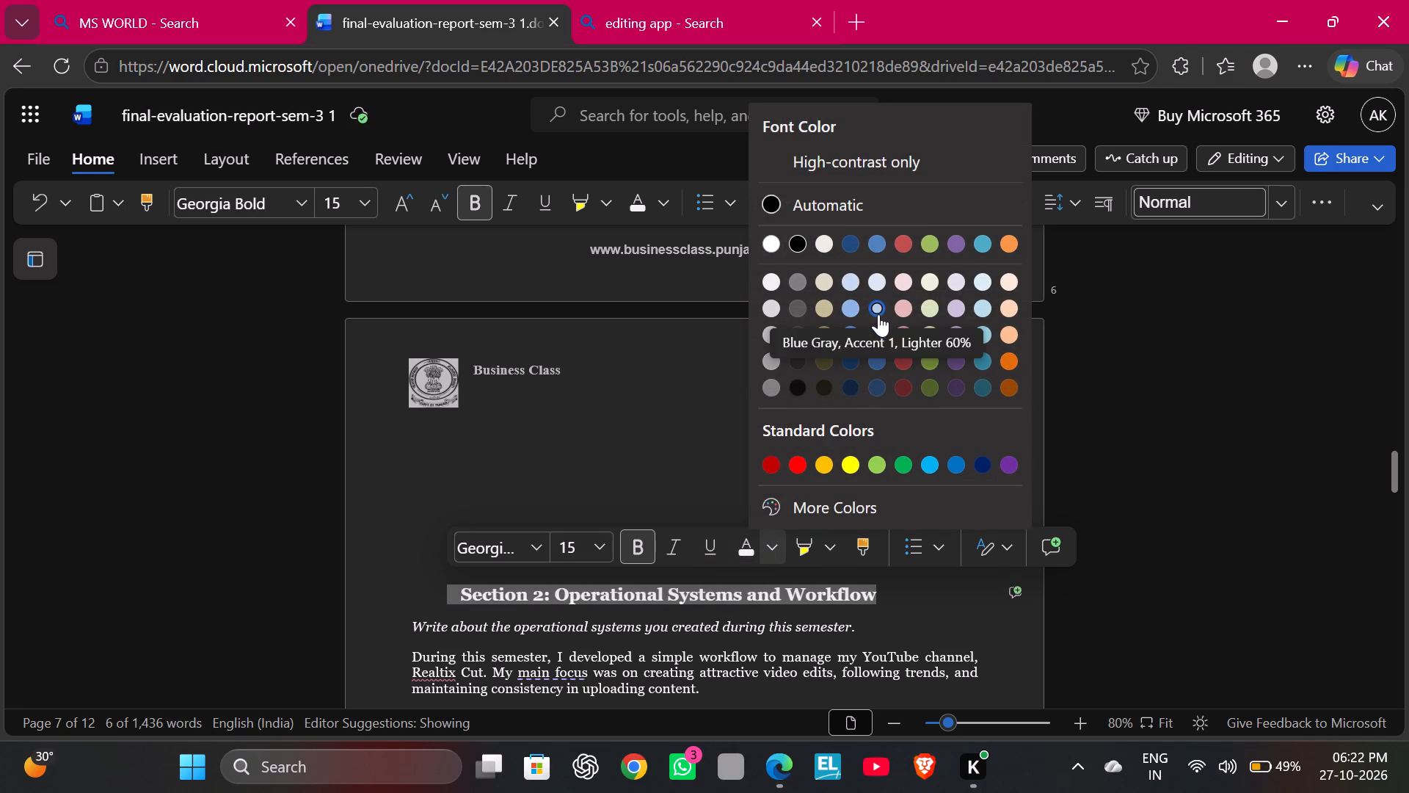
pyautogui.click(849, 328)
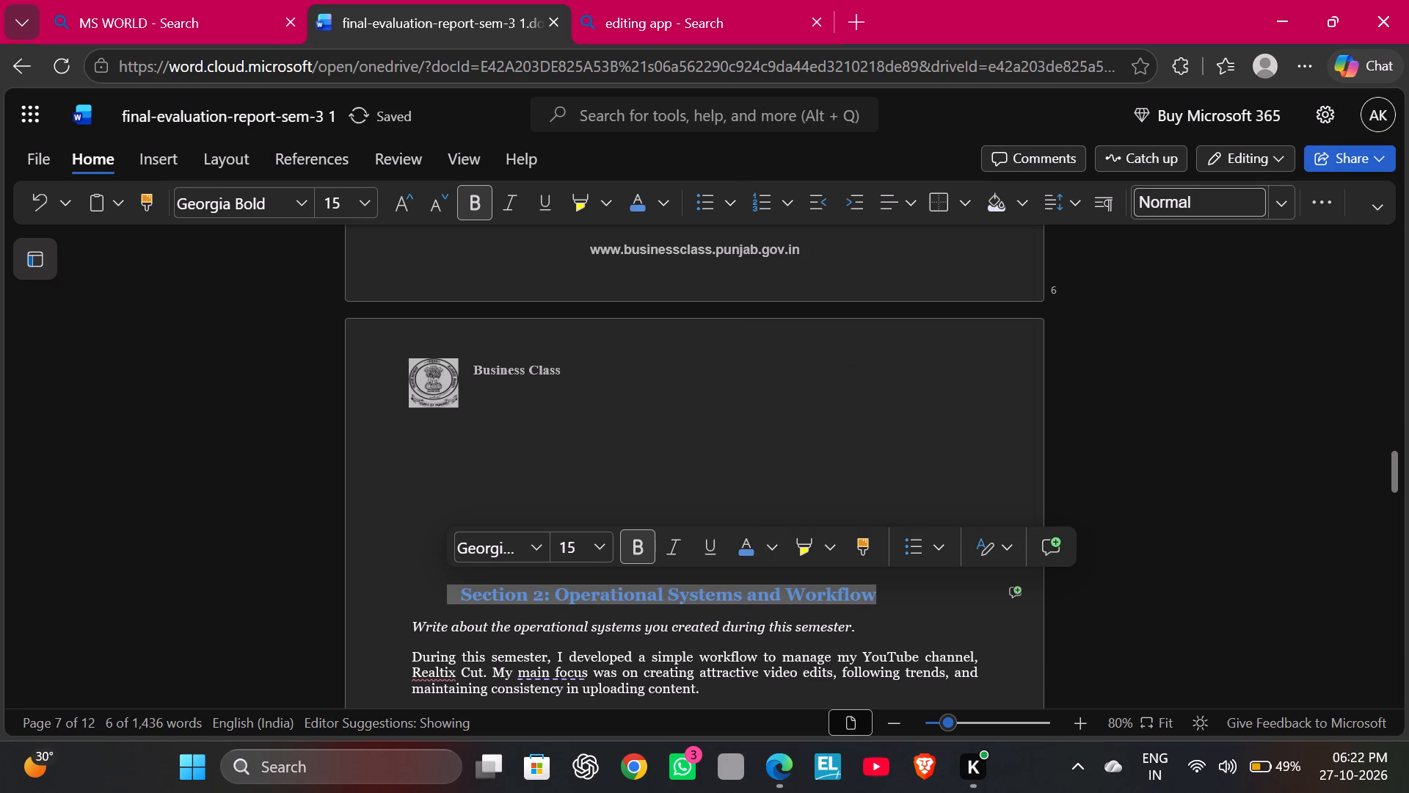
pyautogui.click(710, 546)
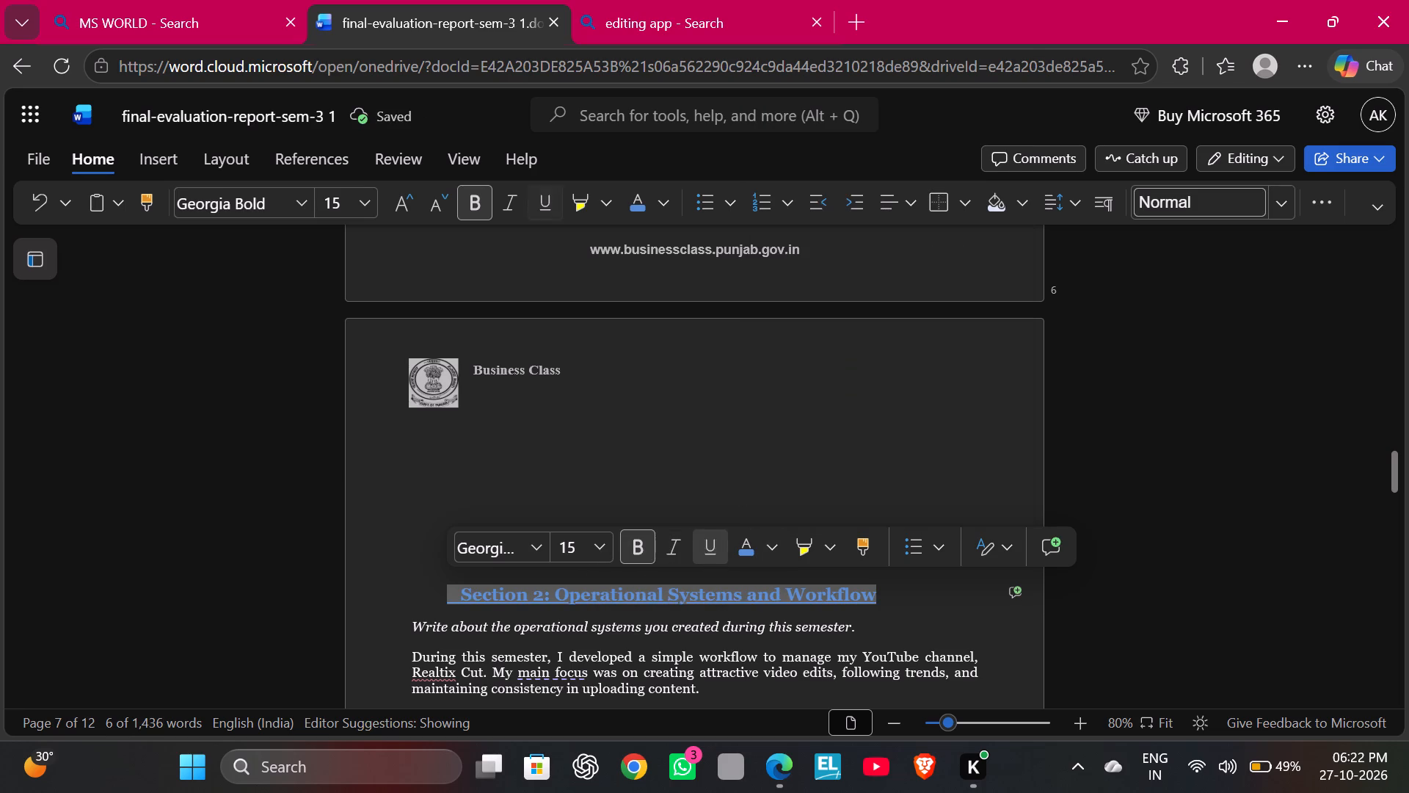
# Apply the same blue font colour and an underline to the "Section 3: Customer Experience and Business Management" heading on page 8.
pyautogui.scroll(-4, 745, 473)
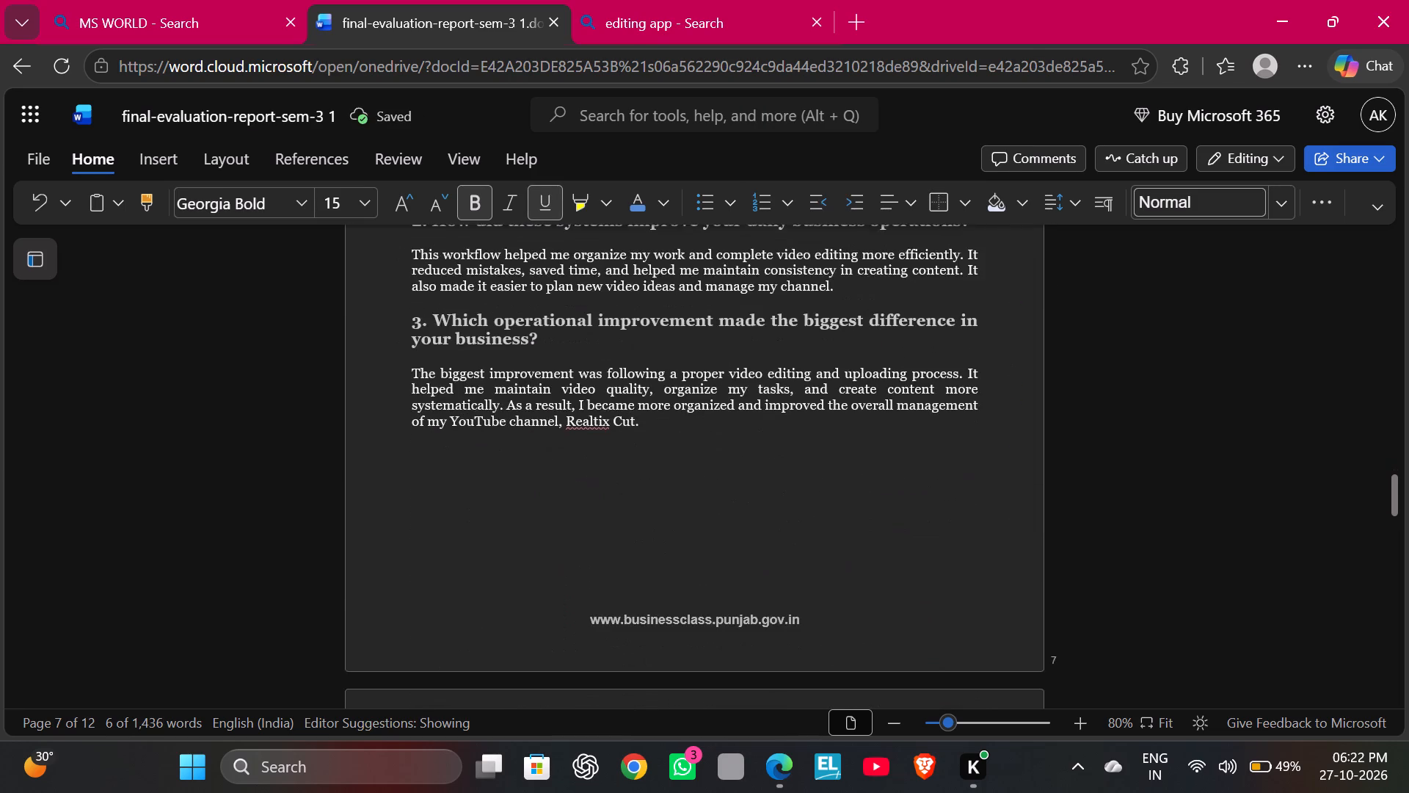
pyautogui.scroll(-3, 749, 507)
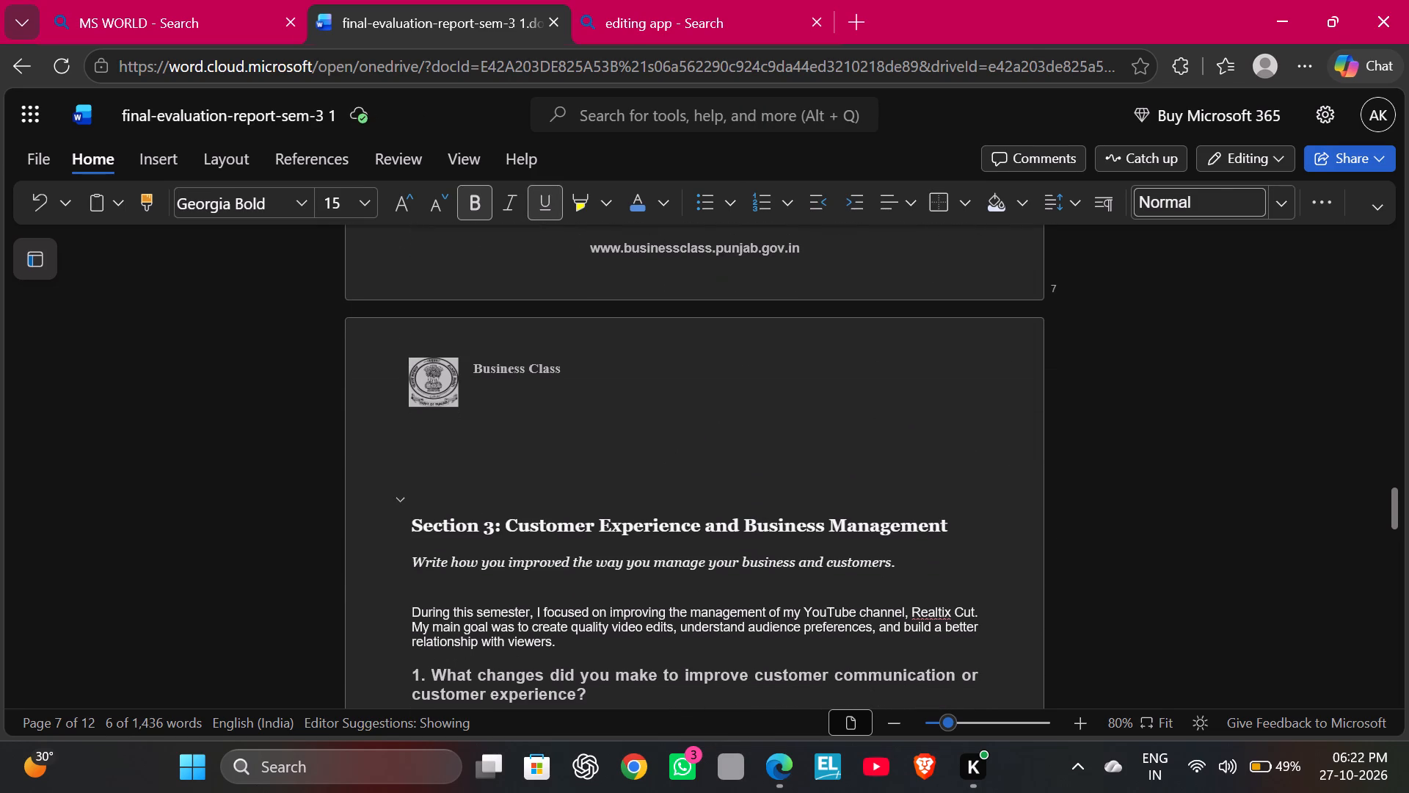
pyautogui.click(418, 521)
pyautogui.moveTo(411, 524); pyautogui.dragTo(951, 529)
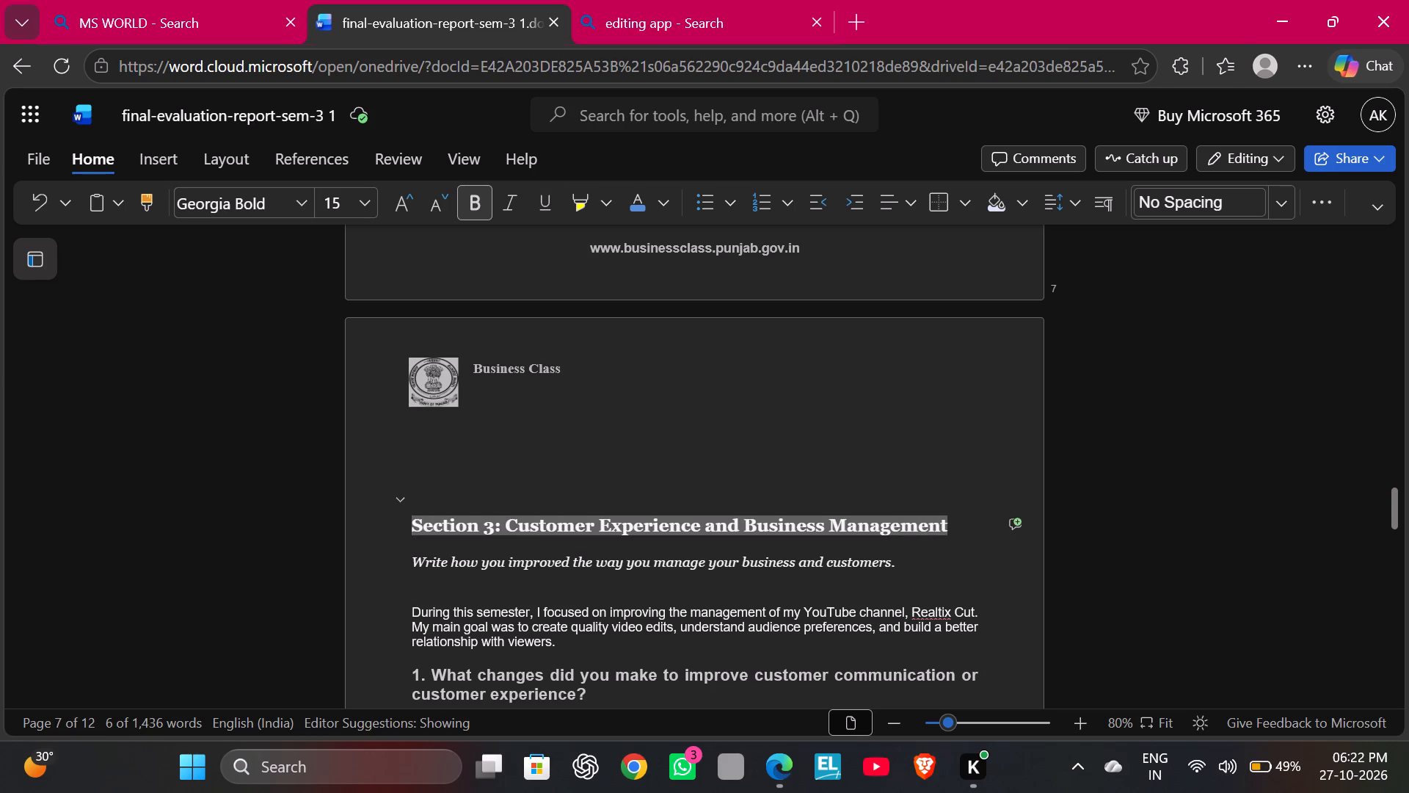
pyautogui.moveTo(951, 529); pyautogui.dragTo(951, 530)
pyautogui.click(621, 487)
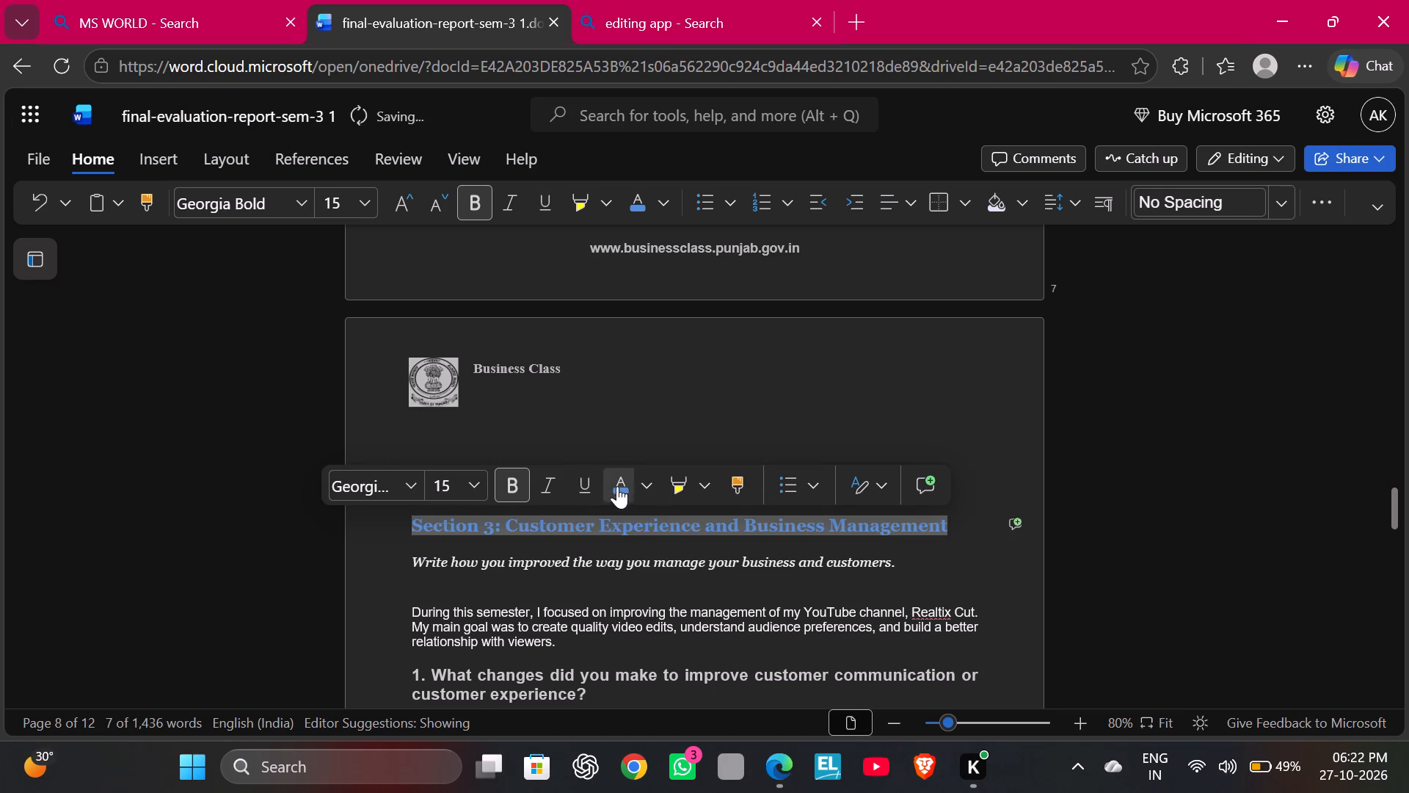
pyautogui.click(585, 485)
# Underline the "Section 4: Performance Tracking and AI" heading on page 9 and apply the same blue font colour.
pyautogui.scroll(-3, 711, 456)
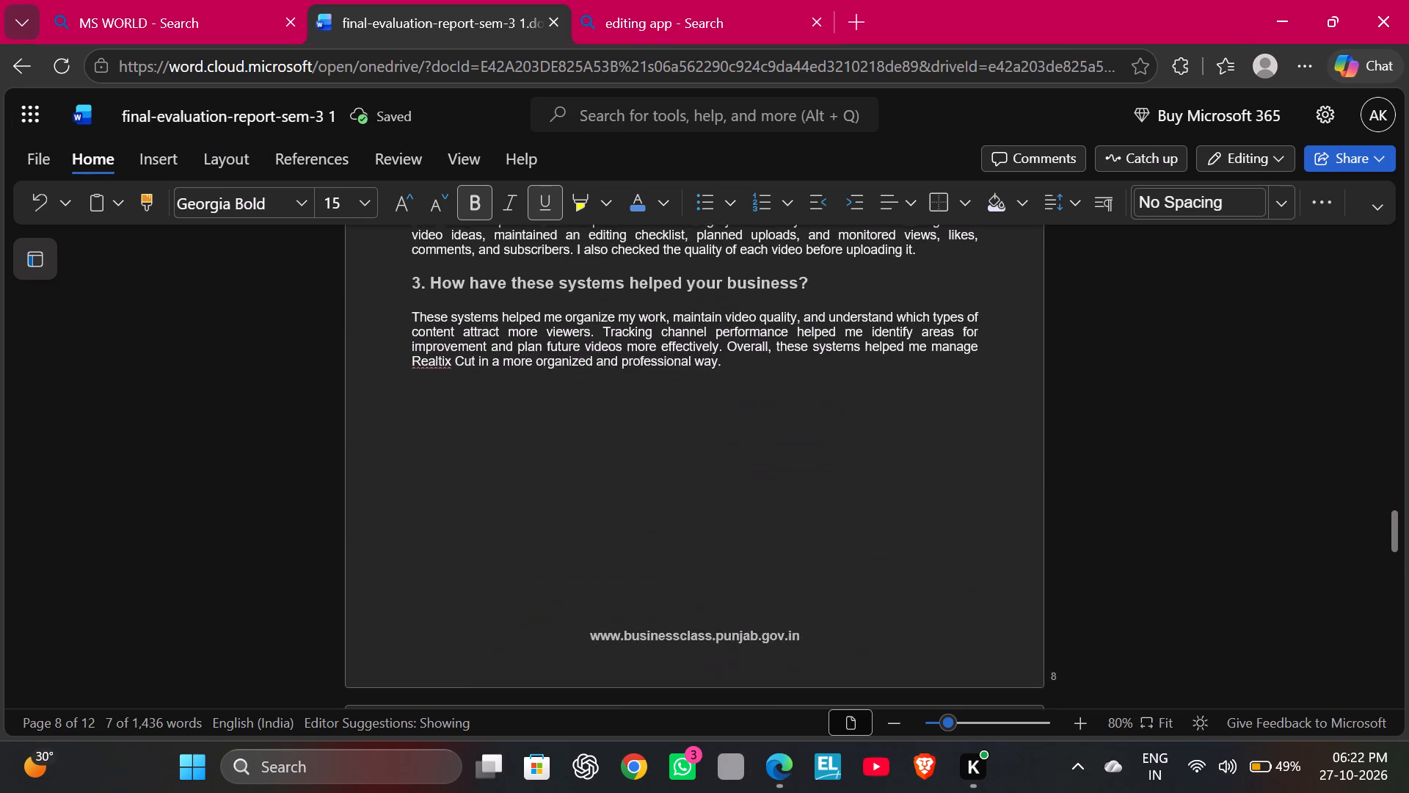
pyautogui.scroll(-2, 711, 456)
pyautogui.moveTo(784, 442); pyautogui.dragTo(504, 421)
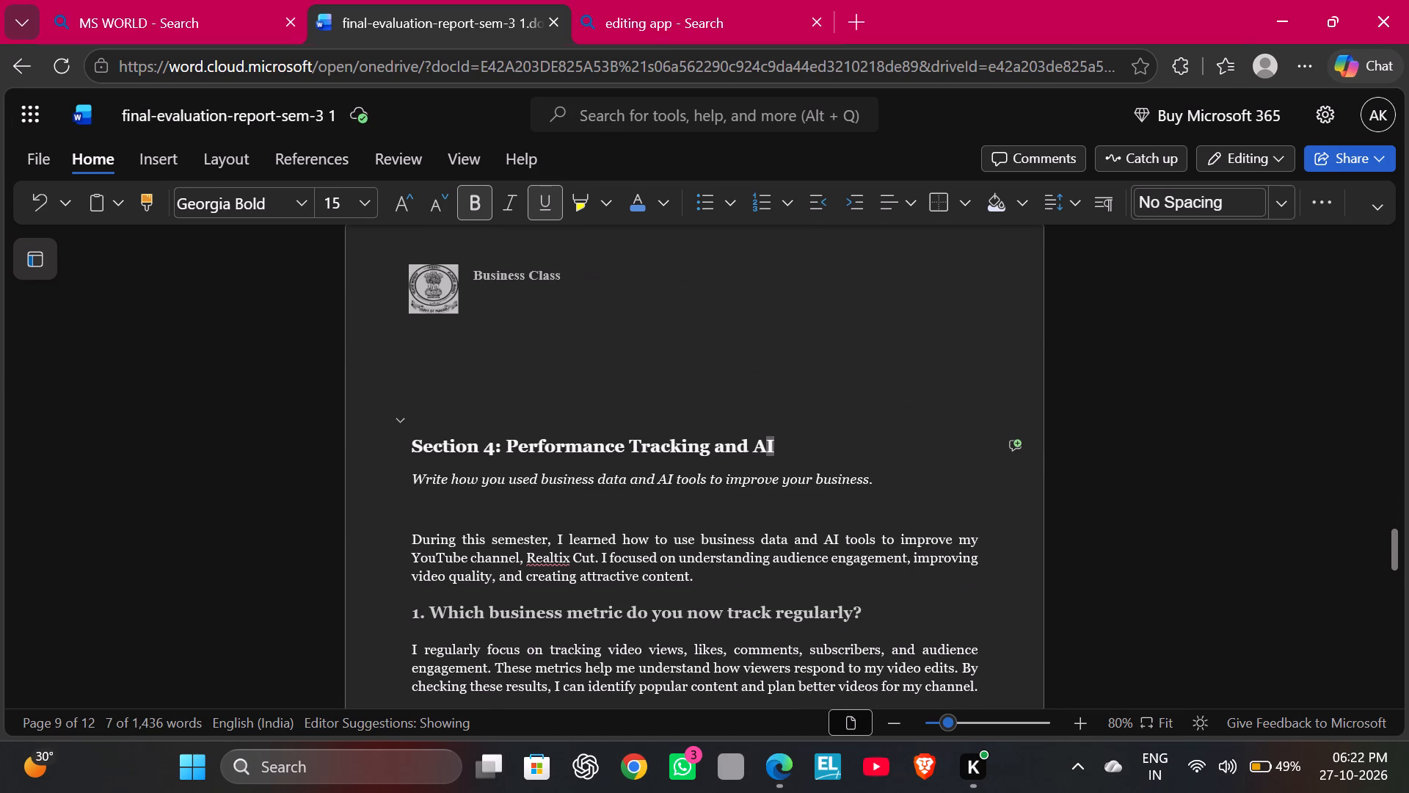
pyautogui.moveTo(504, 421); pyautogui.dragTo(425, 435)
pyautogui.click(694, 386)
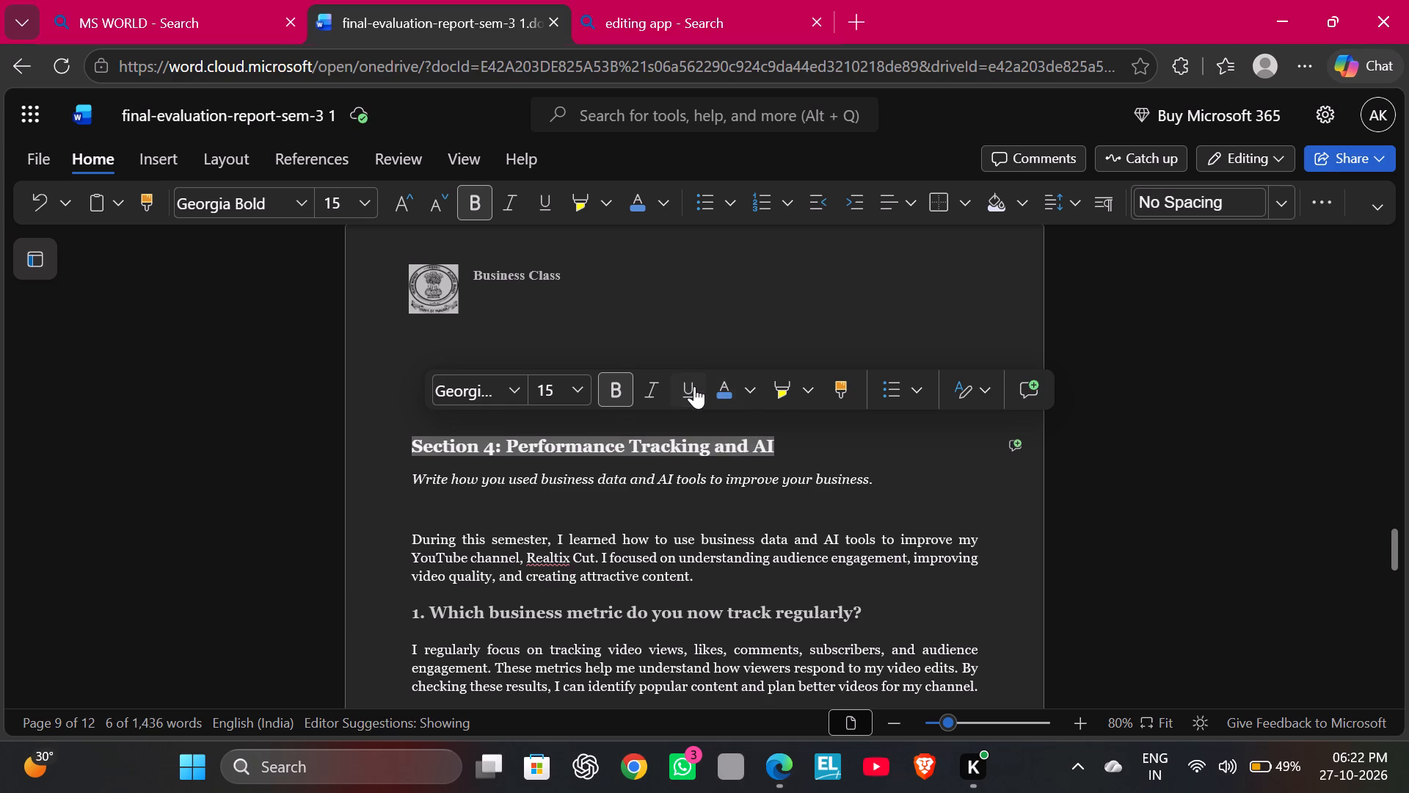
pyautogui.click(716, 404)
# Underline the "Section 5: Business Growth and Future Planning" heading on page 10 and apply the same blue font colour.
pyautogui.scroll(-4, 728, 466)
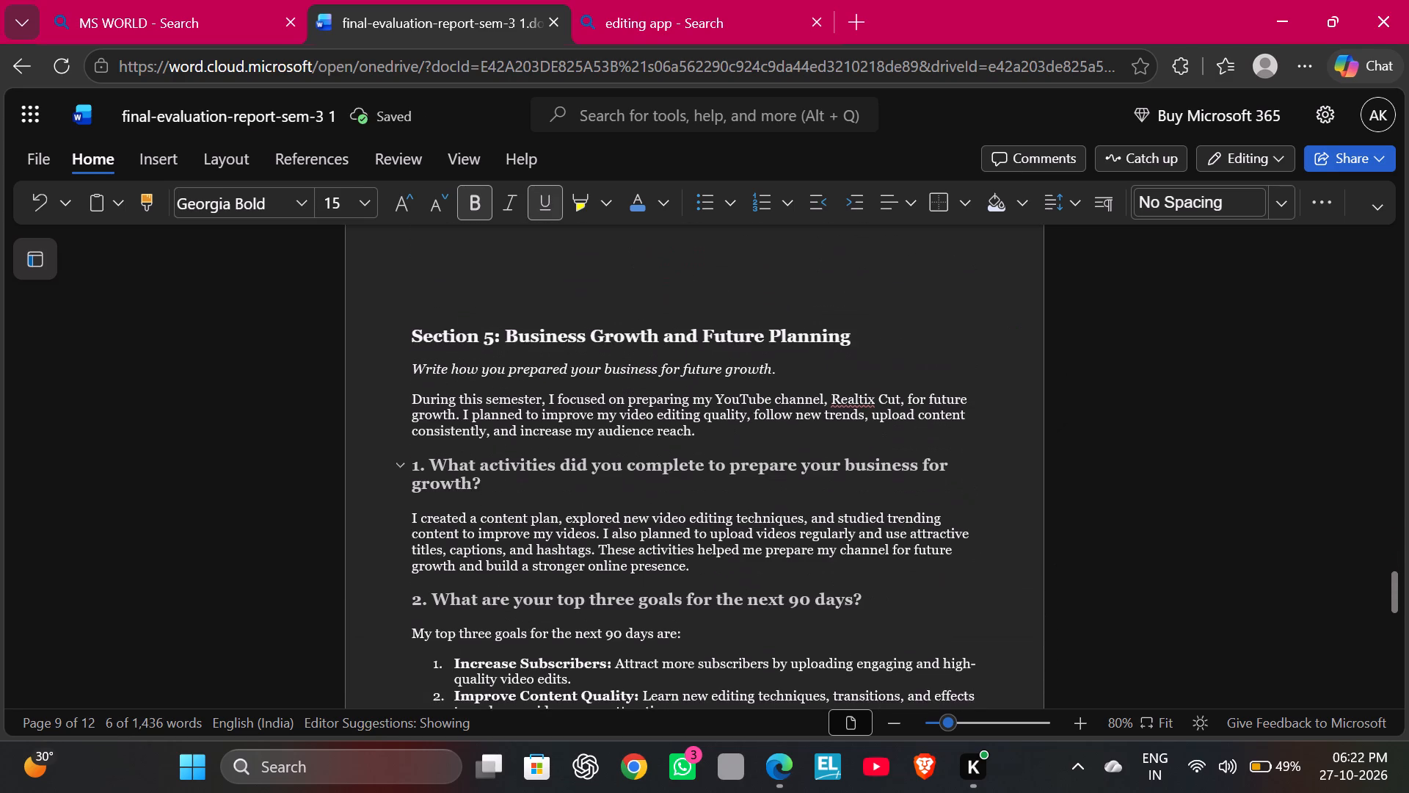
pyautogui.moveTo(404, 299); pyautogui.dragTo(780, 314)
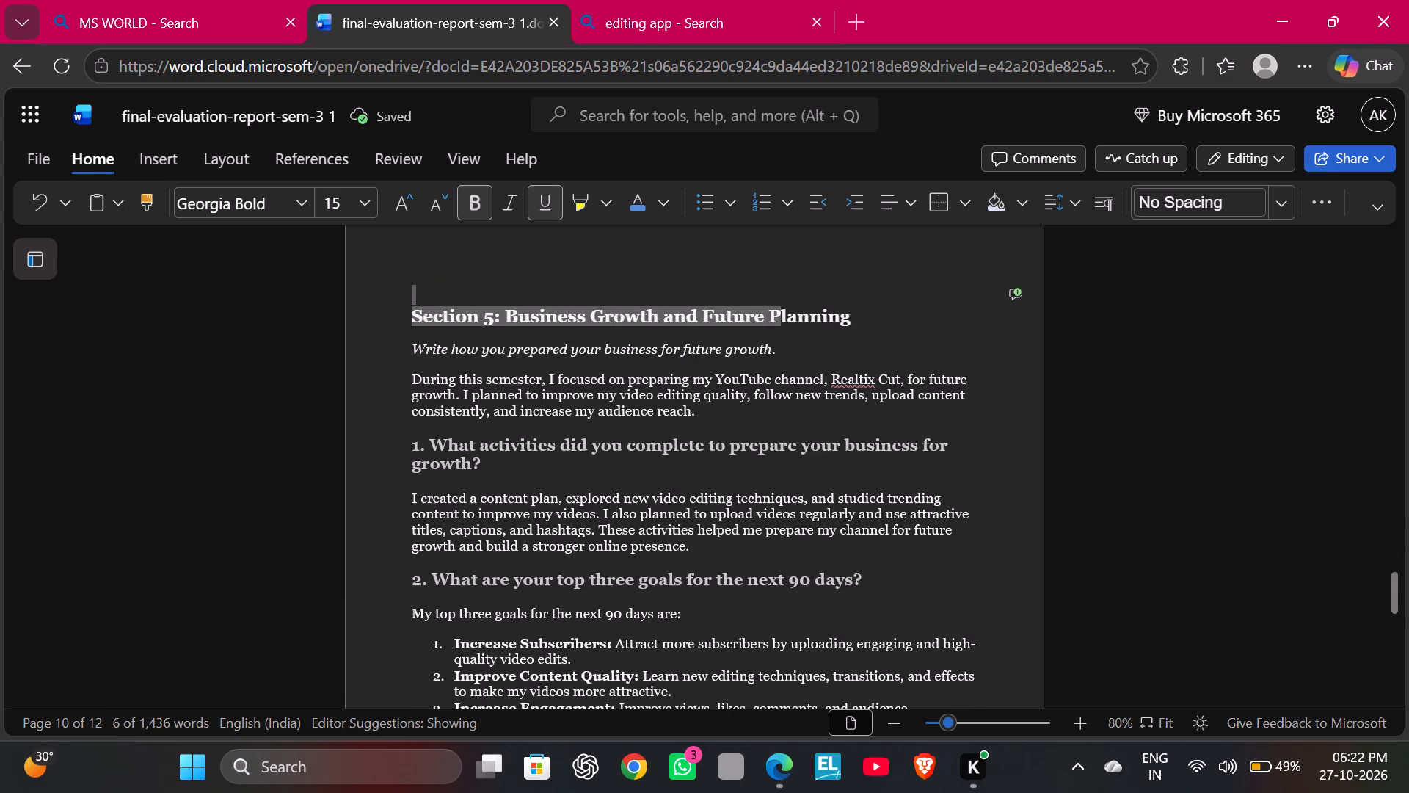
pyautogui.moveTo(780, 314); pyautogui.dragTo(909, 307)
pyautogui.click(850, 323)
pyautogui.moveTo(850, 323); pyautogui.dragTo(587, 315)
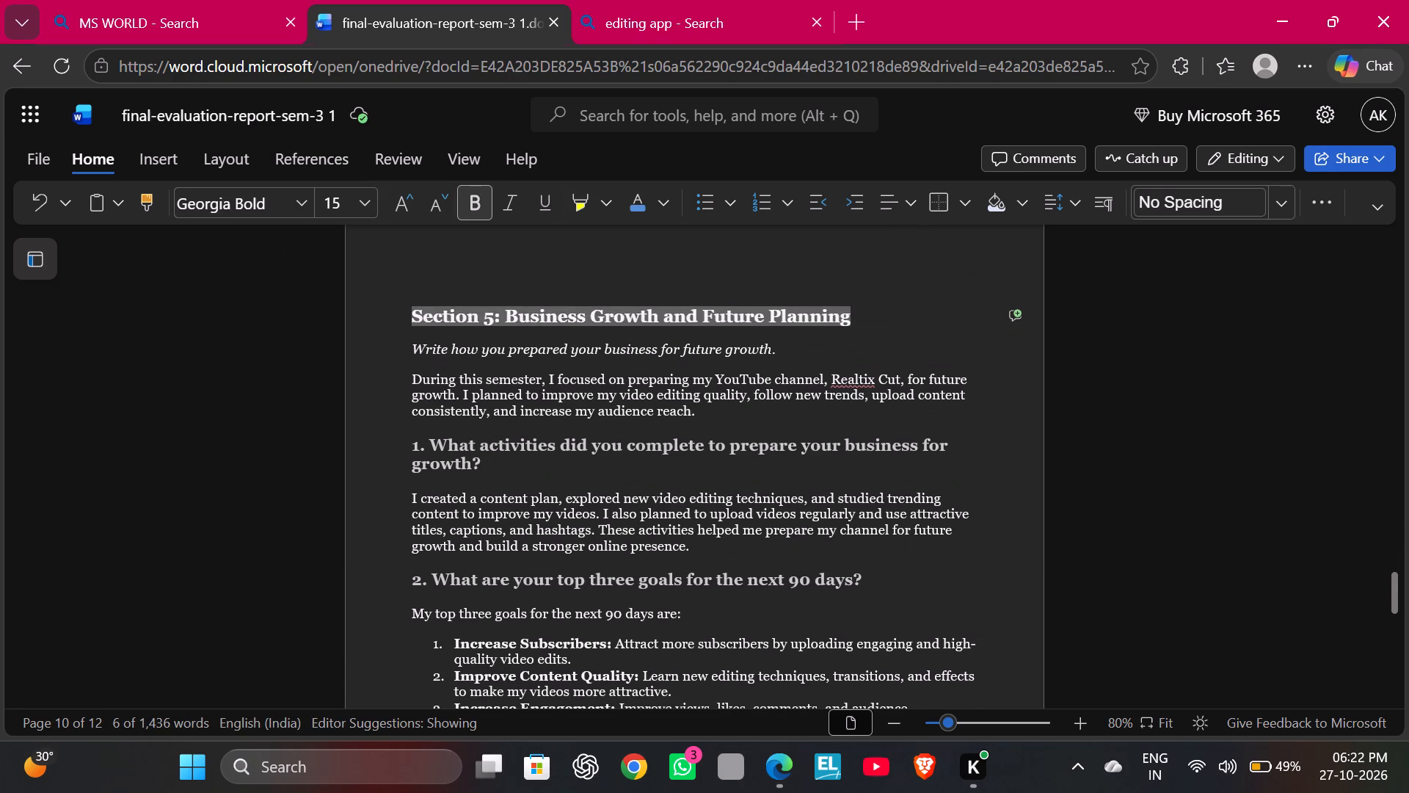
pyautogui.moveTo(587, 315); pyautogui.dragTo(398, 304)
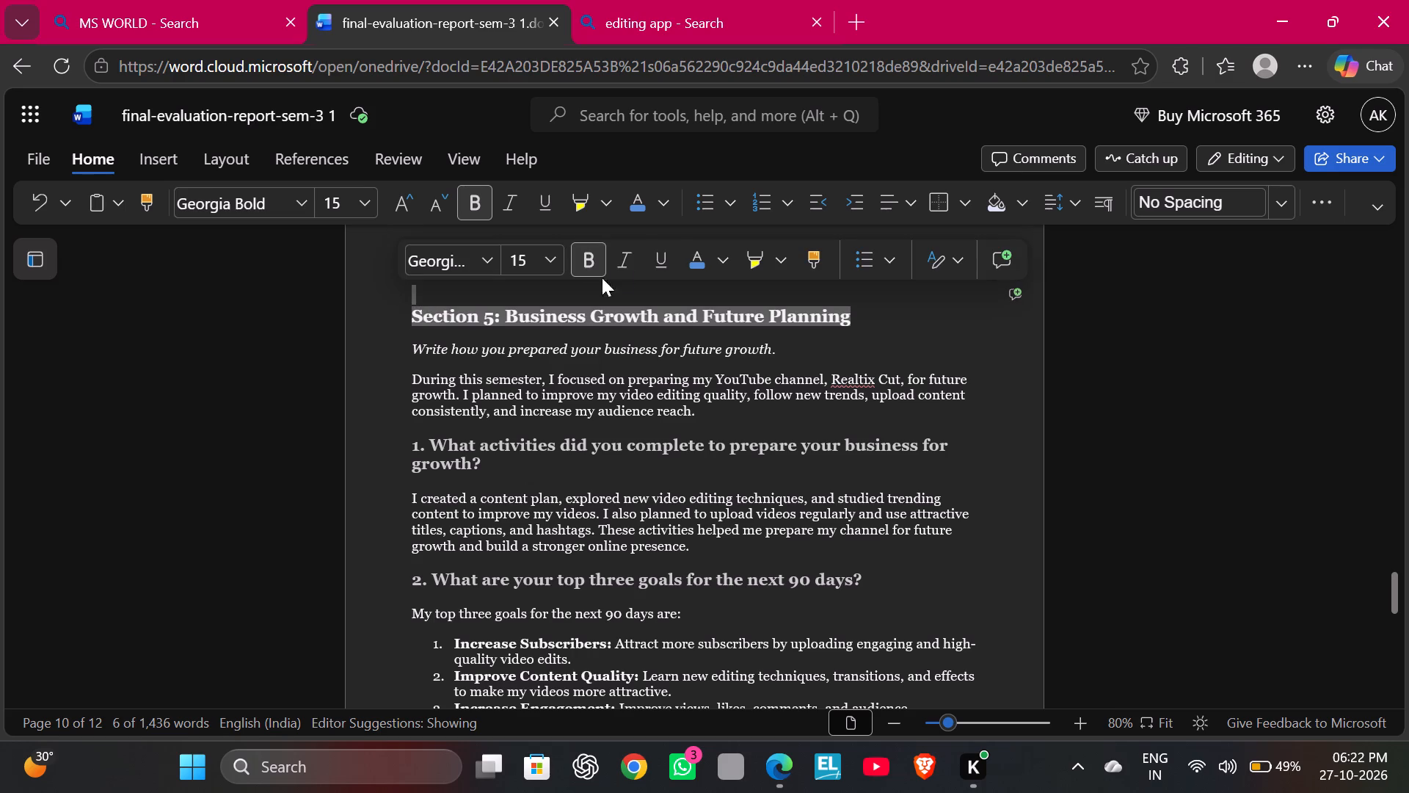
pyautogui.click(659, 262)
pyautogui.click(696, 264)
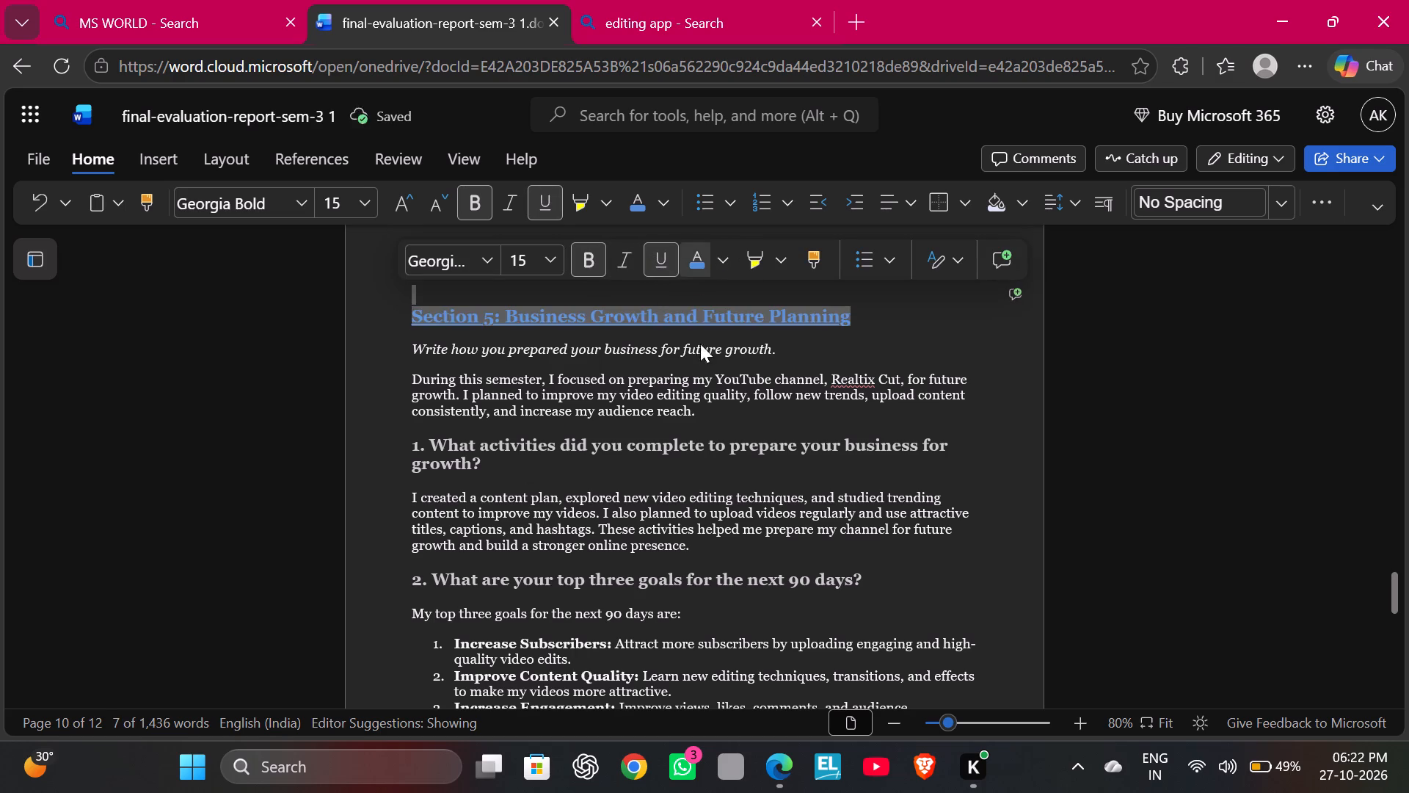
# Insert three blank lines above "Section 6: Experience and Learning" on page 10 to push that section onto page 11.
pyautogui.scroll(-5, 692, 386)
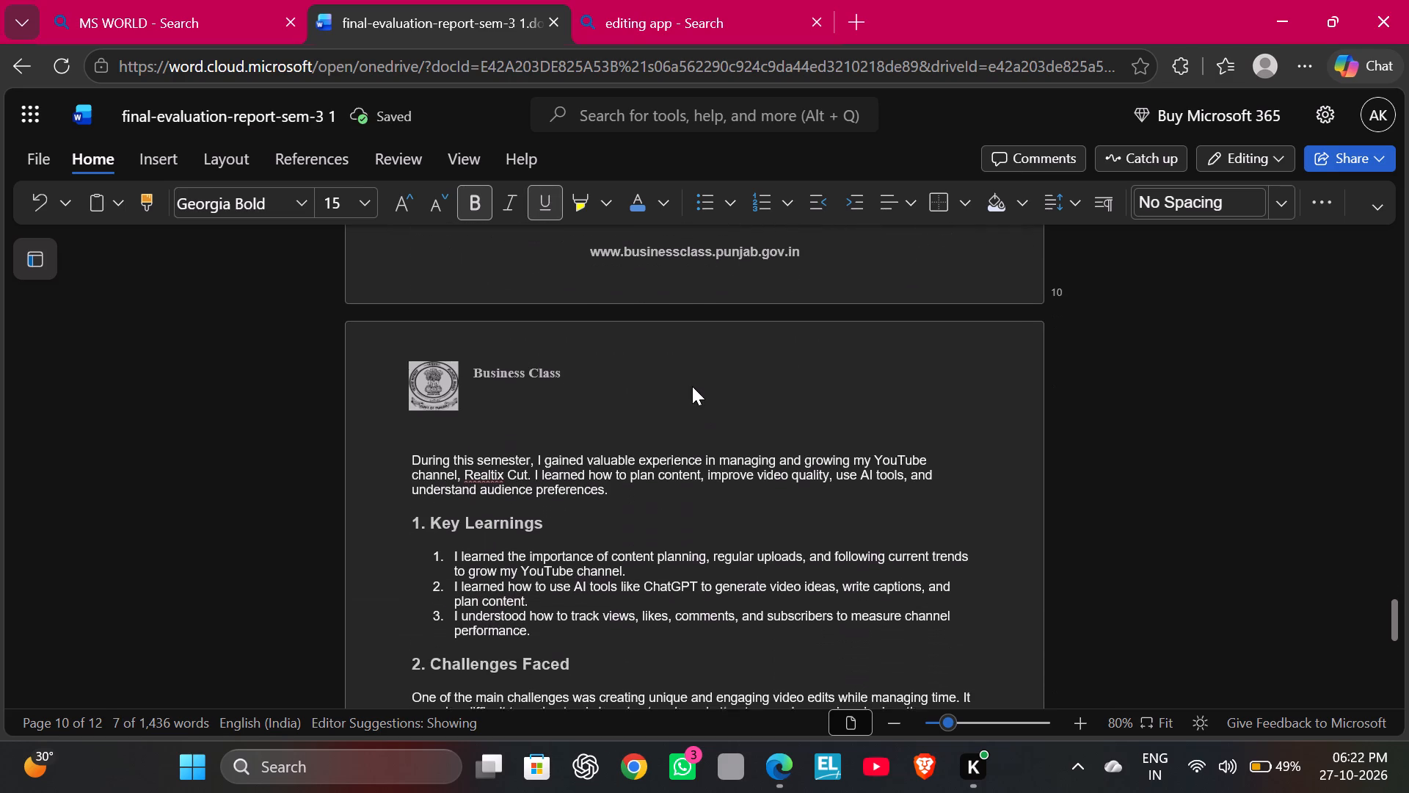
pyautogui.scroll(-2, 553, 481)
pyautogui.scroll(1, 553, 481)
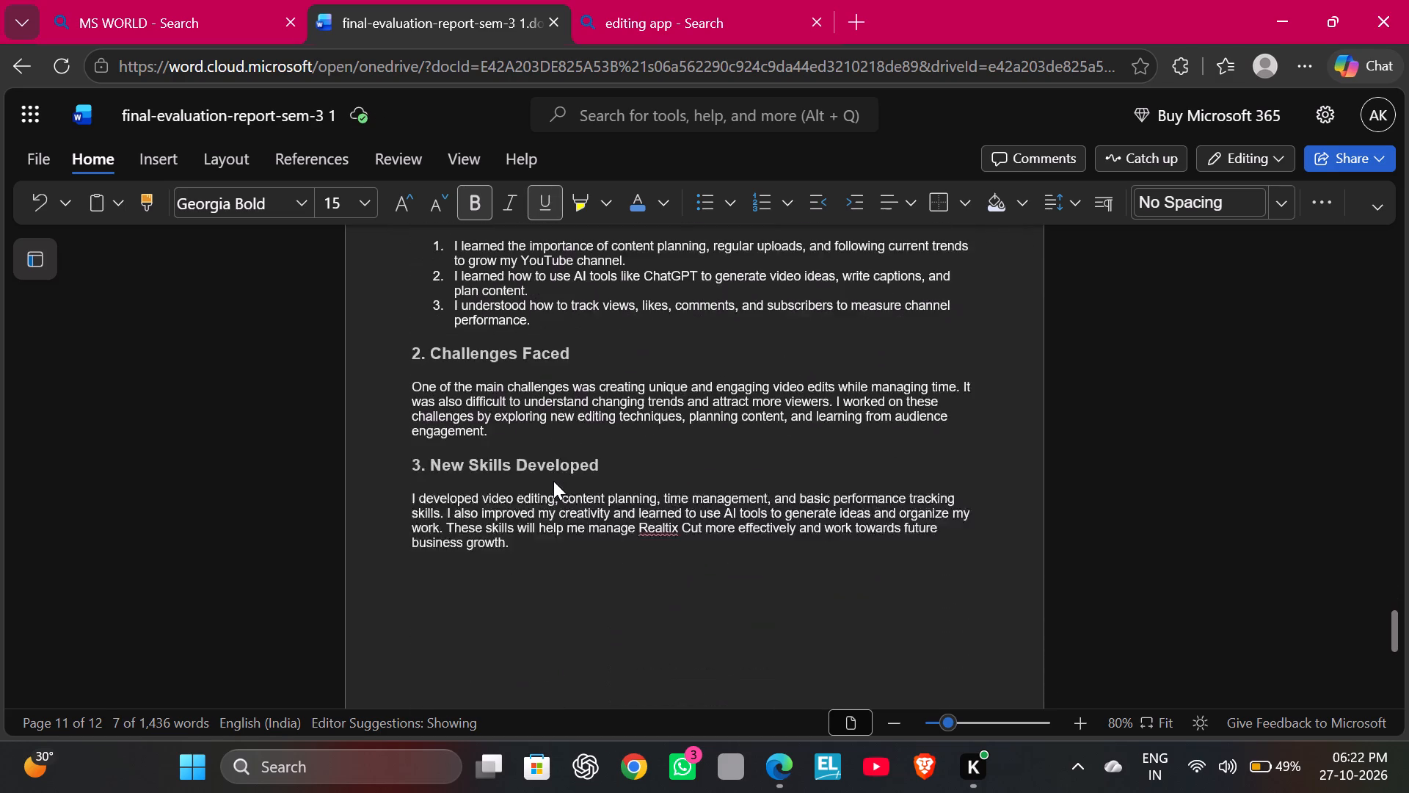
pyautogui.scroll(1, 553, 481)
pyautogui.click(686, 559)
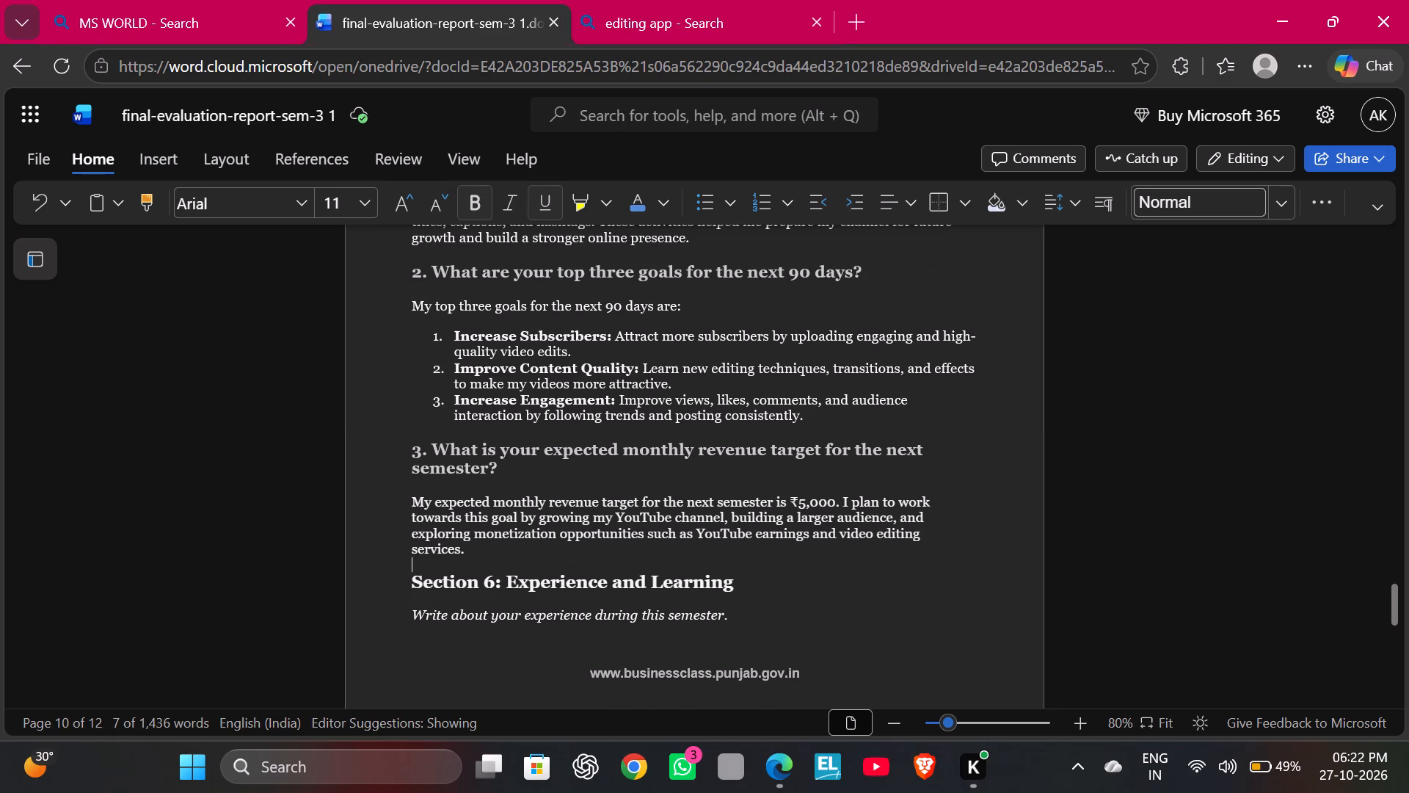
pyautogui.press('Return')
pyautogui.press('Return')
pyautogui.press('Return')
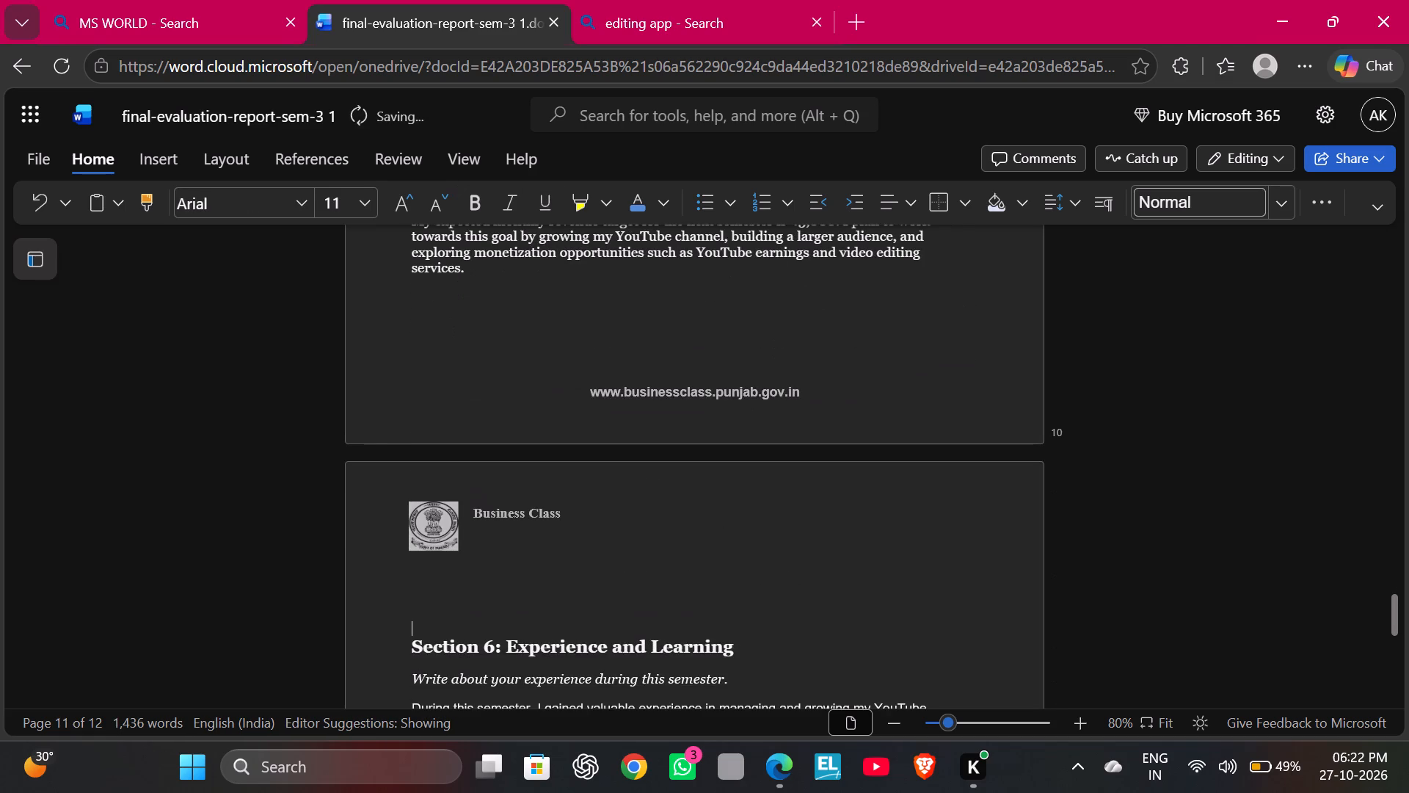
# Indent the "Section 6: Experience and Learning" heading with 20 leading spaces.
pyautogui.press('Down')
pyautogui.press('space')
pyautogui.press('space')
pyautogui.press('space')
pyautogui.press('space')
pyautogui.press('space')
pyautogui.press('space')
pyautogui.press('space')
pyautogui.press('space')
pyautogui.press('space')
pyautogui.press('space')
pyautogui.press('space')
pyautogui.press('space')
pyautogui.press('space')
pyautogui.press('space')
pyautogui.press('space')
pyautogui.press('space')
pyautogui.press('space')
pyautogui.press('space')
pyautogui.press('space')
pyautogui.press('space')
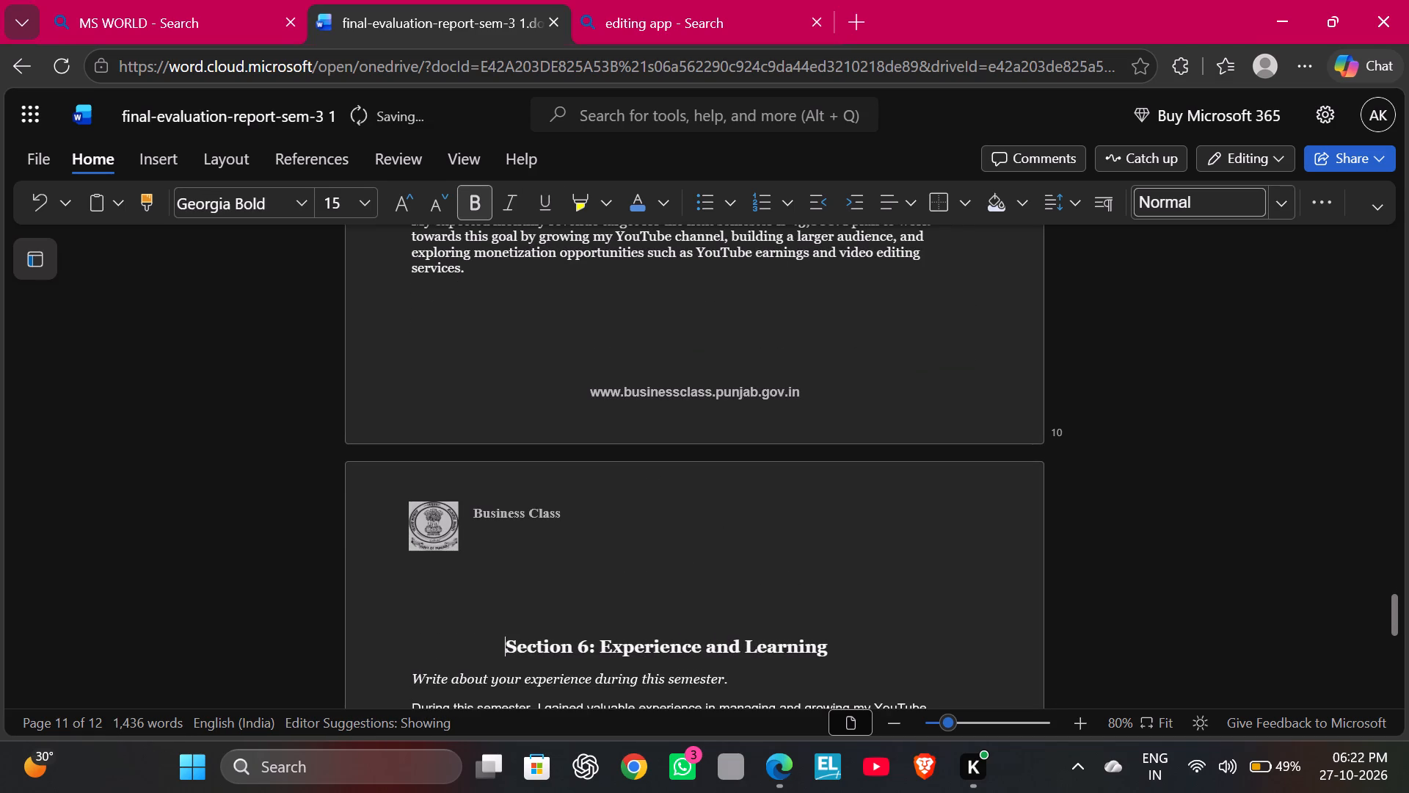
# Apply the same blue font colour and an underline to the "Section 6: Experience and Learning" heading.
pyautogui.moveTo(504, 640); pyautogui.dragTo(826, 645)
pyautogui.click(503, 590)
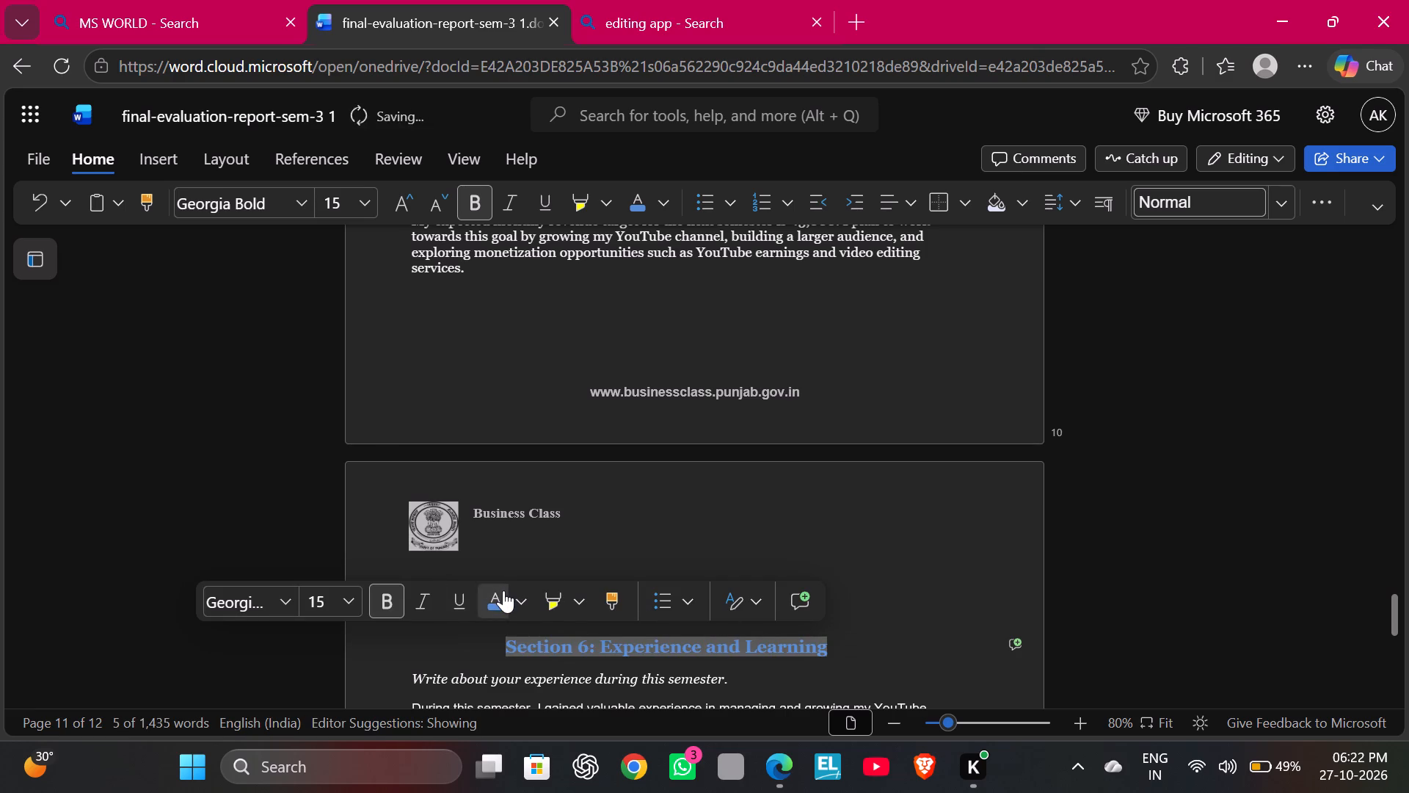
pyautogui.click(461, 606)
# Enter 27 as the day and 10 as the month in the Date line of the Declaration on page 12.
pyautogui.scroll(-1, 757, 481)
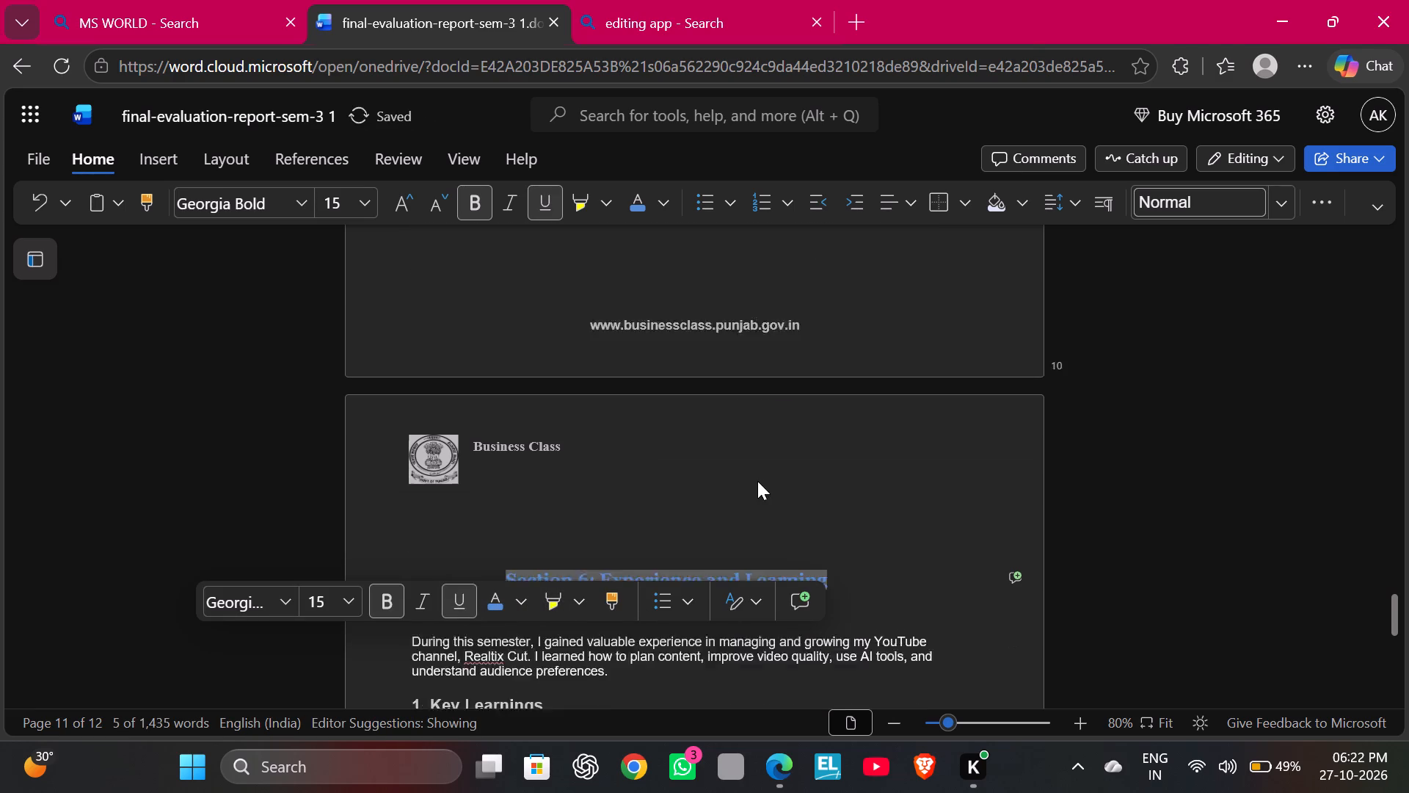
pyautogui.scroll(-4, 757, 481)
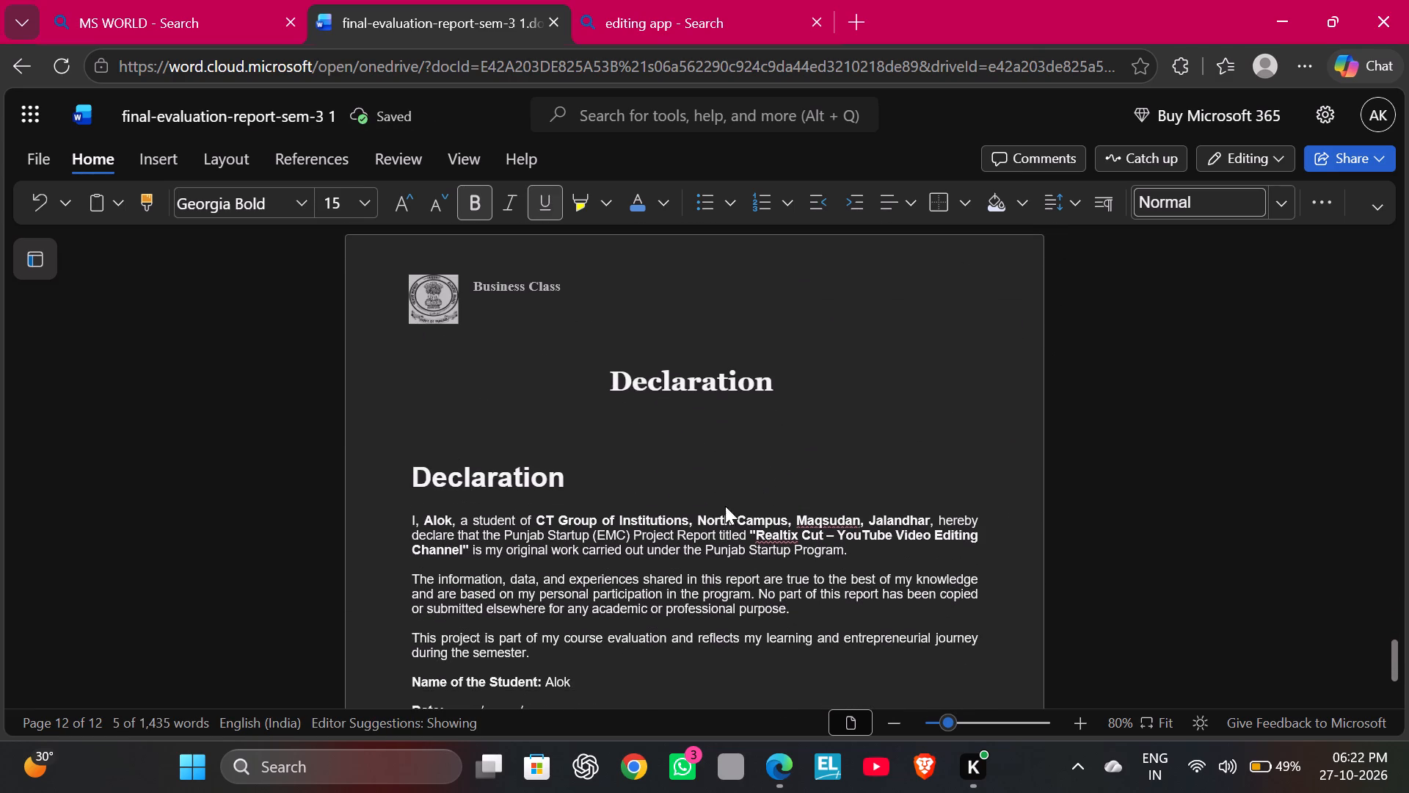
pyautogui.click(680, 528)
pyautogui.scroll(-2, 680, 528)
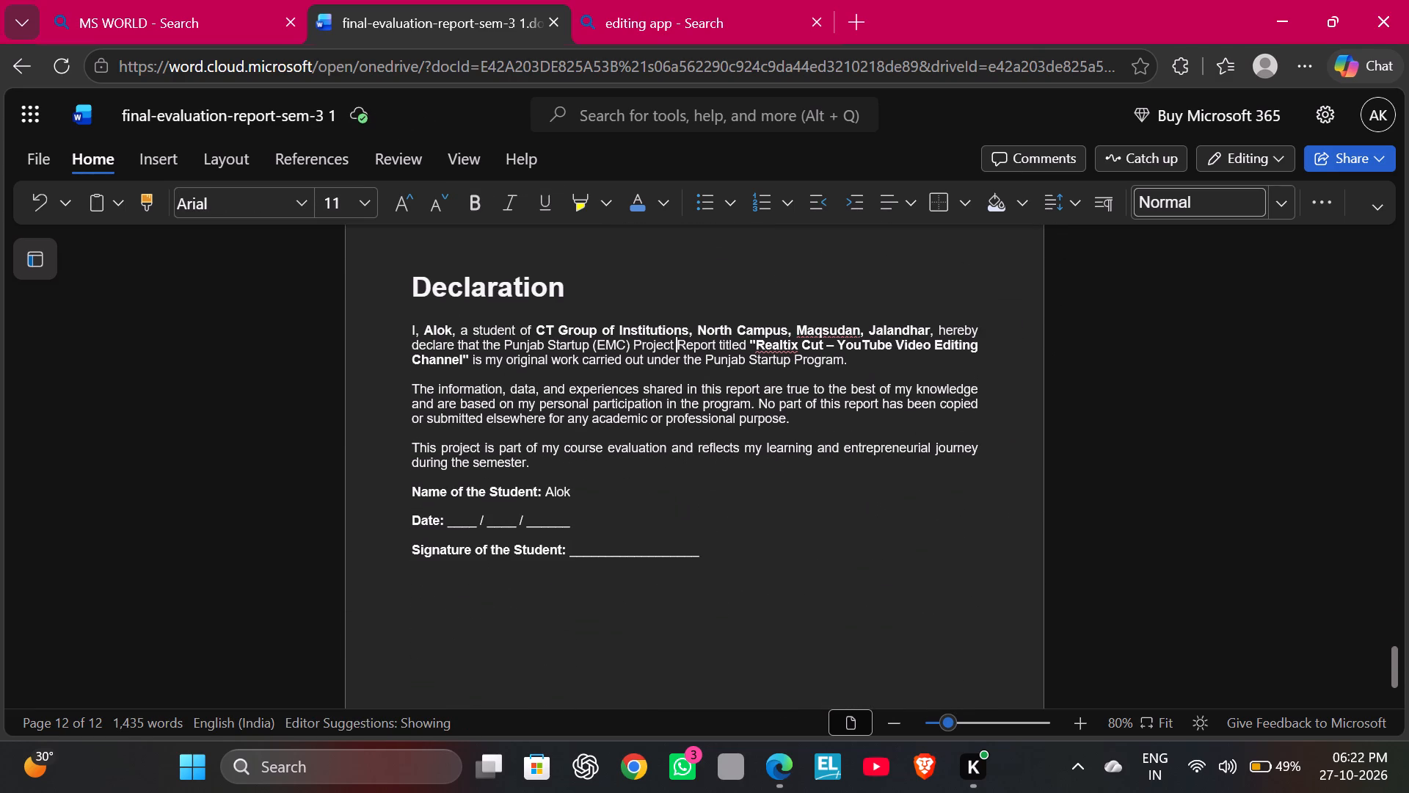
pyautogui.click(470, 515)
pyautogui.press('BackSpace')
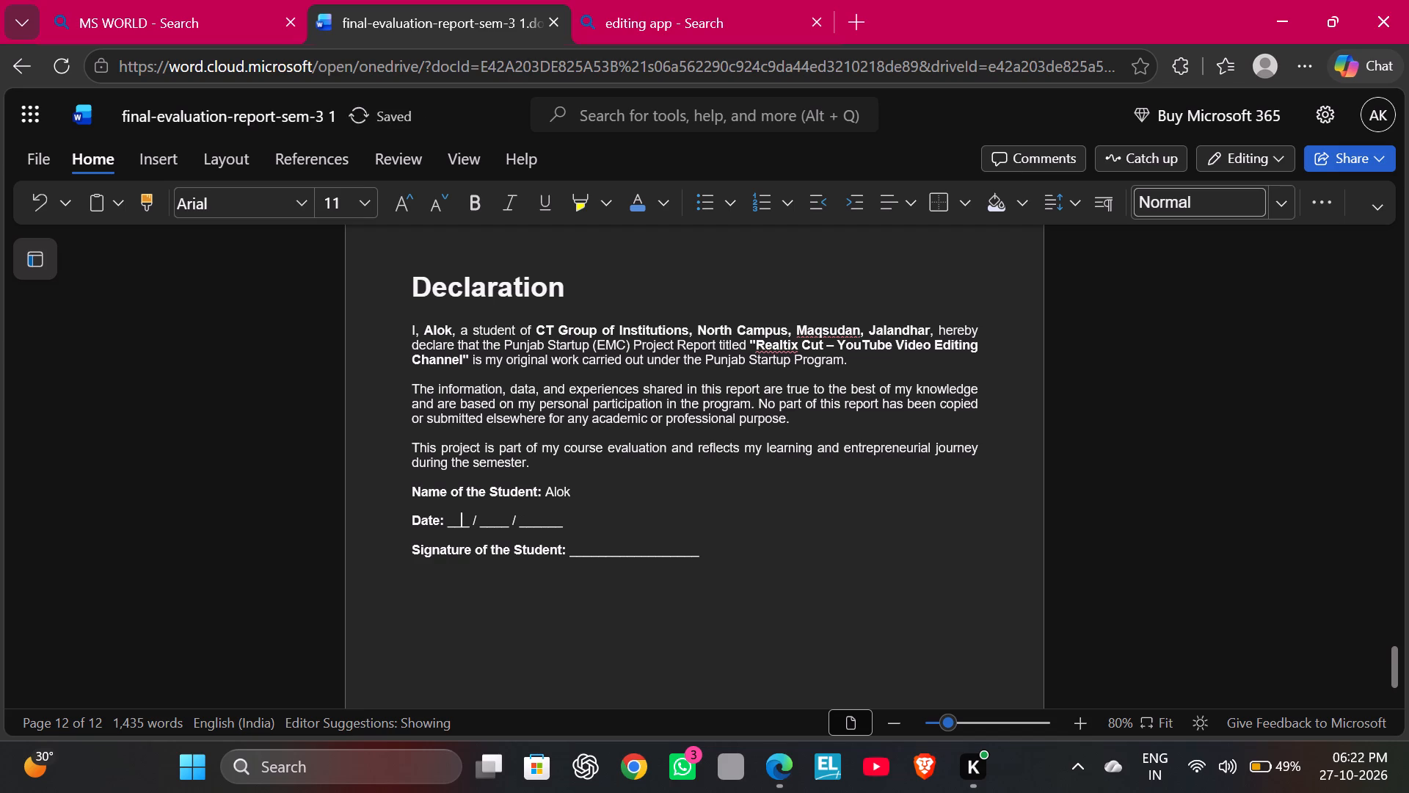
pyautogui.press('BackSpace')
pyautogui.write('27')
pyautogui.press('Right')
pyautogui.press('Right')
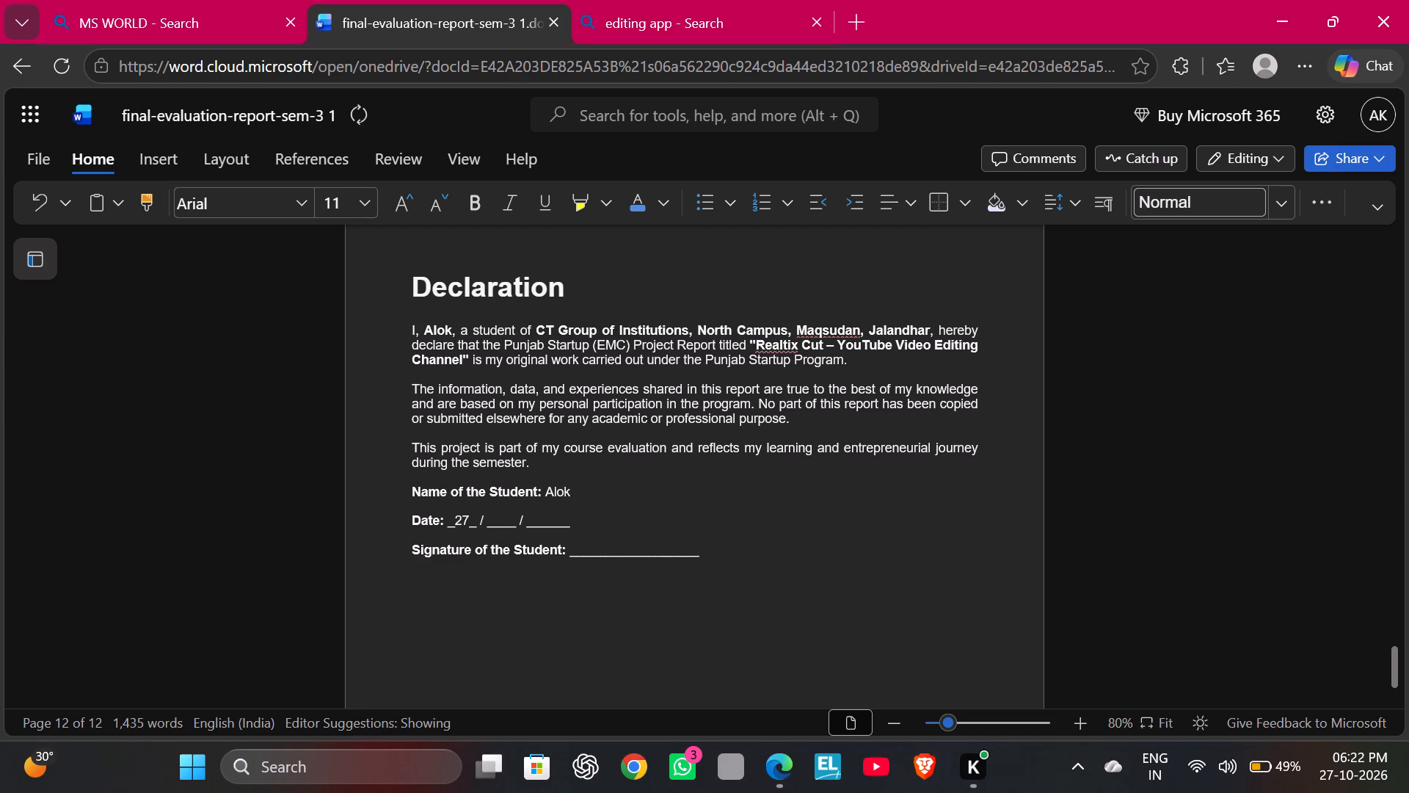
pyautogui.press('Right')
pyautogui.press('Right')
pyautogui.press('Right')
pyautogui.write('10')
# Enter 2026 as the year in the Date line of the Declaration on page 12.
pyautogui.press('Right')
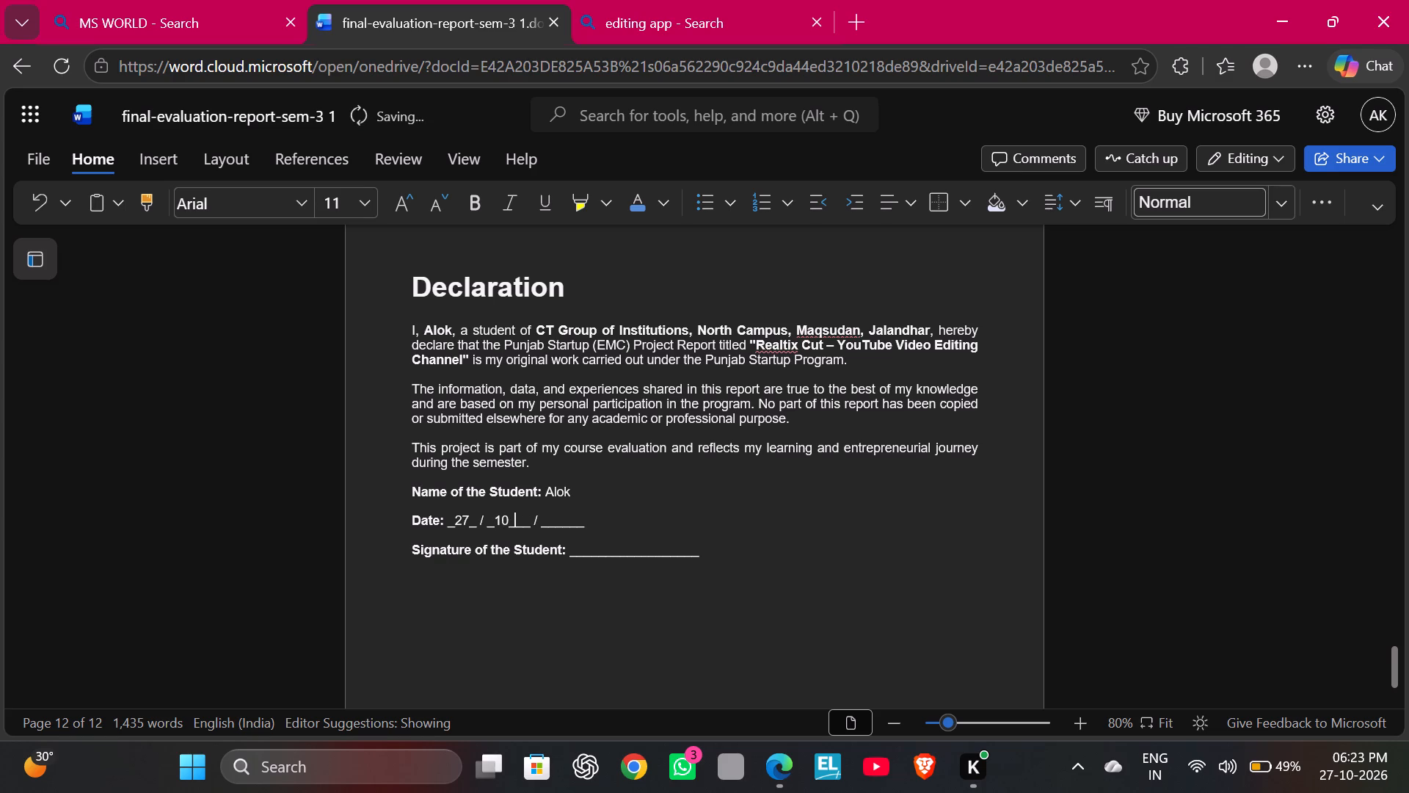
pyautogui.press('Right')
pyautogui.press('Right')
pyautogui.press('Right')
pyautogui.press('Right')
pyautogui.press('Right')
pyautogui.press('Right')
pyautogui.press('Right')
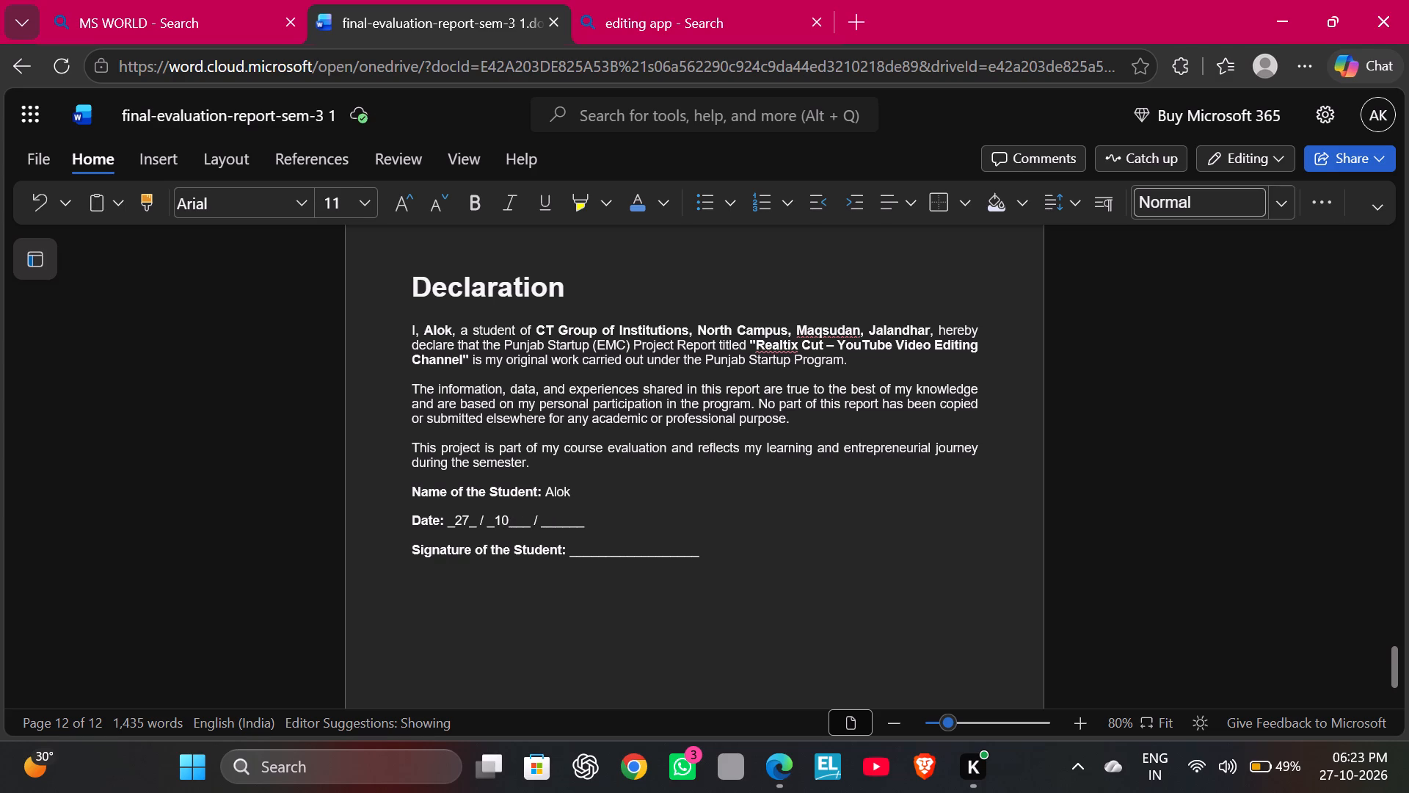
pyautogui.write('200')
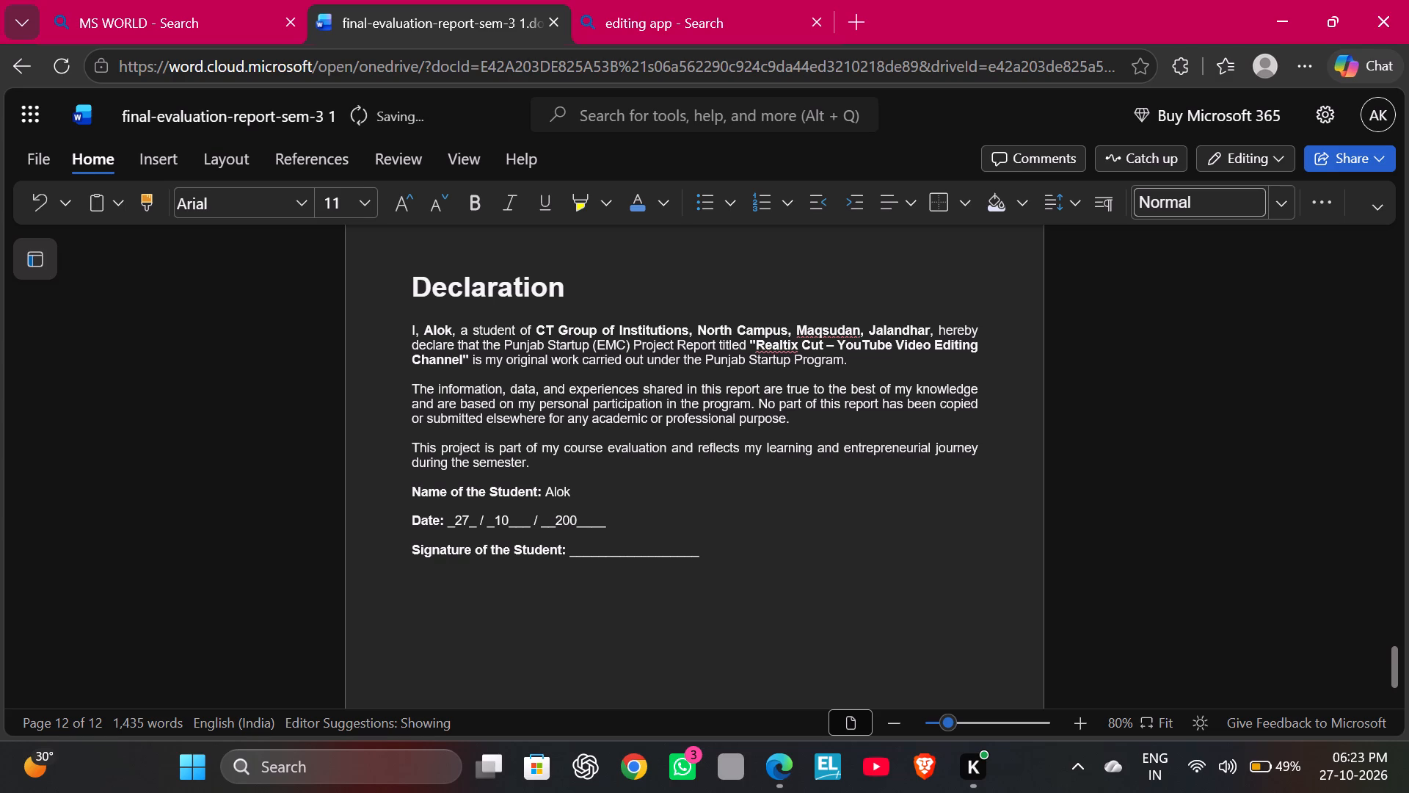
pyautogui.press('BackSpace')
pyautogui.write('26')
# Fill in the Signature of the Student line with the student's first name, as given in the Name of the Student line.
pyautogui.scroll(-1, 567, 537)
pyautogui.click(597, 529)
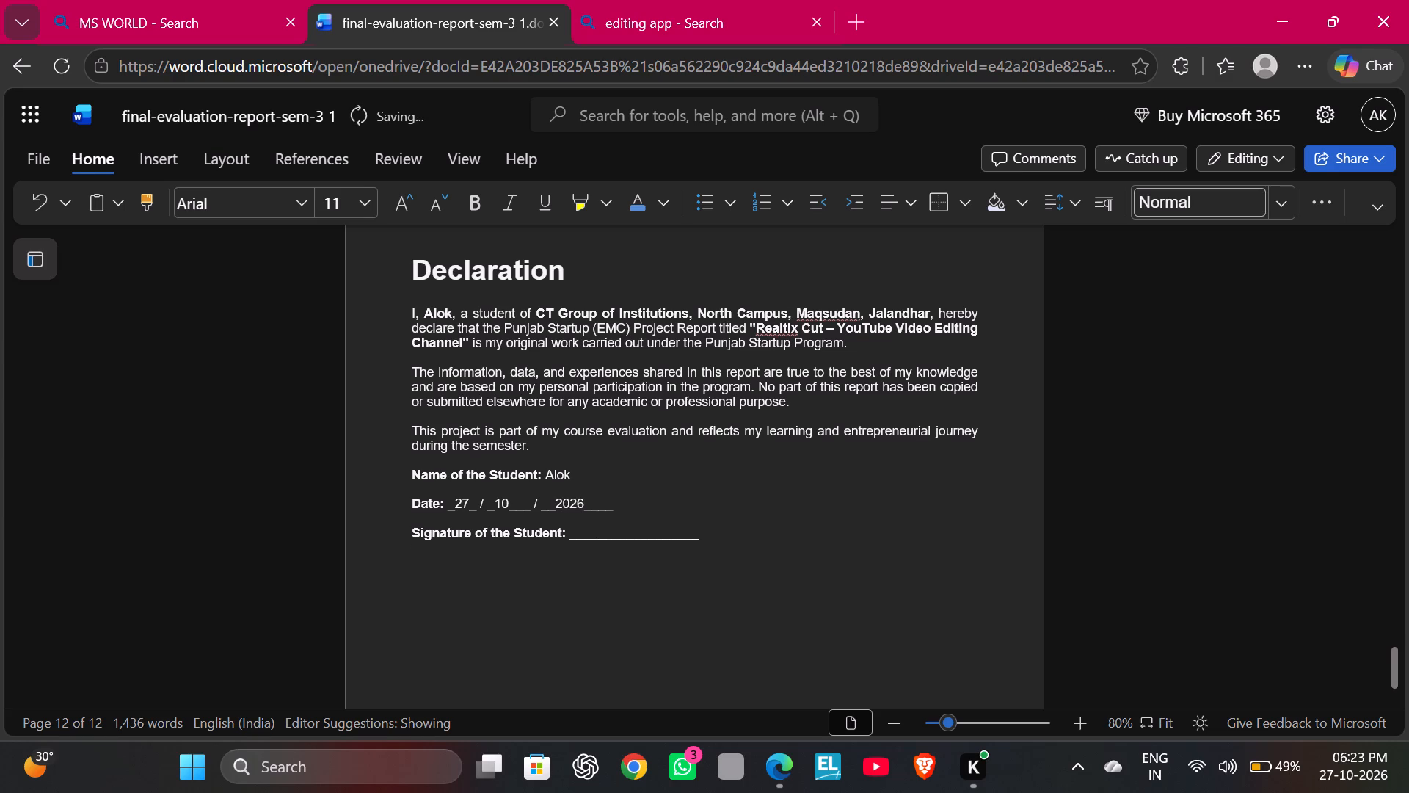
pyautogui.click(601, 537)
pyautogui.press('\\')
pyautogui.press('BackSpace')
pyautogui.press('BackSpace')
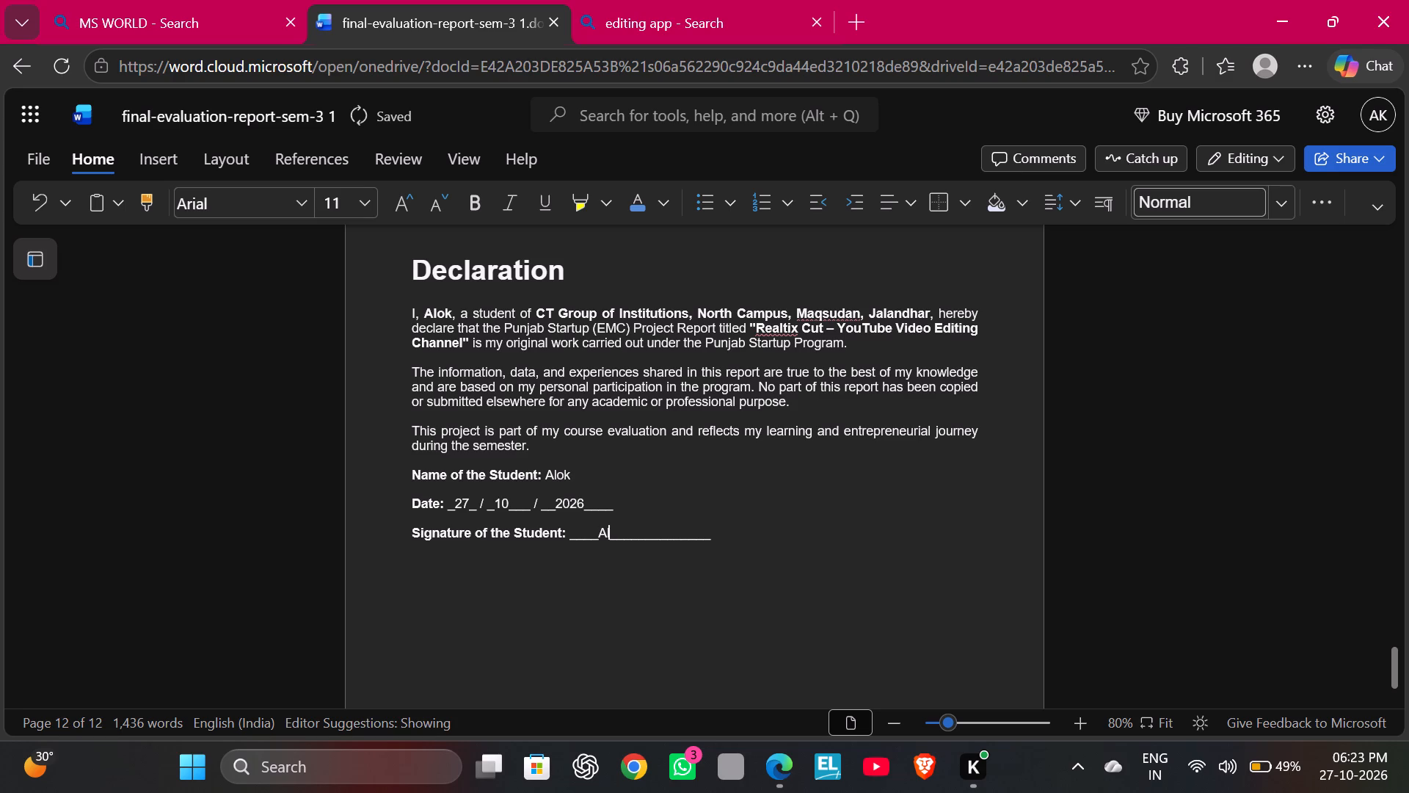
pyautogui.write('ok')
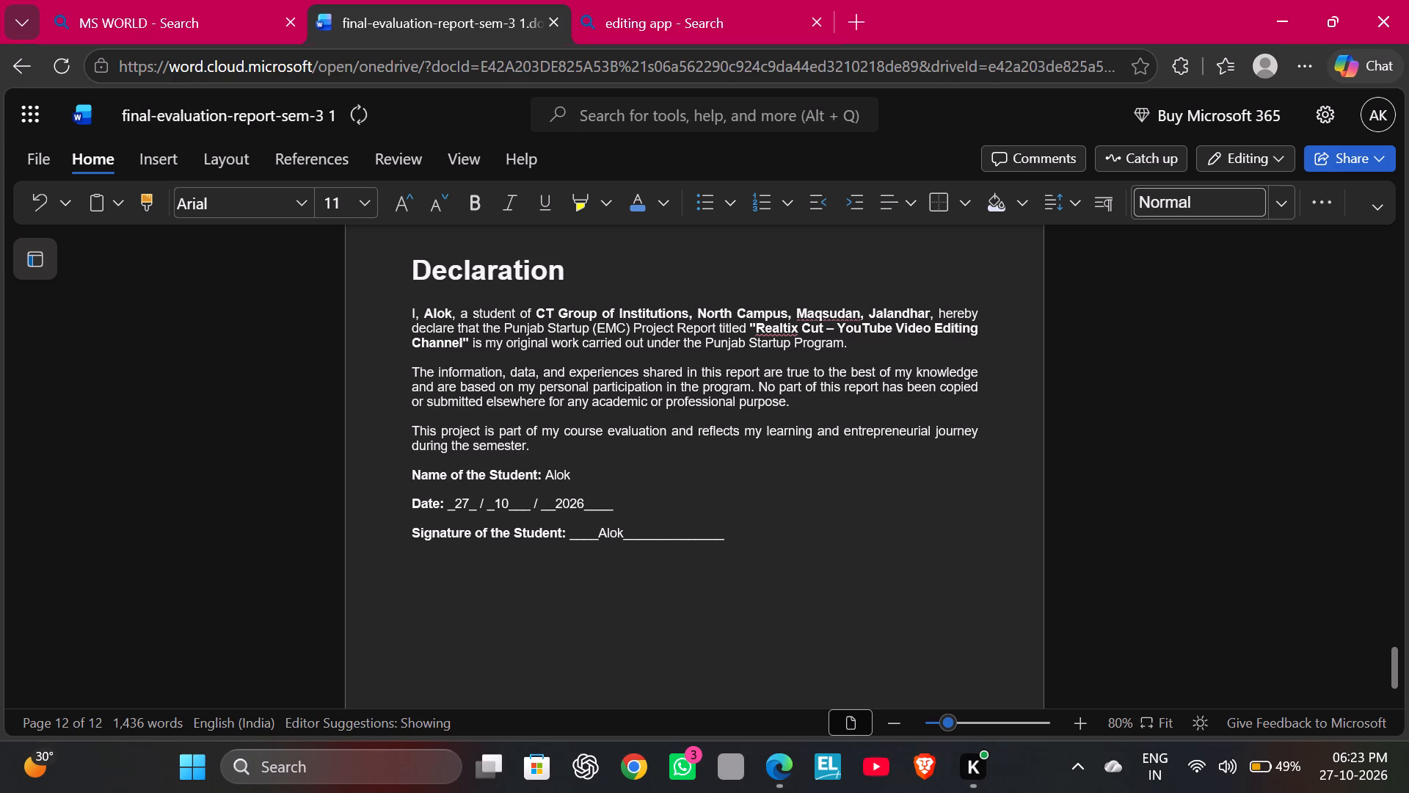
# Review the finished report's pages from the Declaration back to the title page, checking section placement and headings.
pyautogui.scroll(-3, 746, 489)
pyautogui.scroll(6, 746, 489)
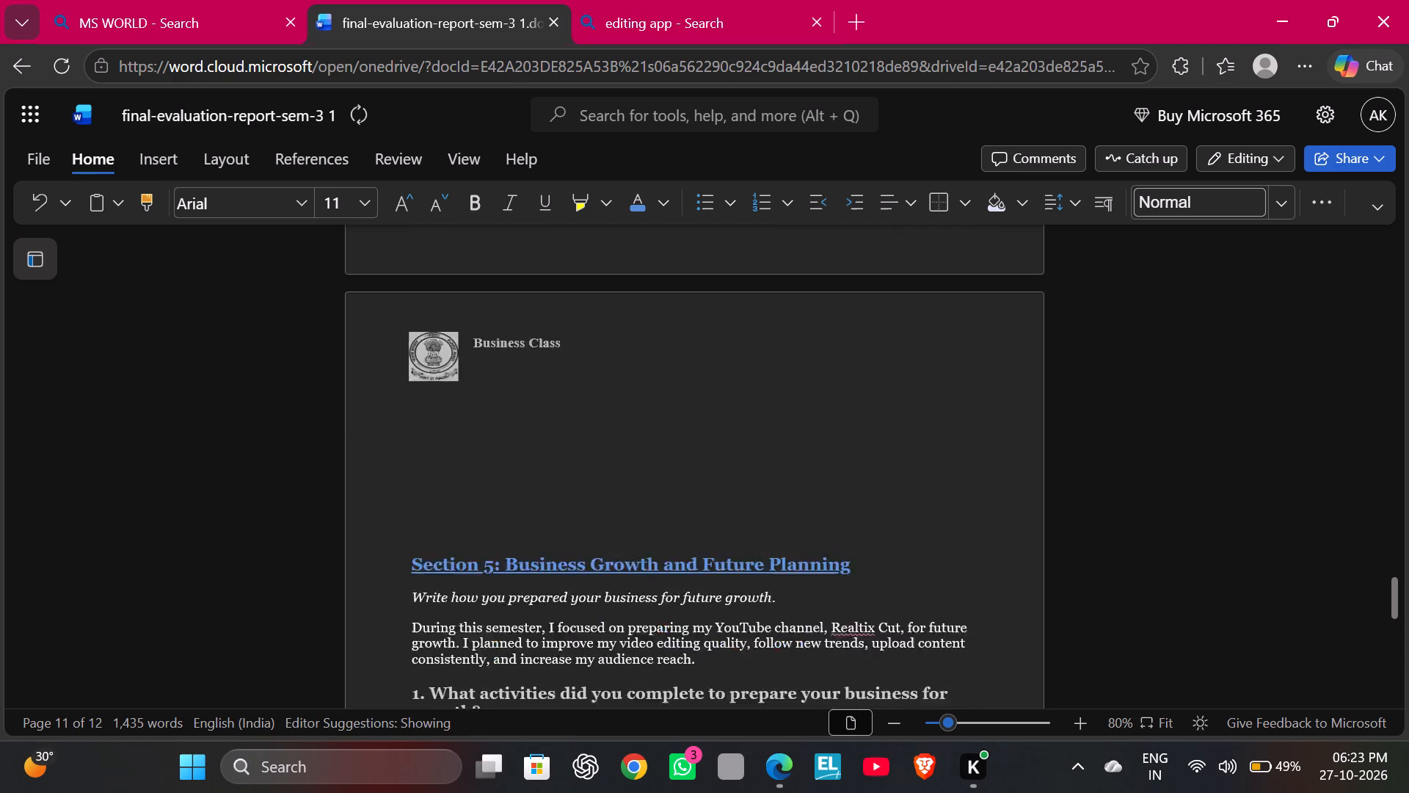
pyautogui.scroll(5, 746, 489)
pyautogui.scroll(-4, 746, 489)
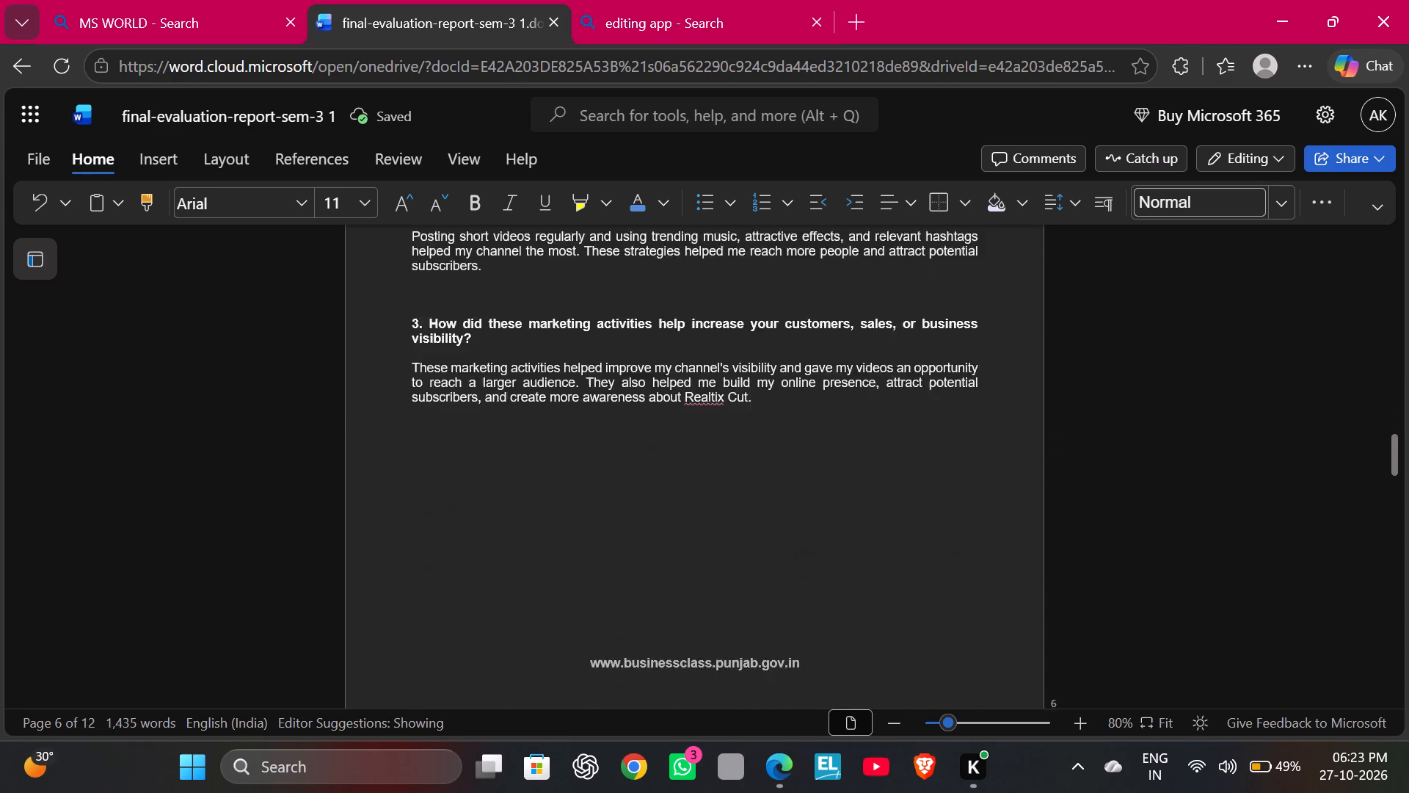
pyautogui.scroll(-7, 746, 489)
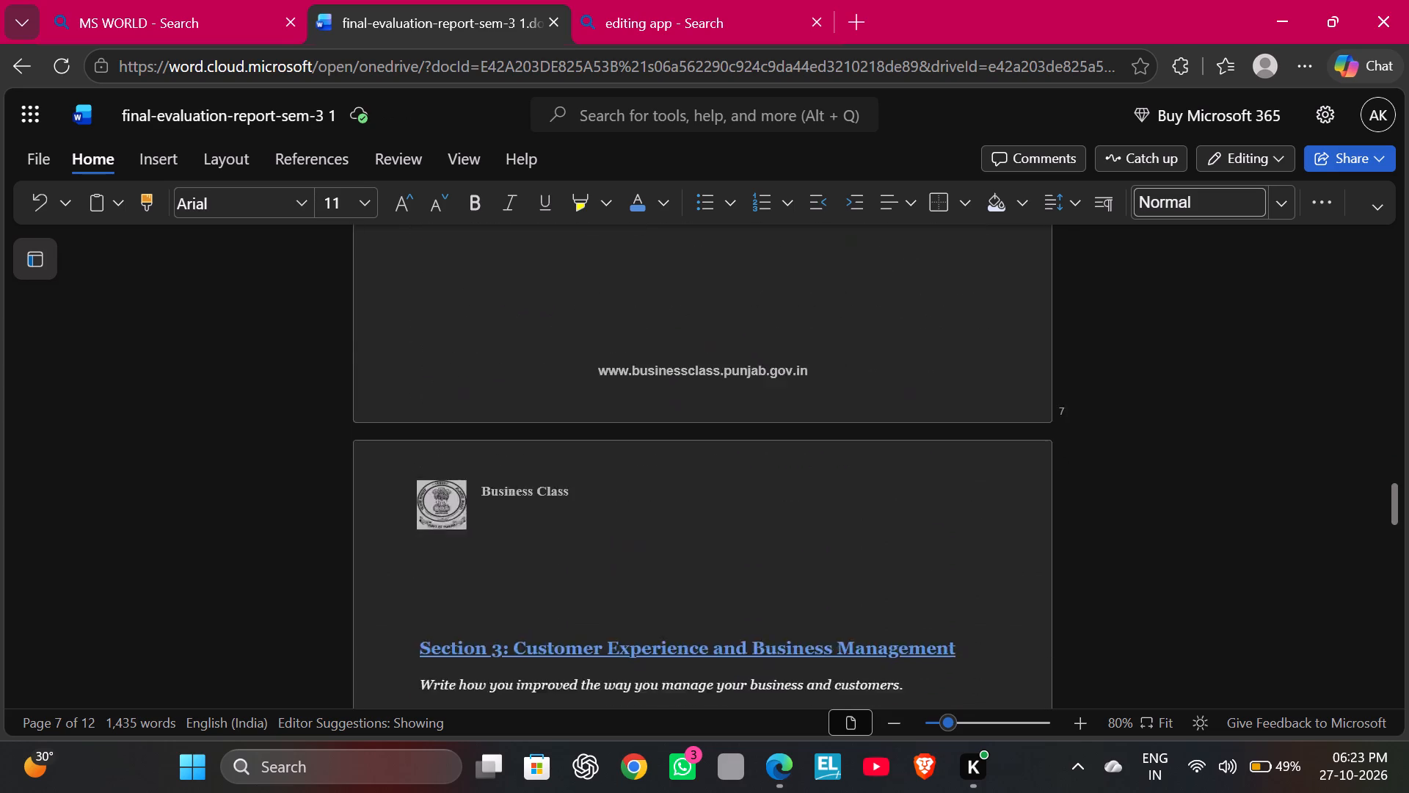
pyautogui.scroll(-5, 746, 489)
pyautogui.scroll(4, 746, 489)
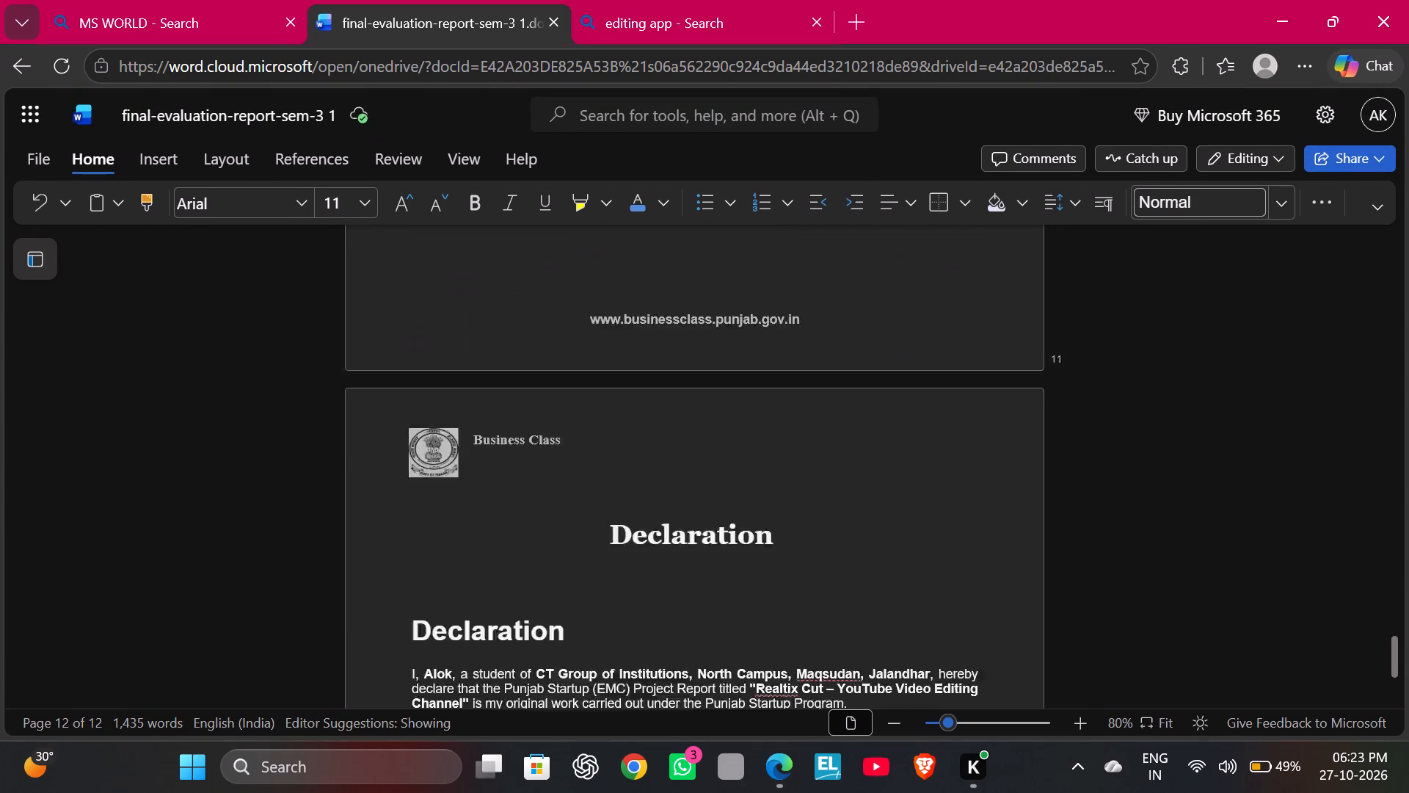
pyautogui.scroll(8, 746, 489)
pyautogui.scroll(1, 489, 339)
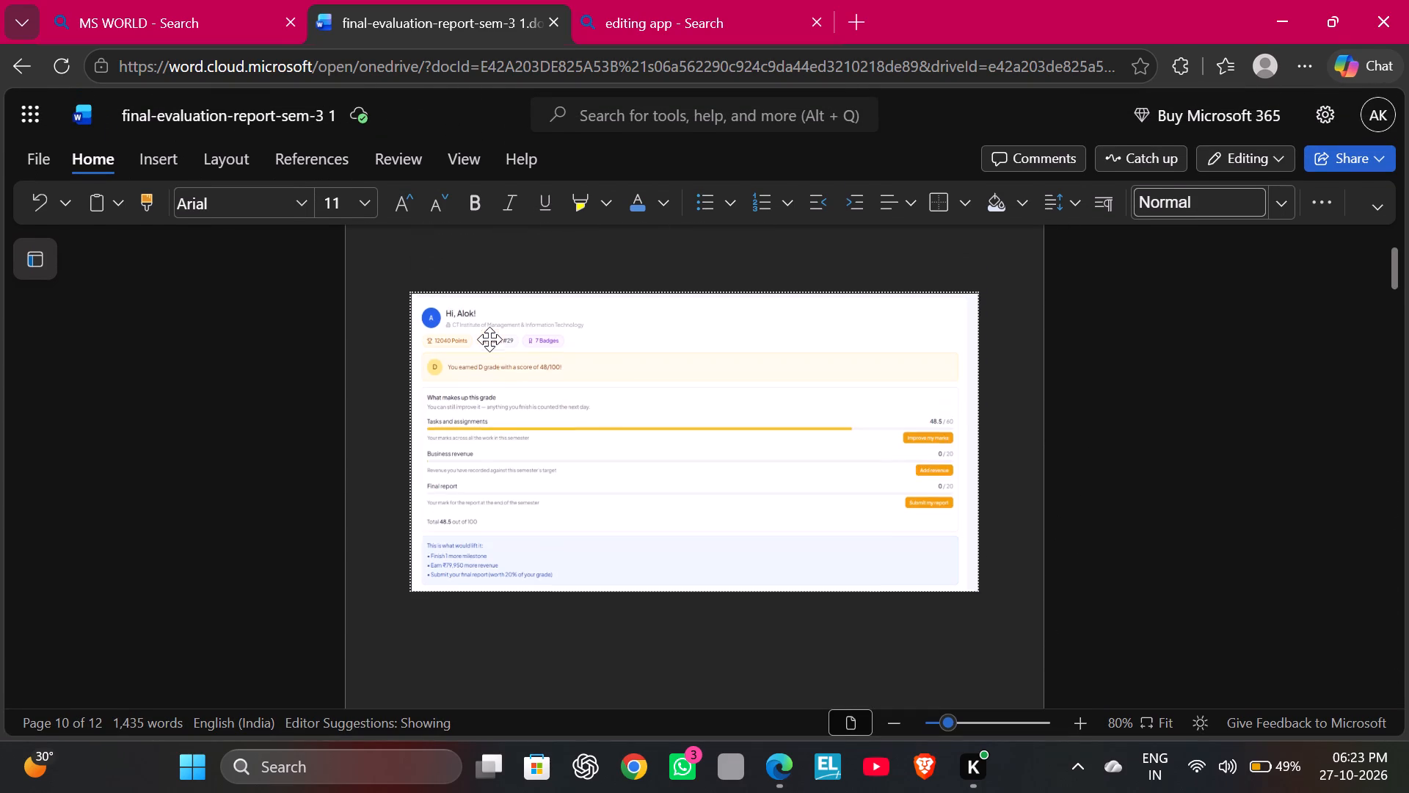
pyautogui.scroll(2, 489, 339)
pyautogui.scroll(1, 403, 159)
pyautogui.scroll(1, 360, 282)
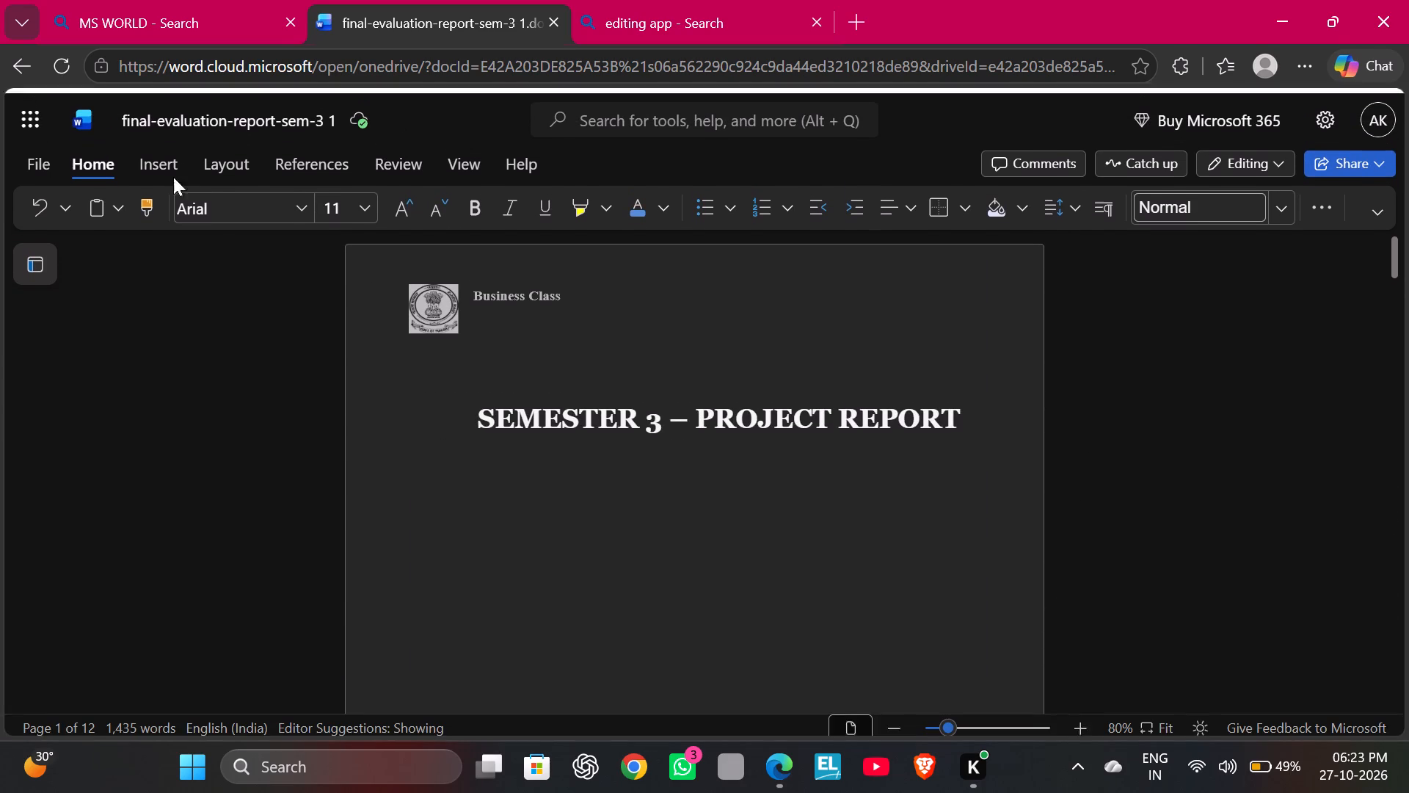
# Export the report as a PDF and download it.
pyautogui.click(45, 160)
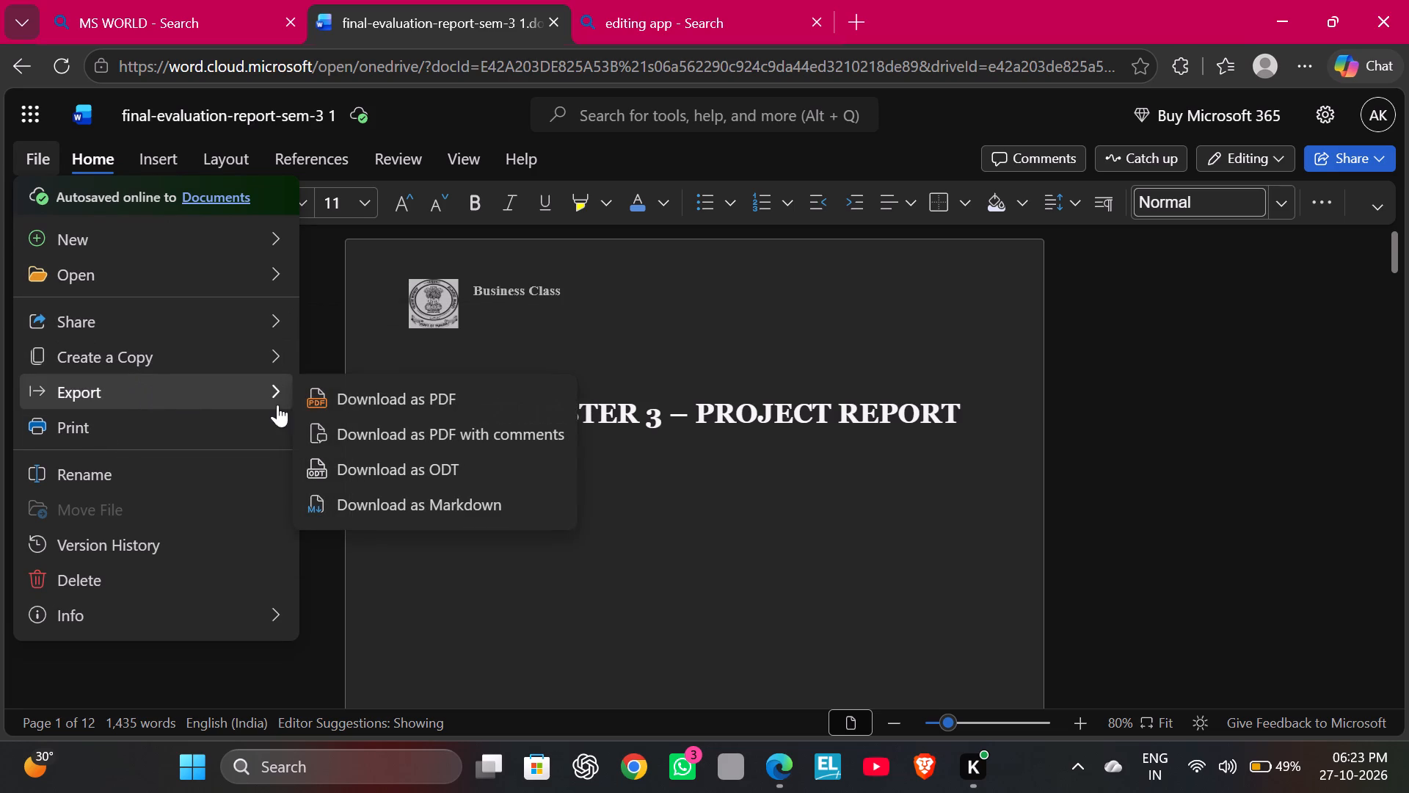
pyautogui.click(364, 394)
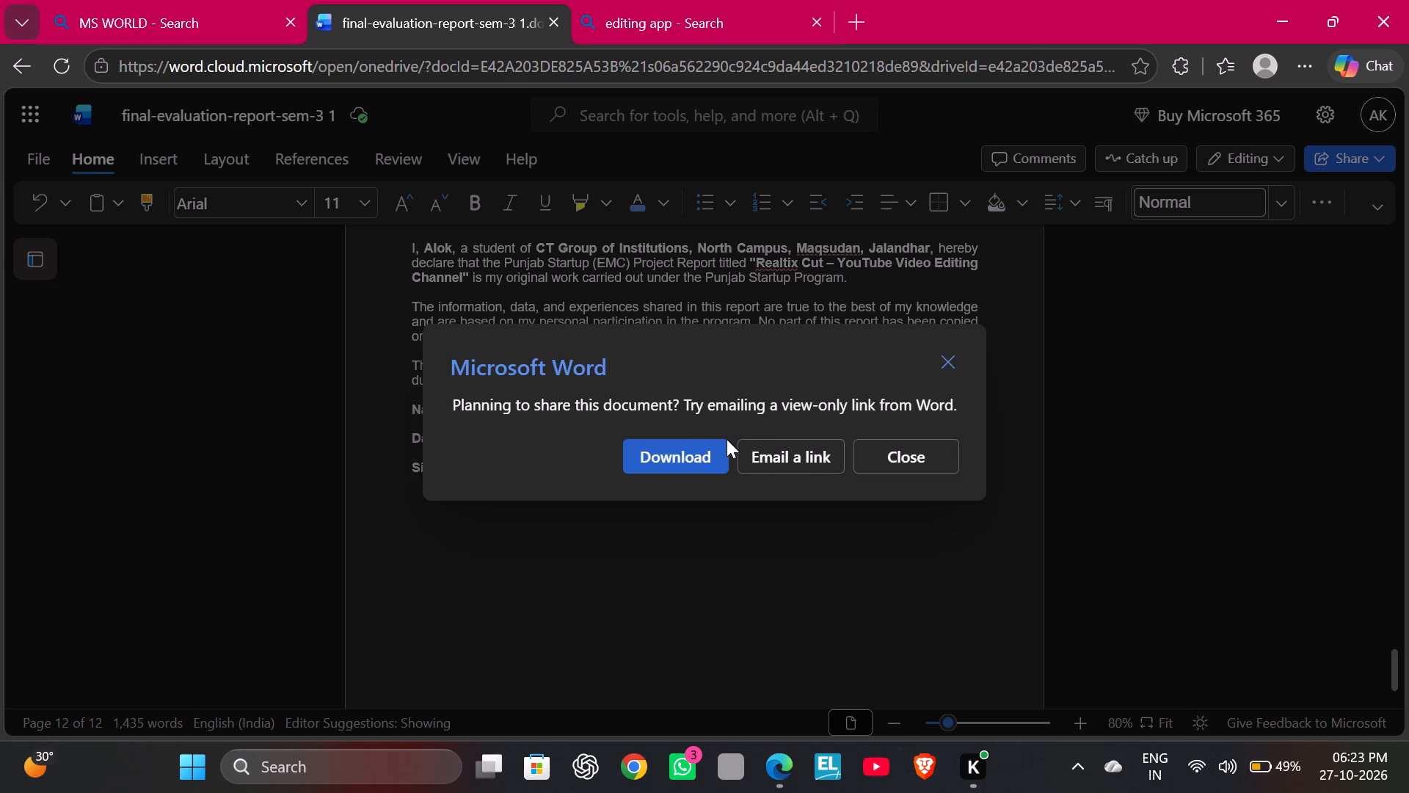
pyautogui.click(696, 454)
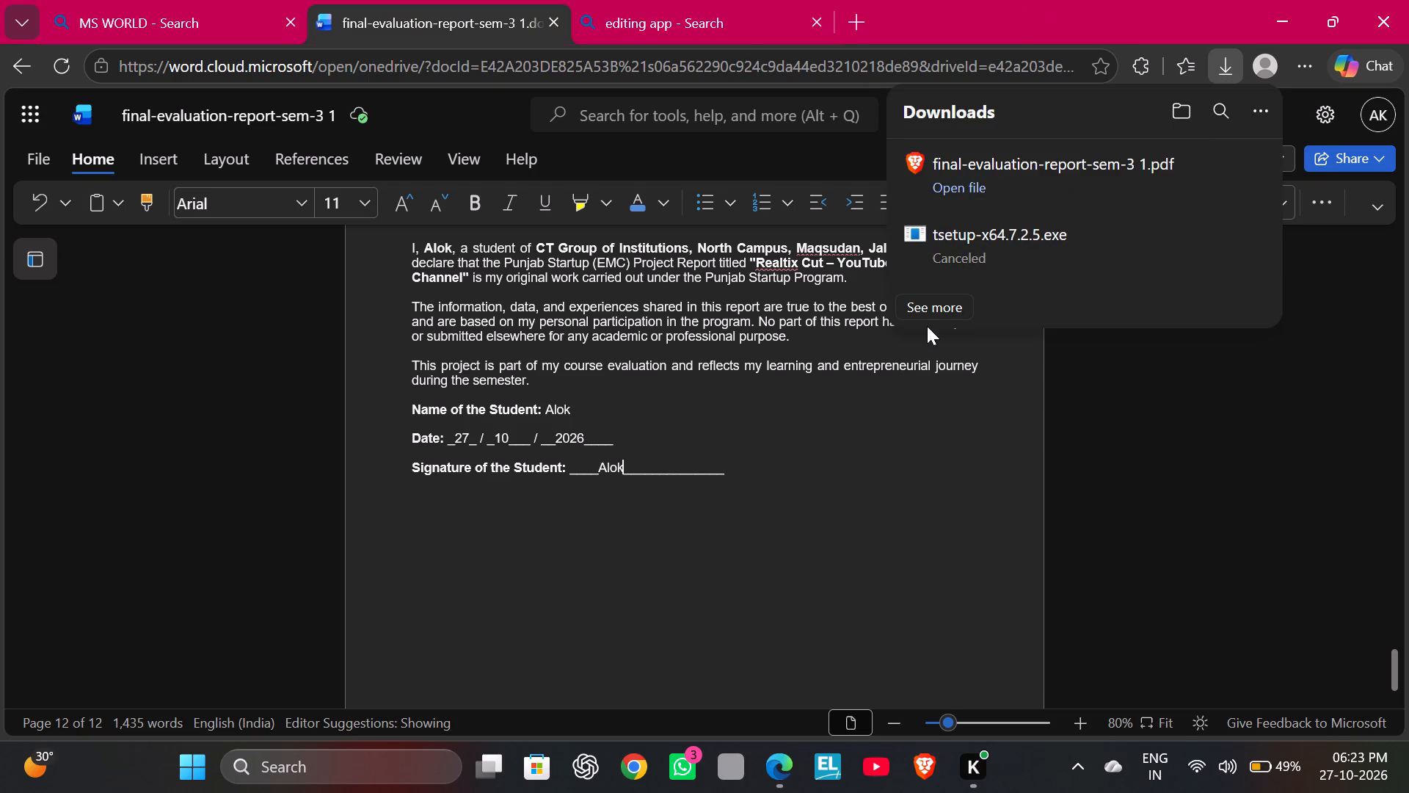
# Open a new browser tab and begin a web search with a term starting with "b".
pyautogui.click(866, 15)
pyautogui.click(669, 258)
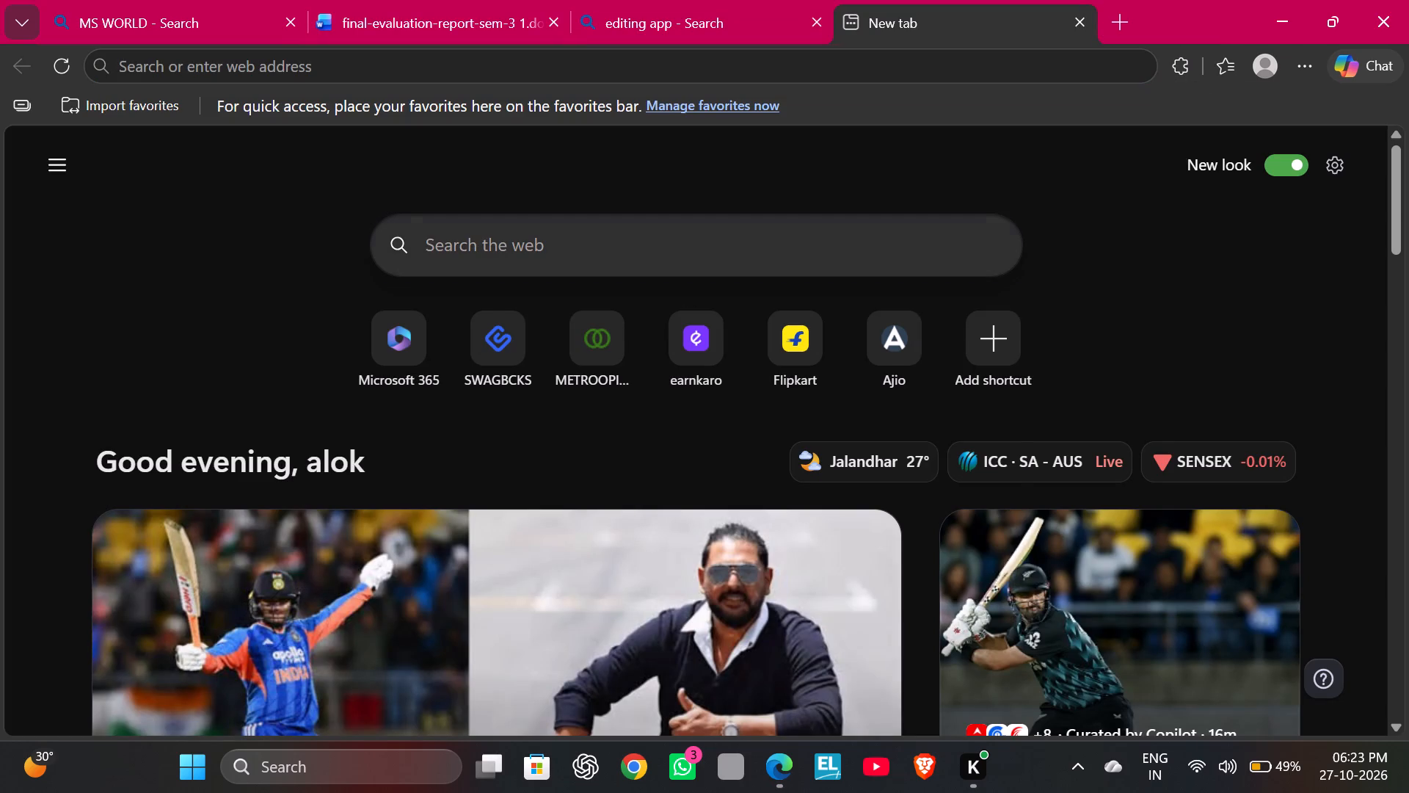
pyautogui.write('bsun')
pyautogui.press('BackSpace')
pyautogui.press('BackSpace')
pyautogui.press('BackSpace')
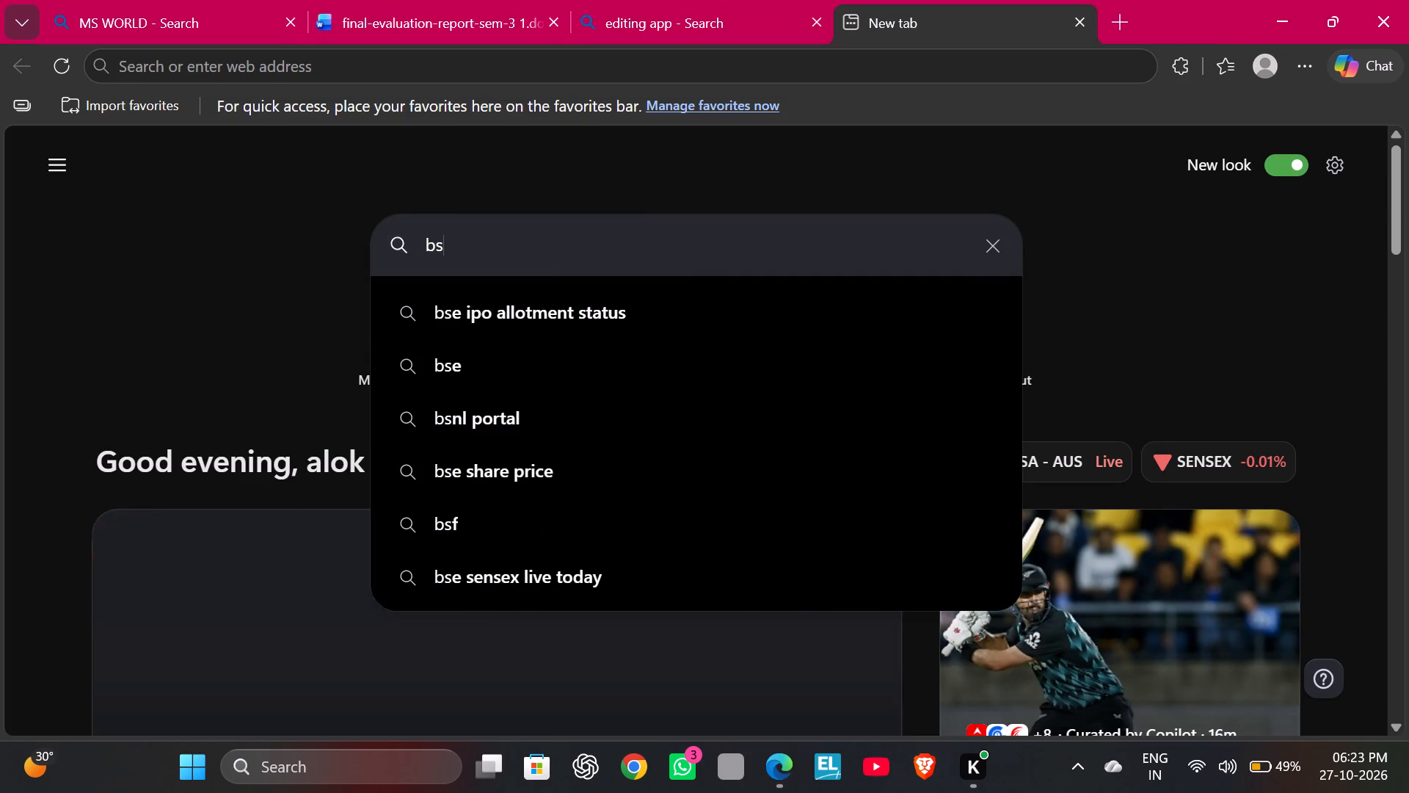
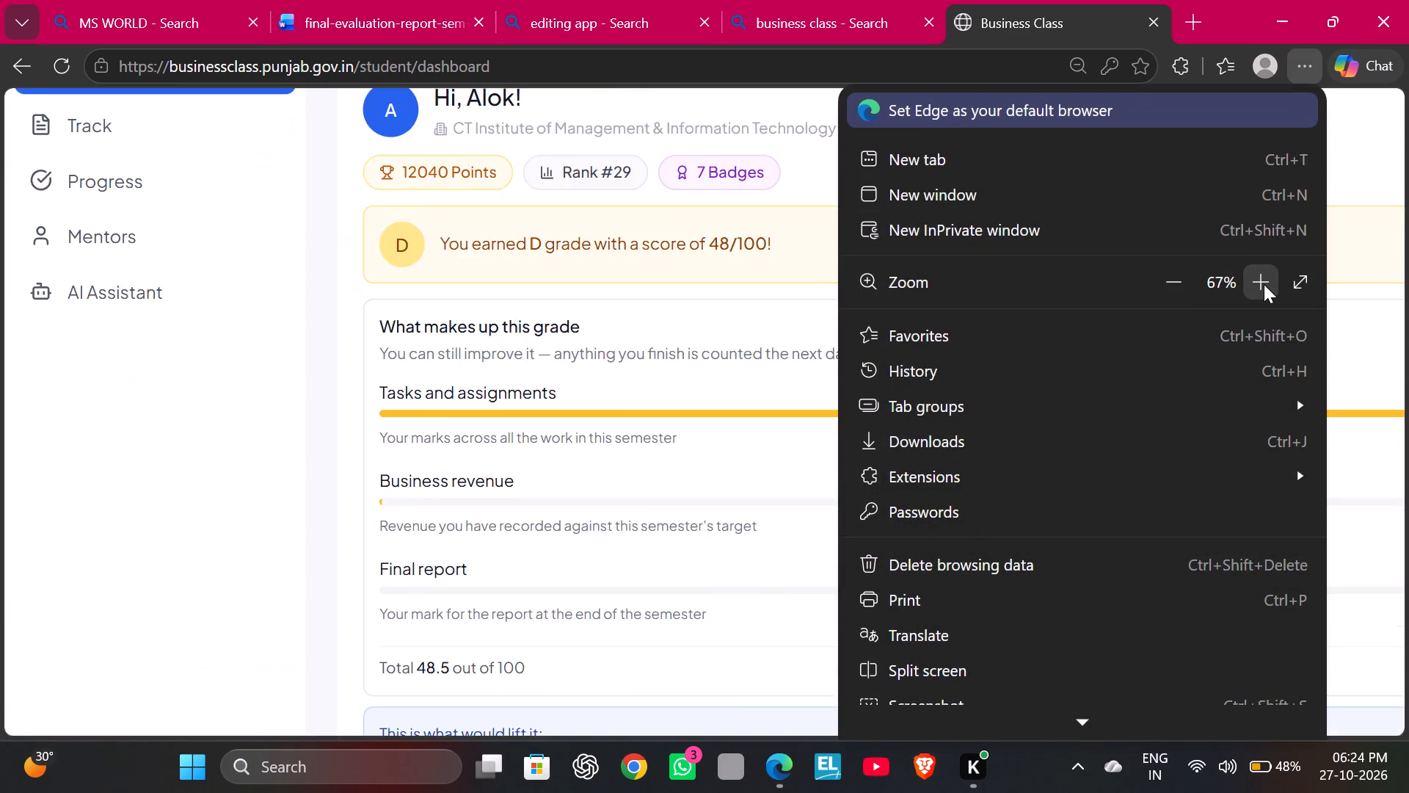
# Examine the dashboard's grade breakdown, the suggestions for lifting the grade, and the actions offered for each component.
pyautogui.click(660, 410)
pyautogui.scroll(-3, 660, 410)
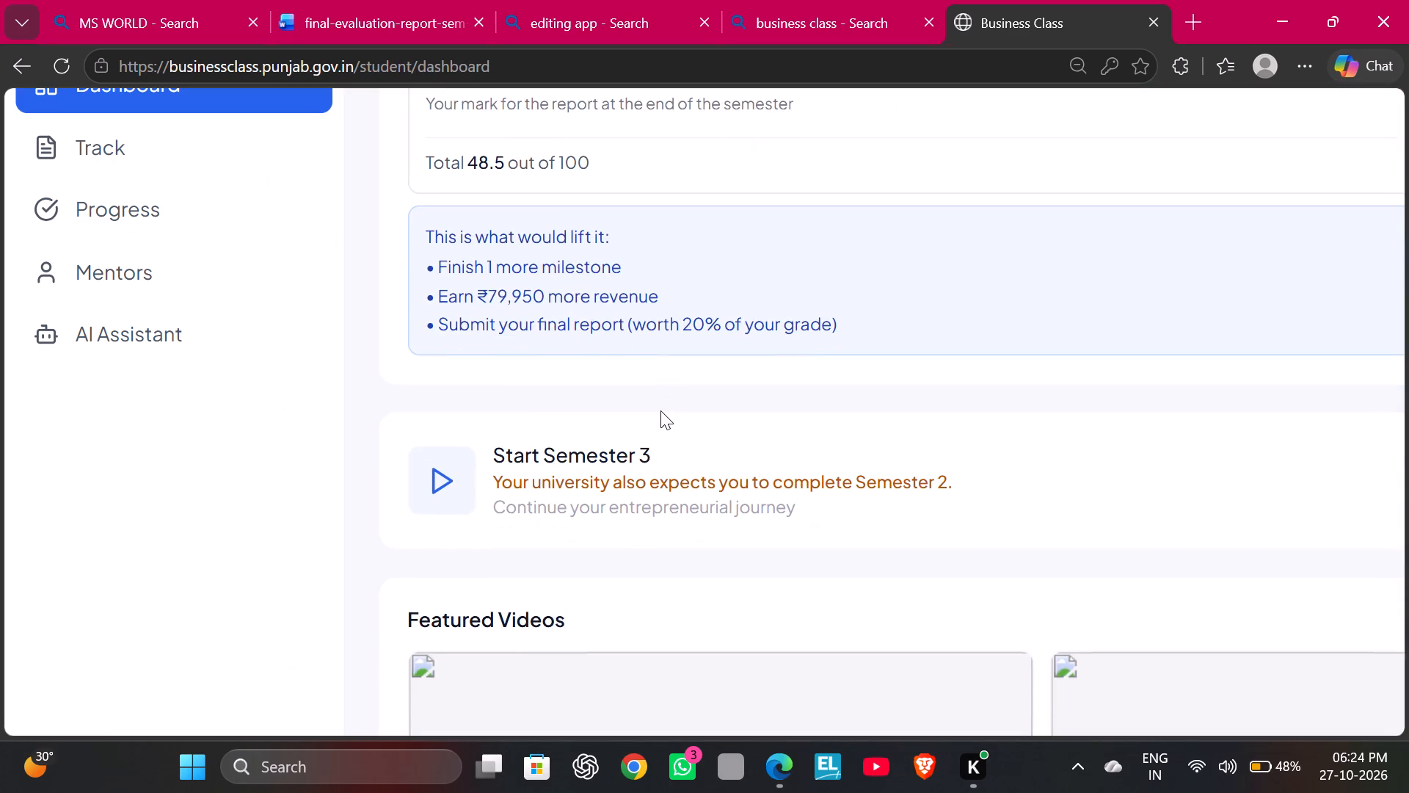
pyautogui.scroll(4, 660, 410)
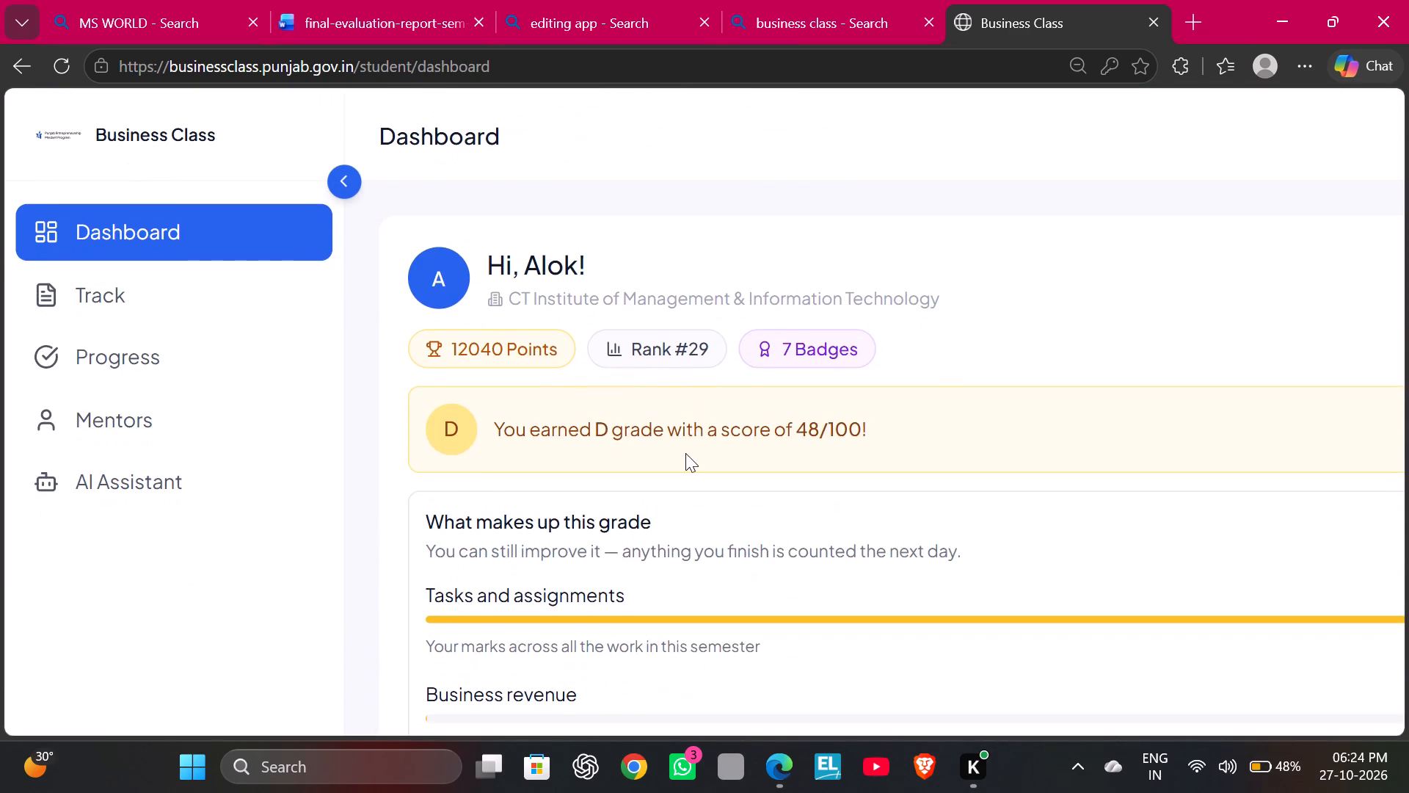
pyautogui.hscroll(-4, 685, 453)
pyautogui.scroll(-1, 685, 453)
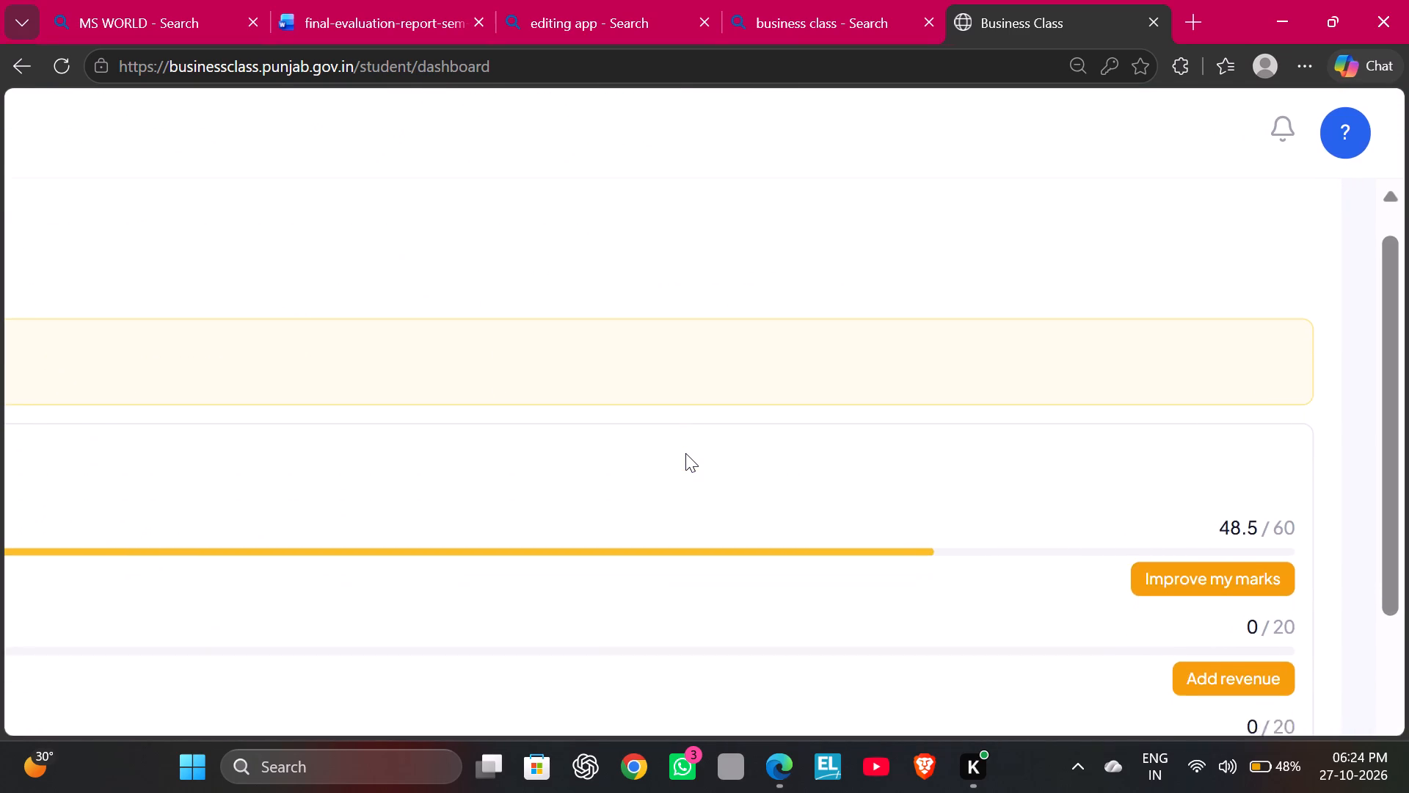
pyautogui.scroll(-1, 685, 453)
pyautogui.scroll(-1, 1163, 571)
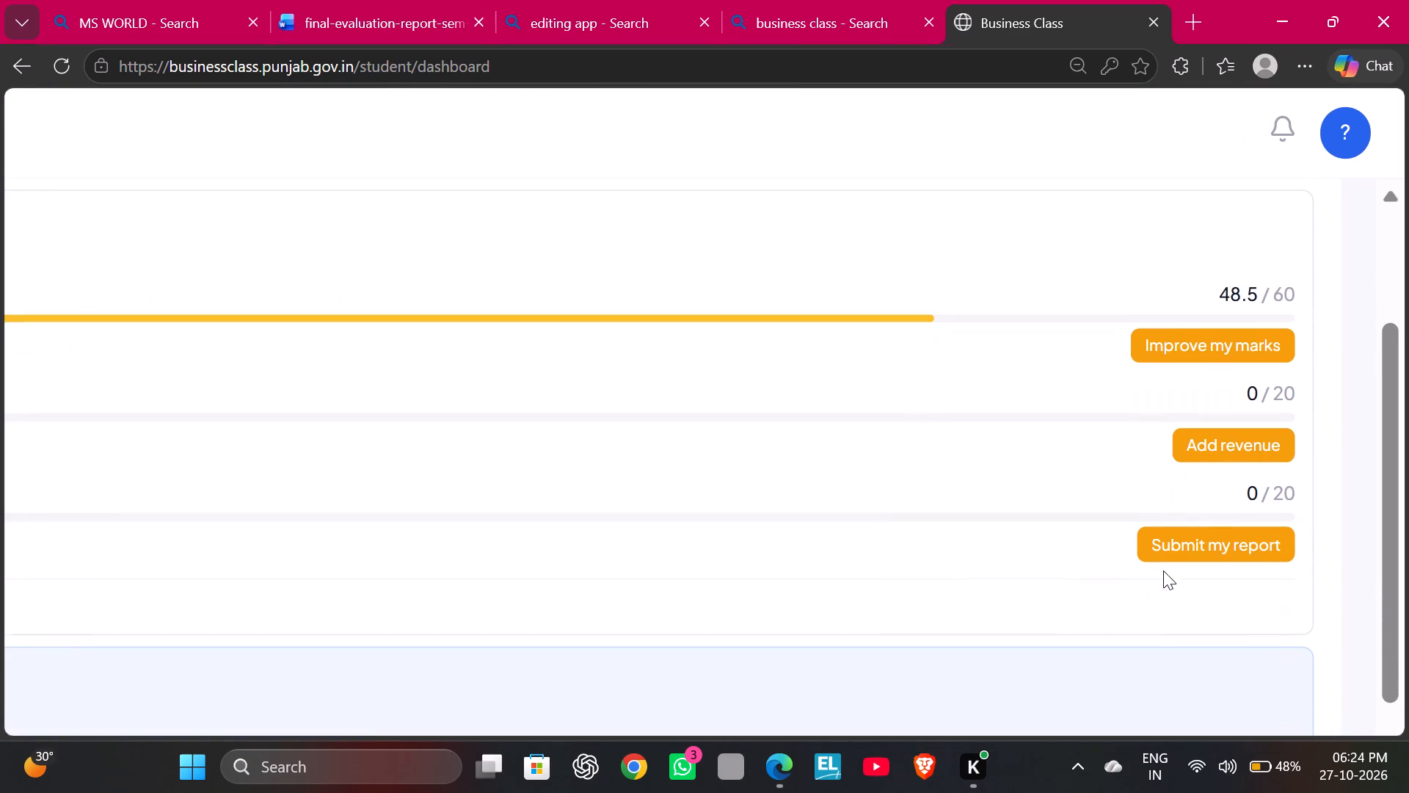
# Open the Progress page from the grade breakdown's Business revenue entry and examine the Revenue Tracker and Badges sections.
pyautogui.click(1210, 460)
pyautogui.scroll(-1, 1046, 415)
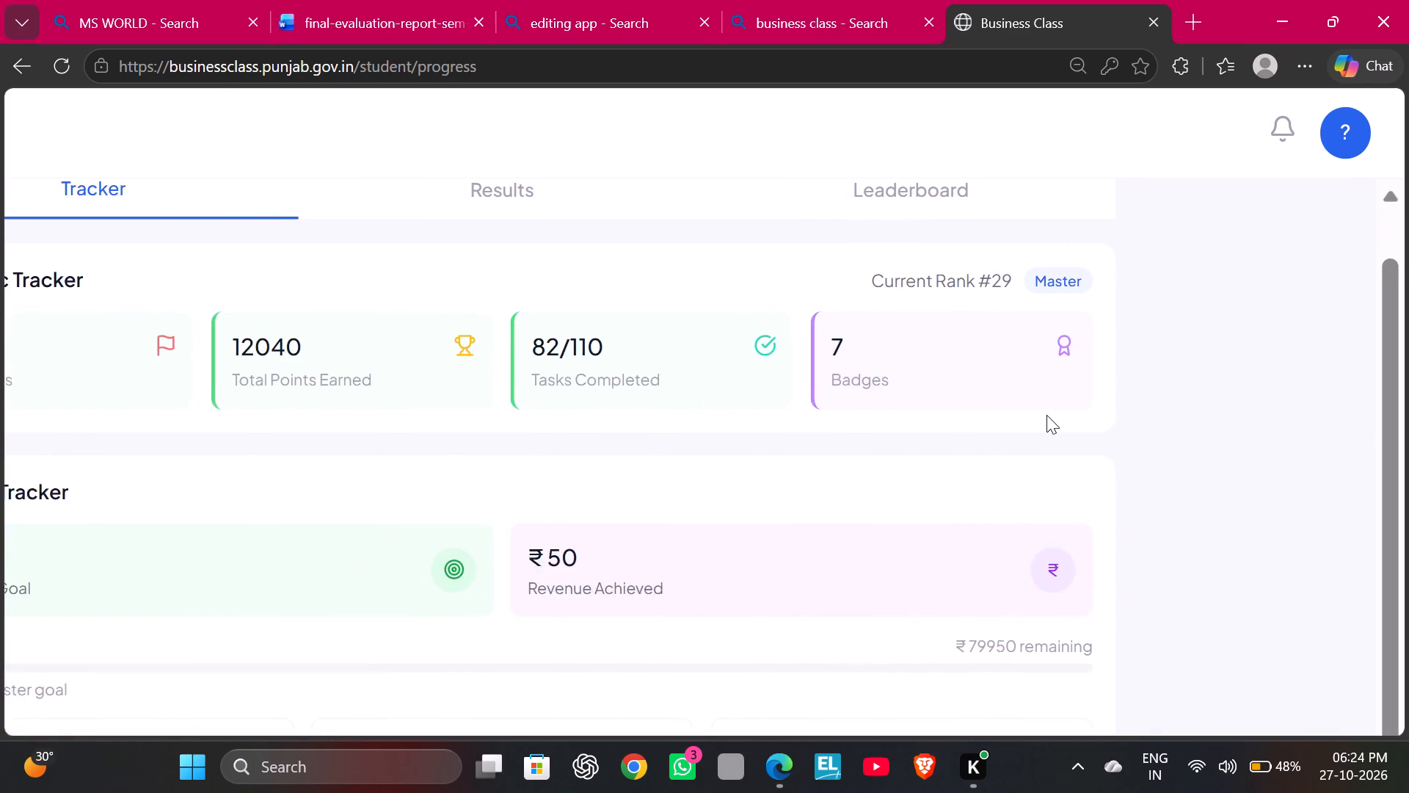
pyautogui.scroll(-2, 1046, 415)
pyautogui.hscroll(4, 848, 382)
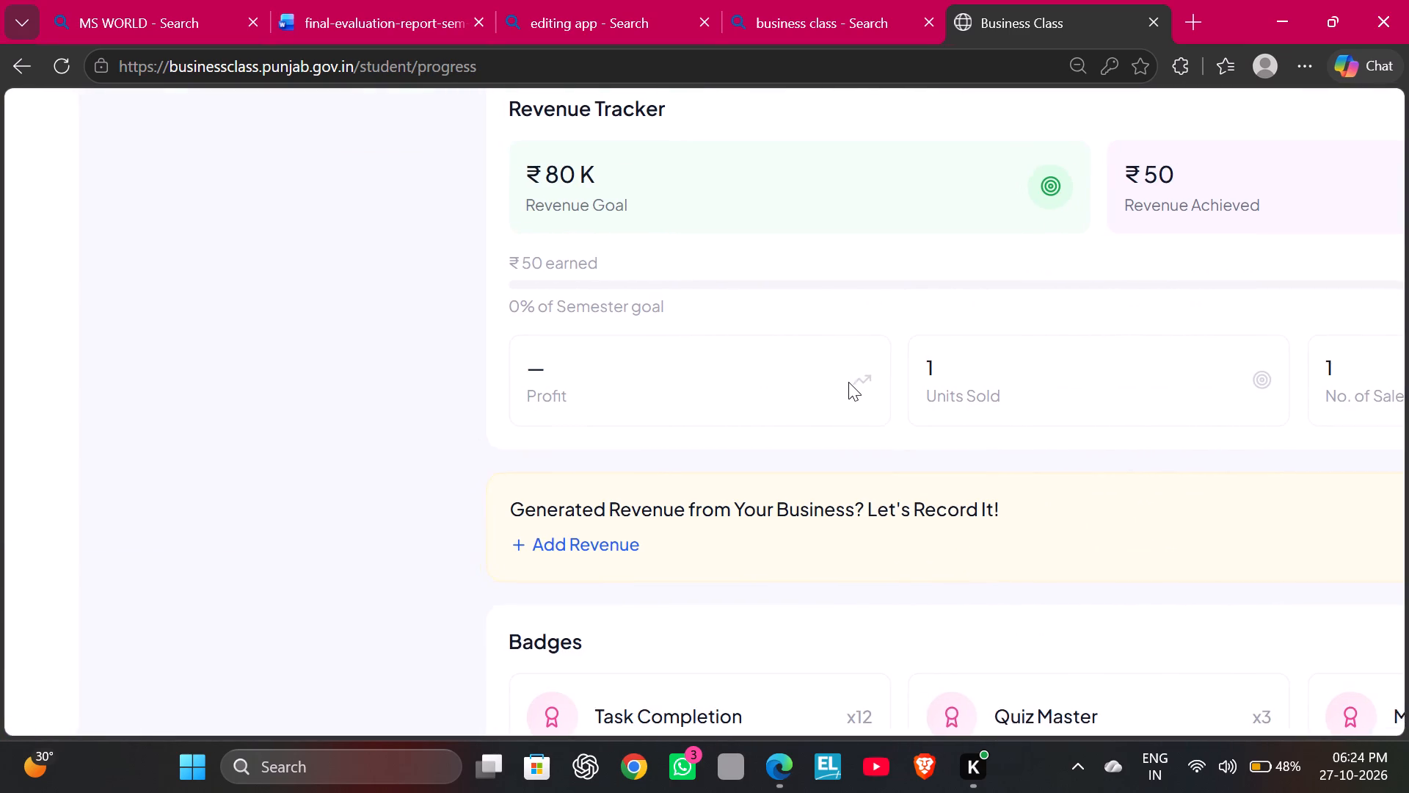
pyautogui.scroll(-2, 848, 382)
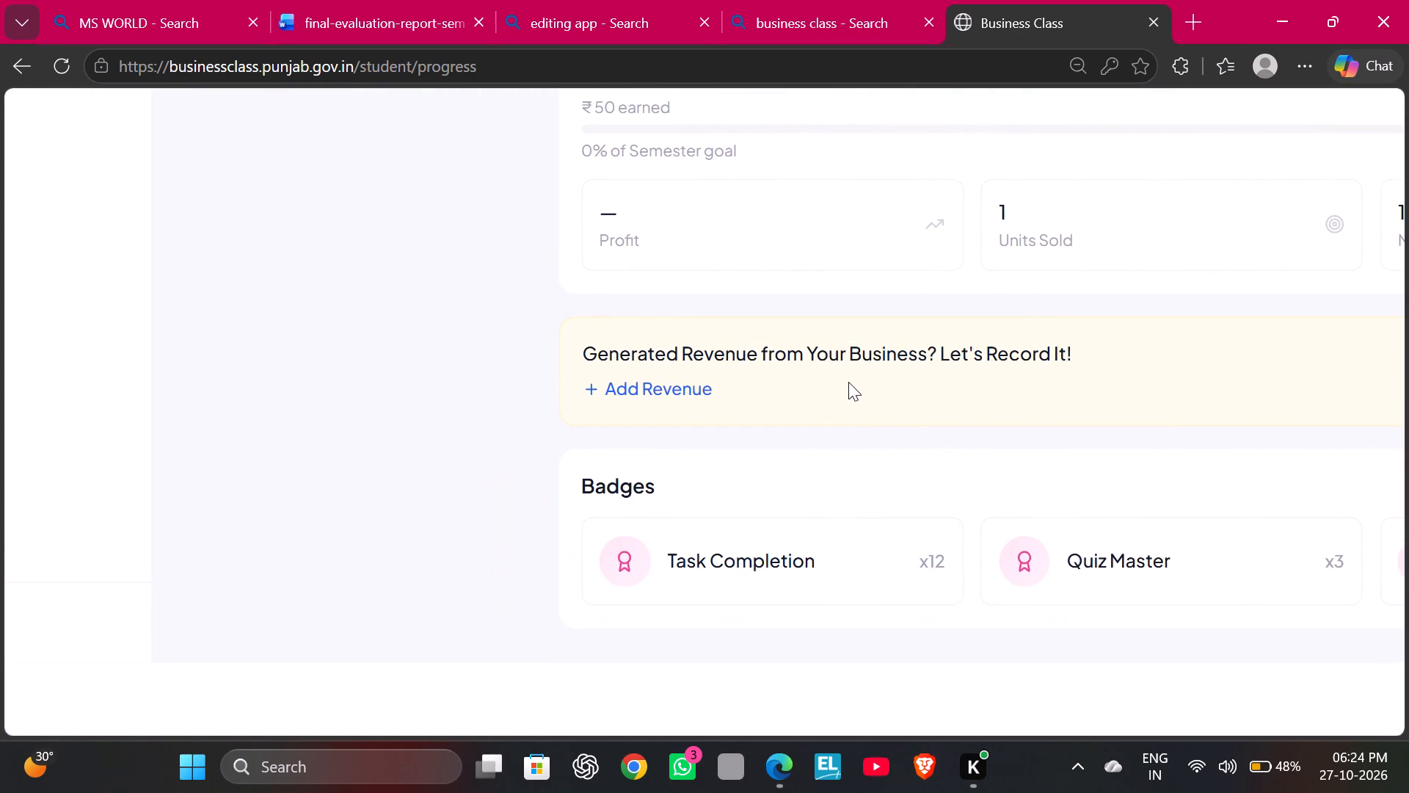
pyautogui.scroll(1, 848, 382)
# Try to record business revenue from the Progress page and look over the profile's personal information.
pyautogui.click(629, 496)
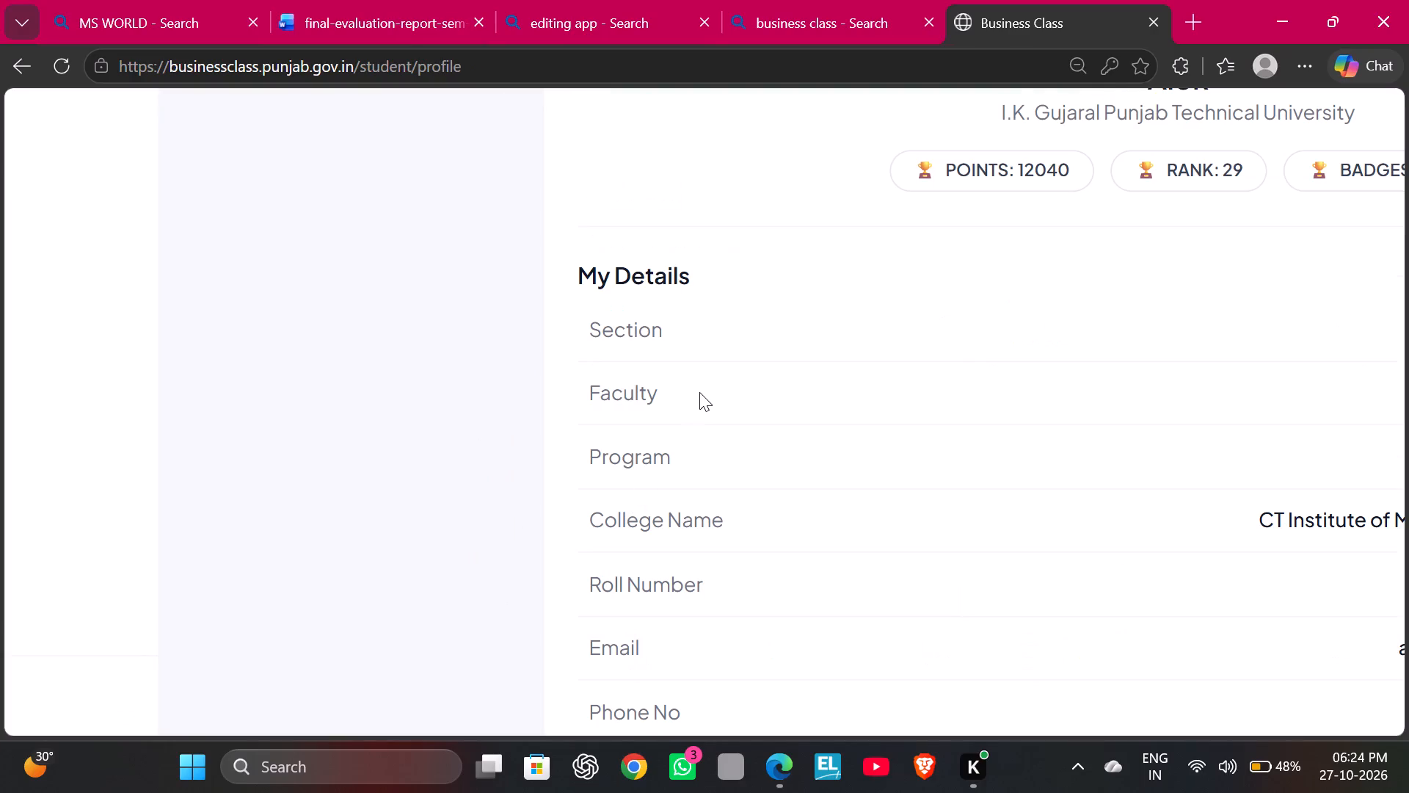
pyautogui.scroll(-1, 699, 392)
pyautogui.hscroll(-1, 699, 392)
pyautogui.scroll(-4, 779, 390)
pyautogui.scroll(3, 764, 385)
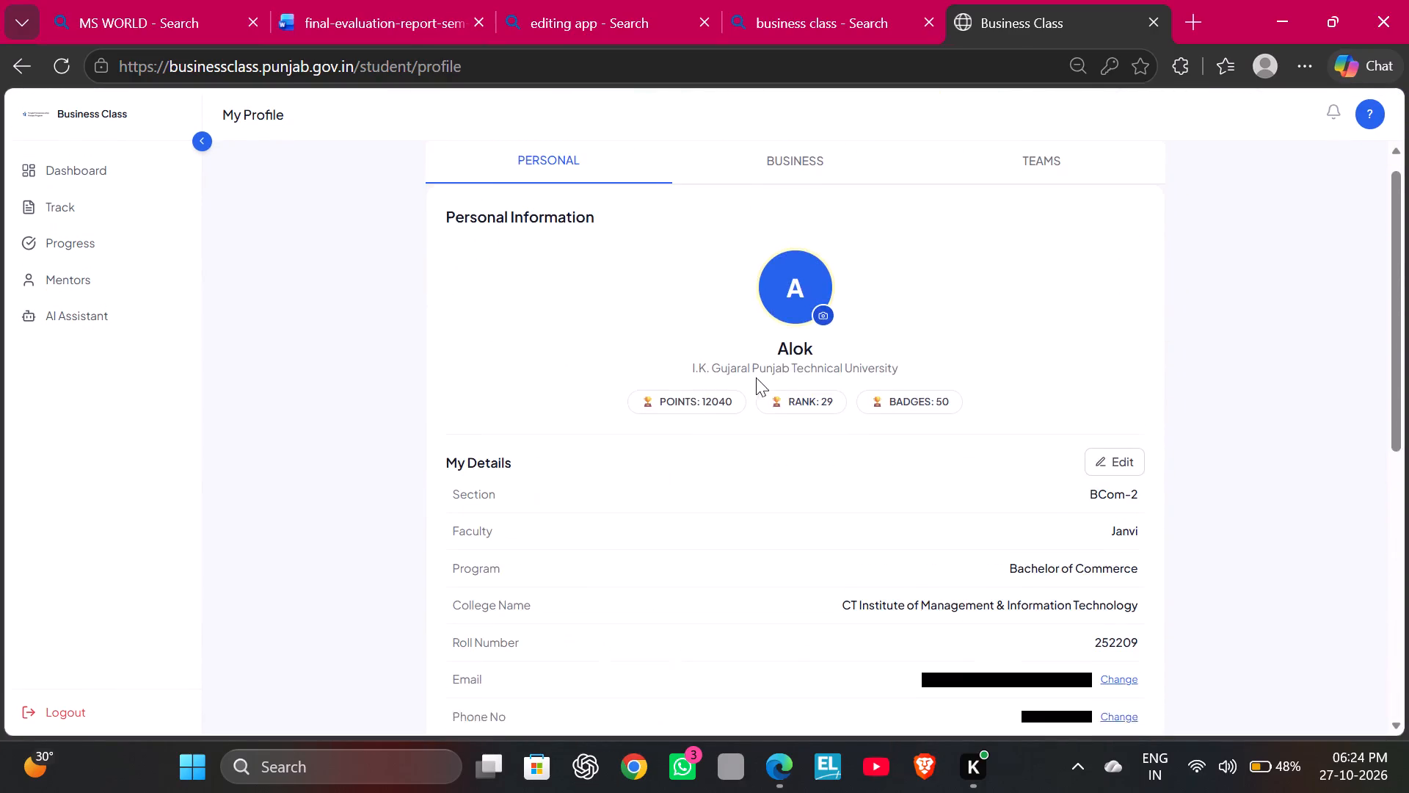
pyautogui.click(190, 137)
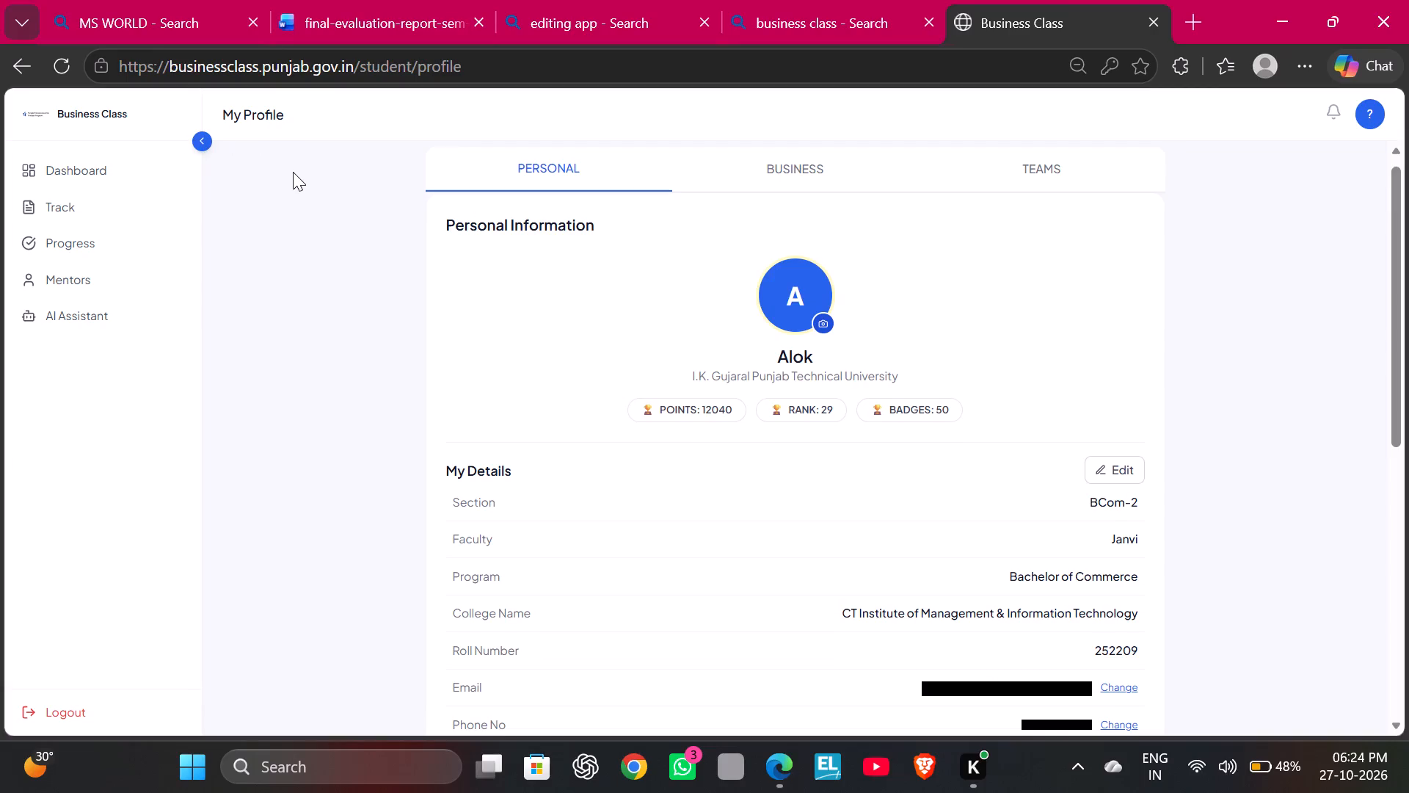
pyautogui.scroll(1, 293, 172)
# Go back to the Progress page, try adding revenue again, and examine the profile page through its Appearance settings.
pyautogui.click(34, 69)
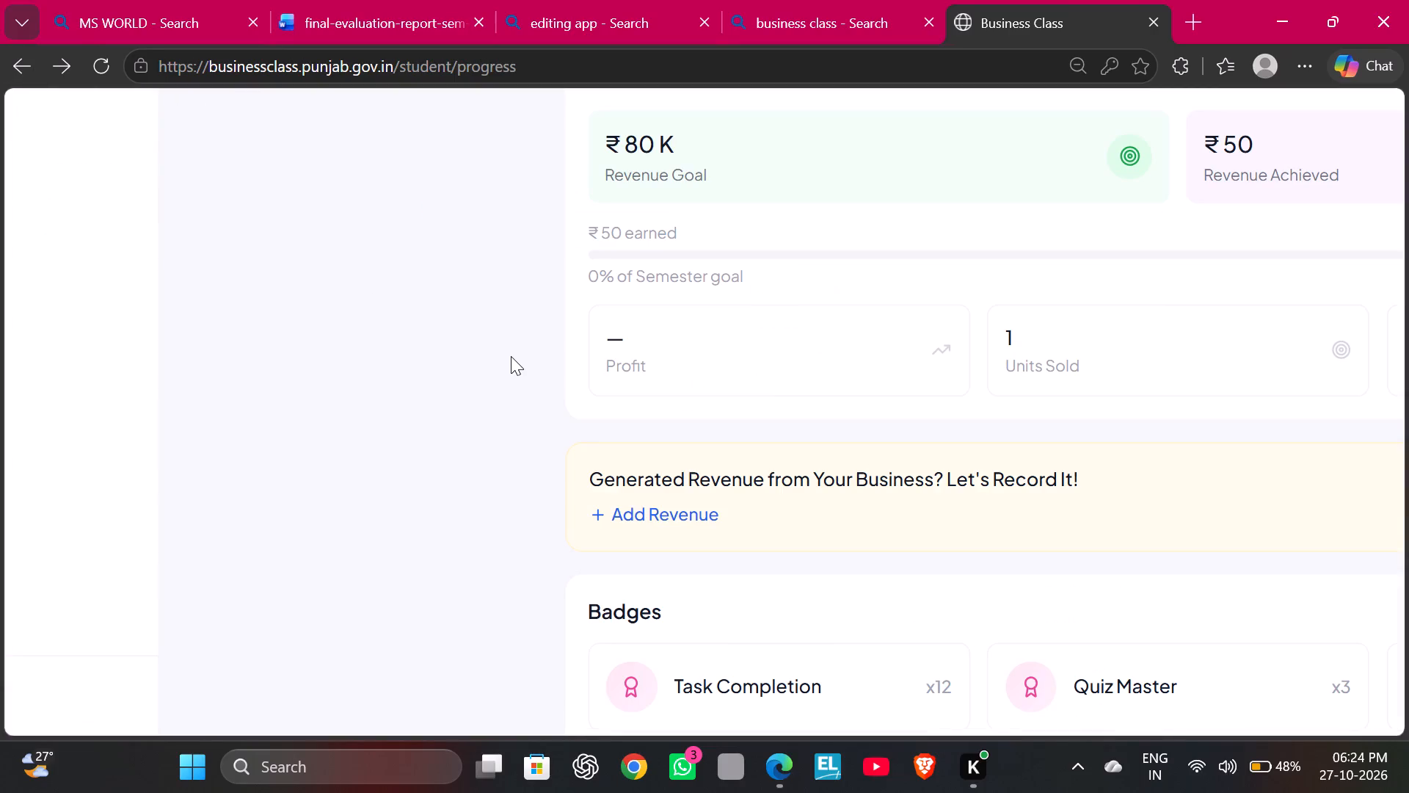
pyautogui.scroll(-1, 687, 438)
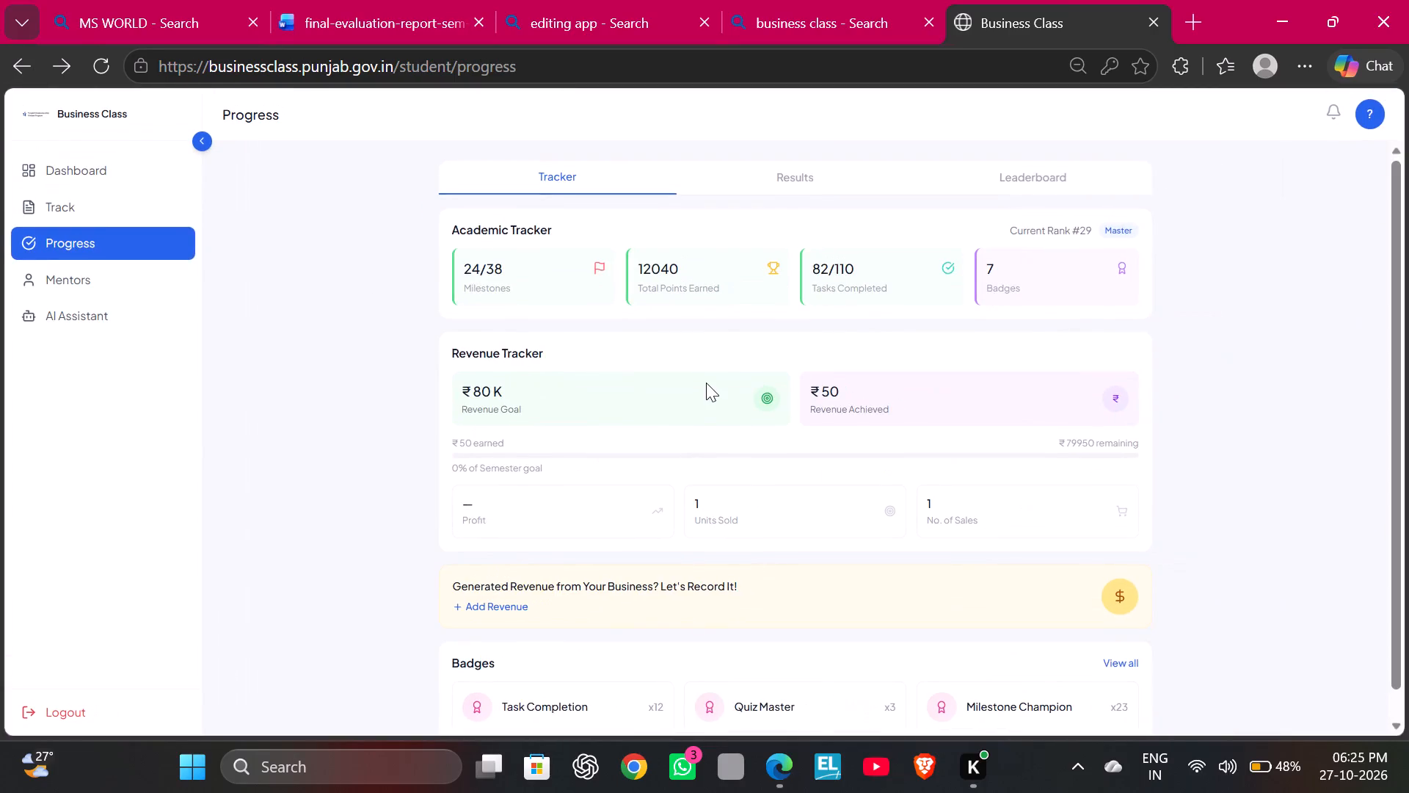
pyautogui.scroll(-1, 706, 383)
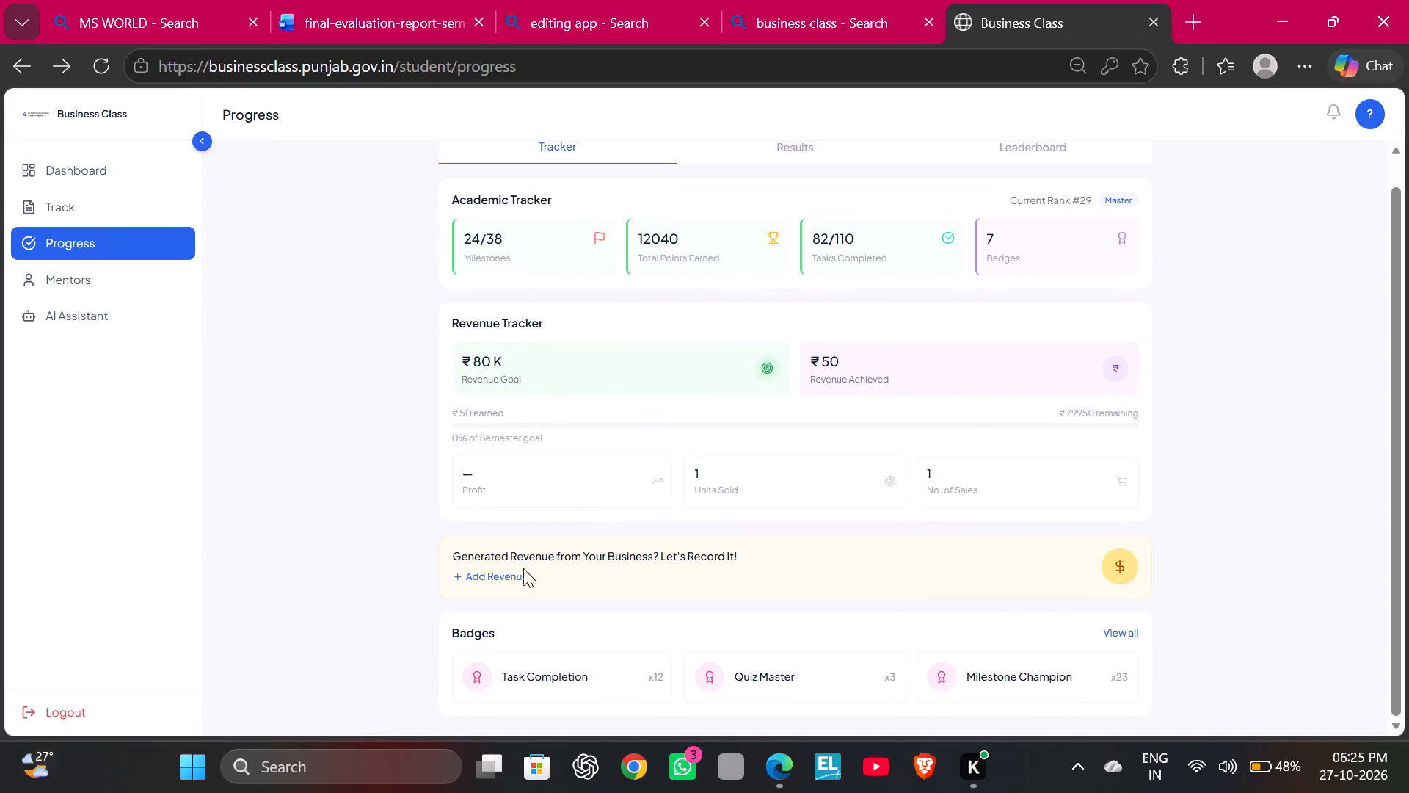
pyautogui.click(493, 577)
pyautogui.scroll(-1, 619, 493)
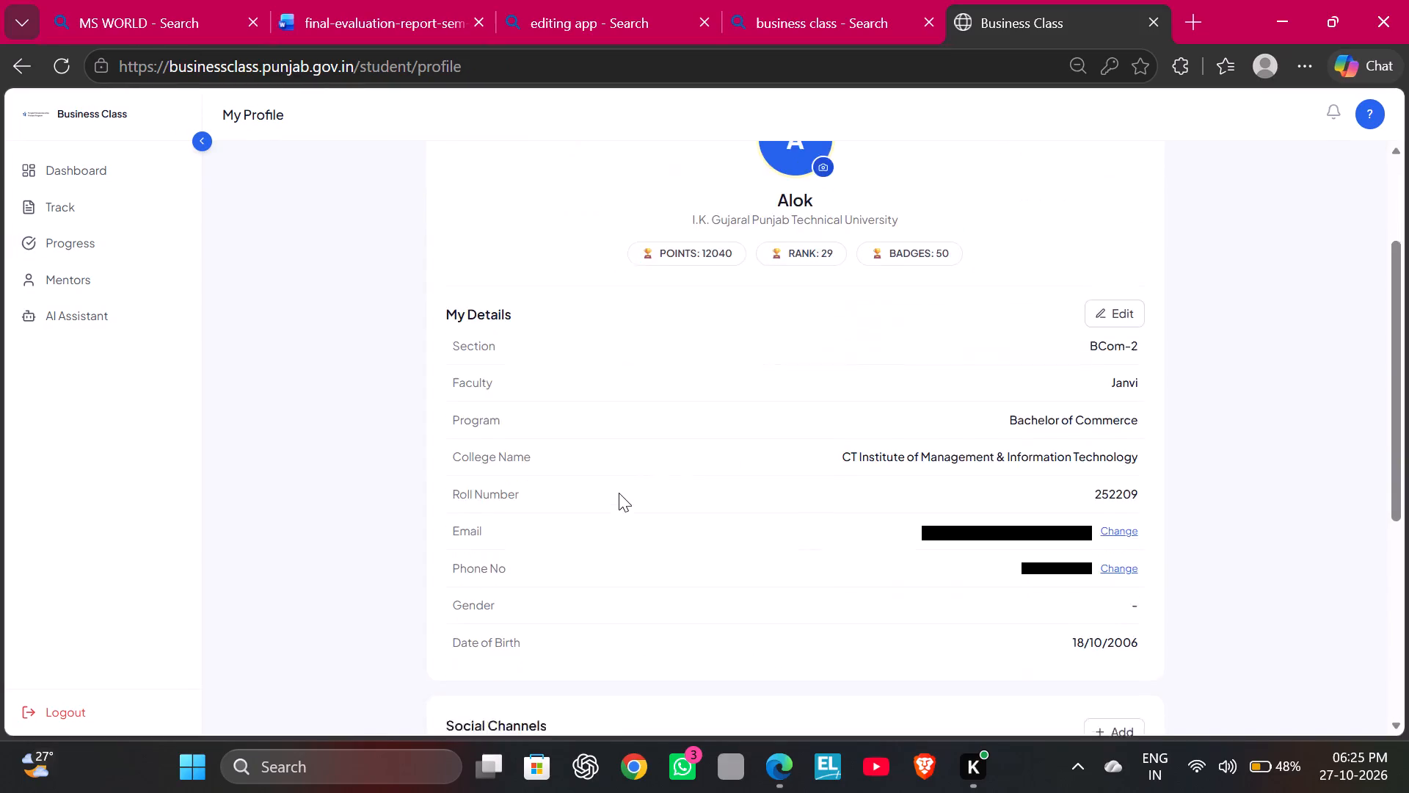
pyautogui.scroll(-3, 619, 493)
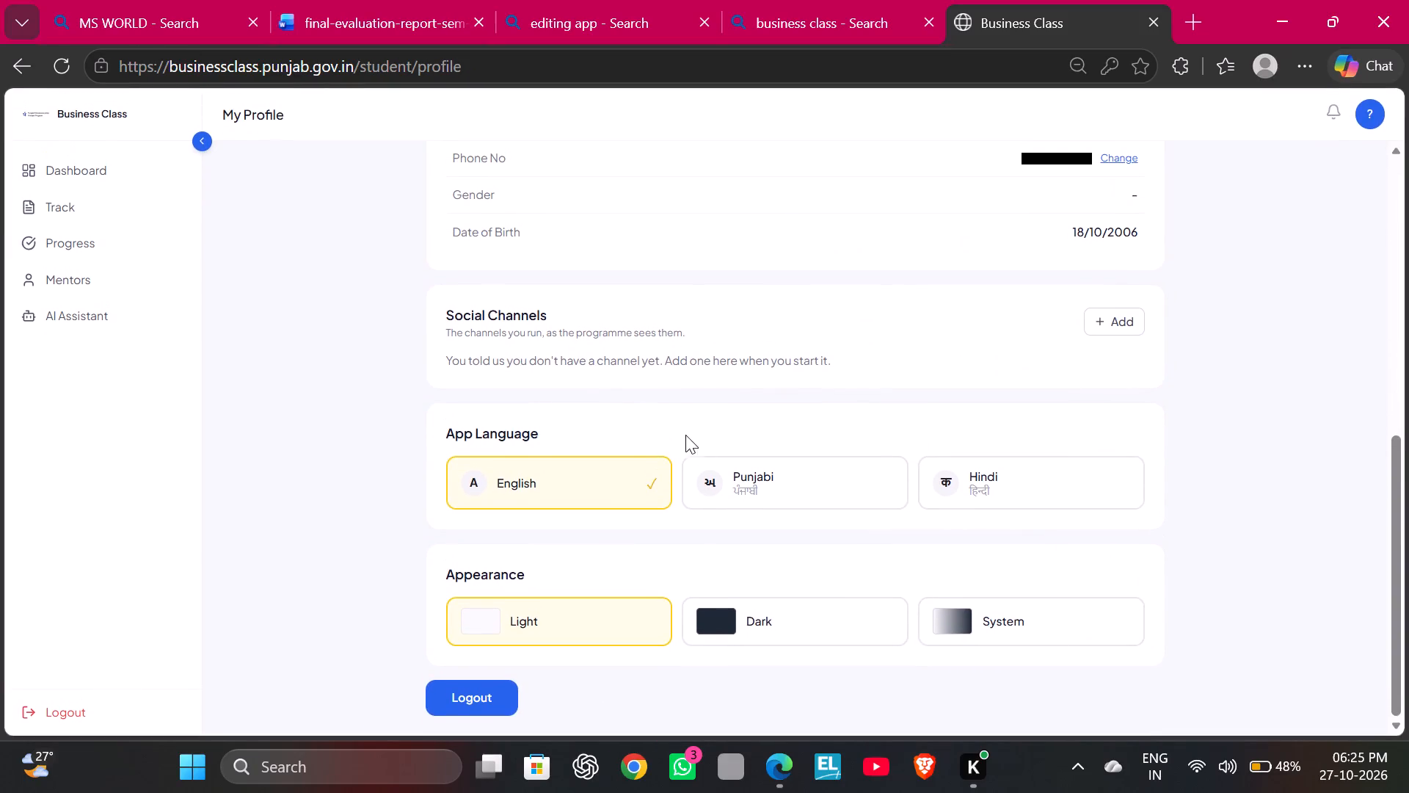
pyautogui.scroll(-2, 710, 402)
pyautogui.scroll(2, 710, 402)
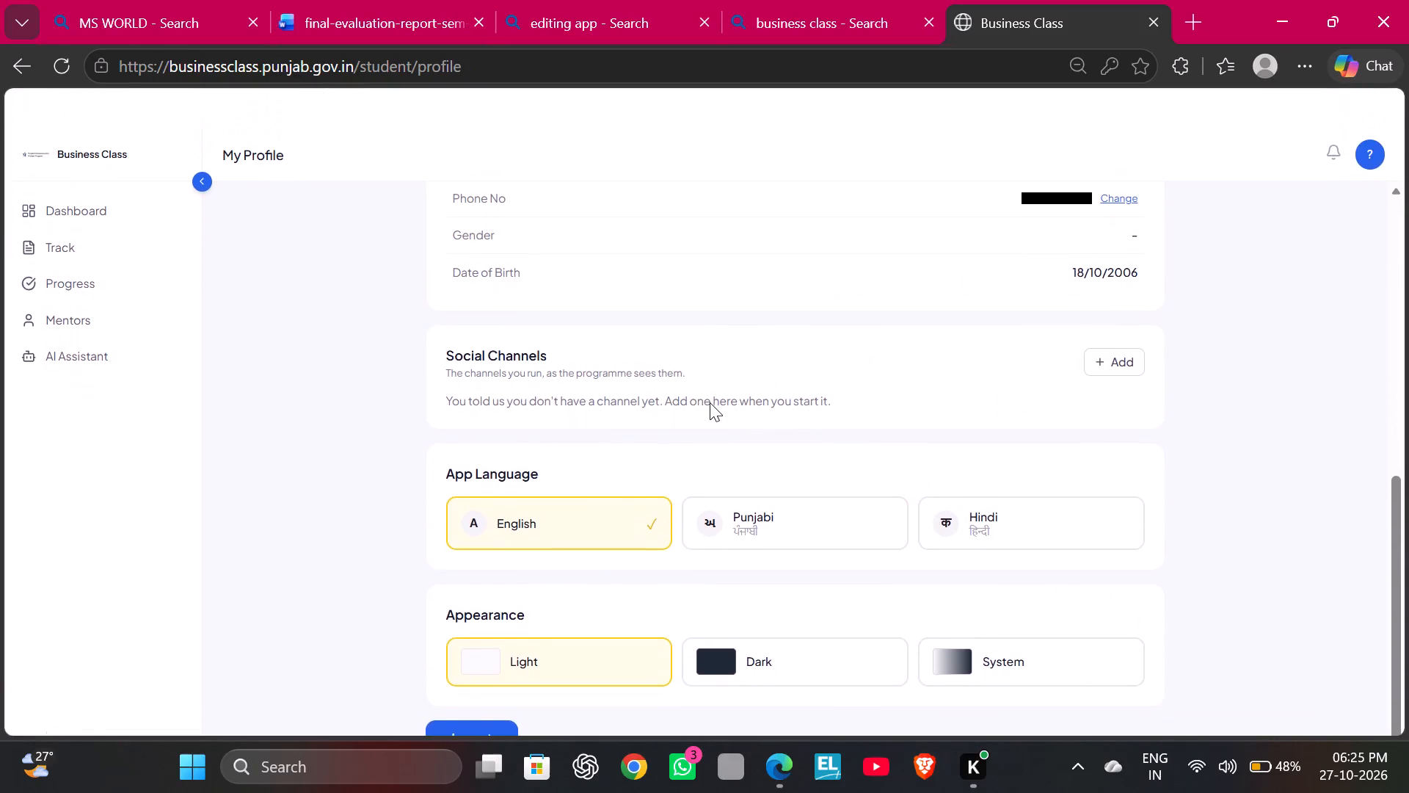
pyautogui.scroll(1, 710, 402)
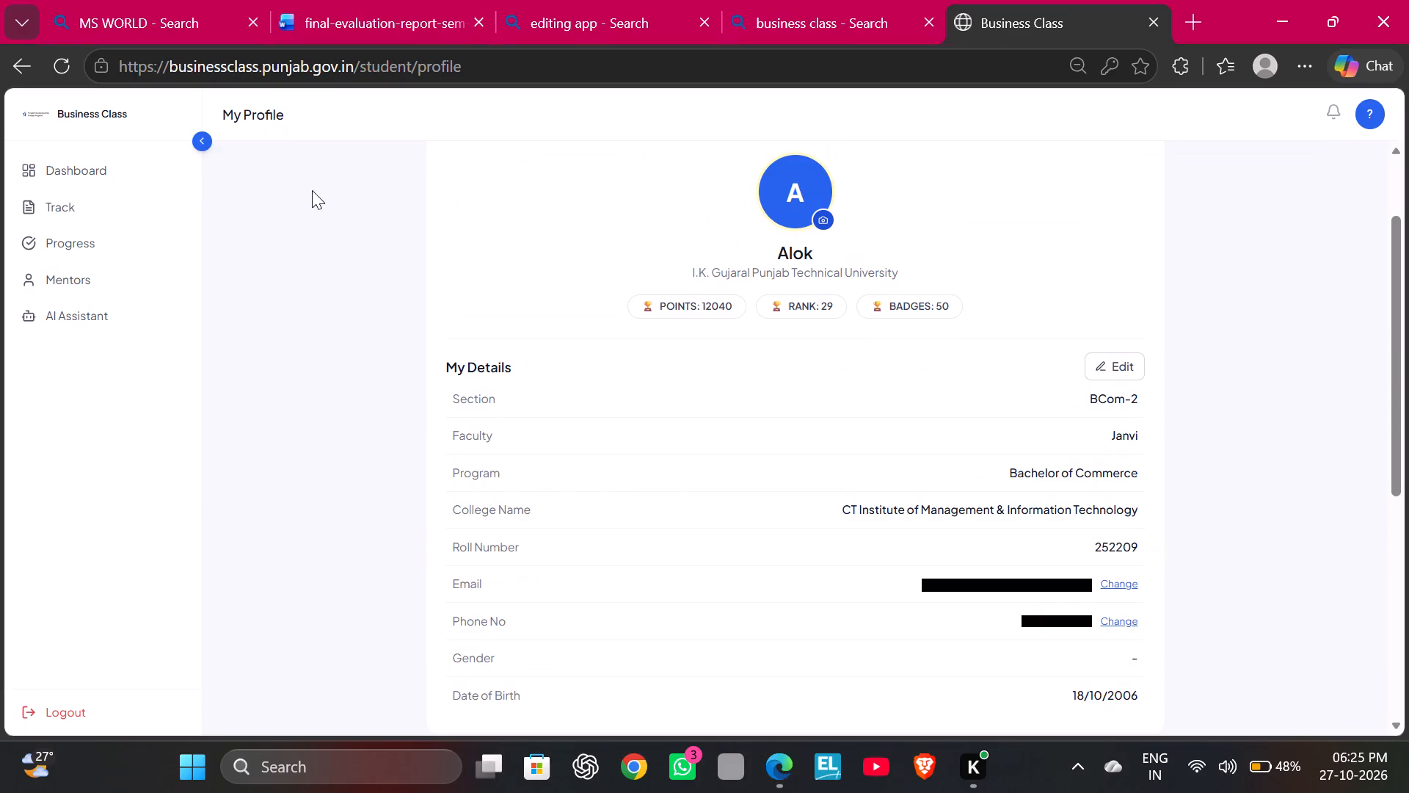
# Collapse the navigation sidebar beside the My Profile page.
pyautogui.click(206, 145)
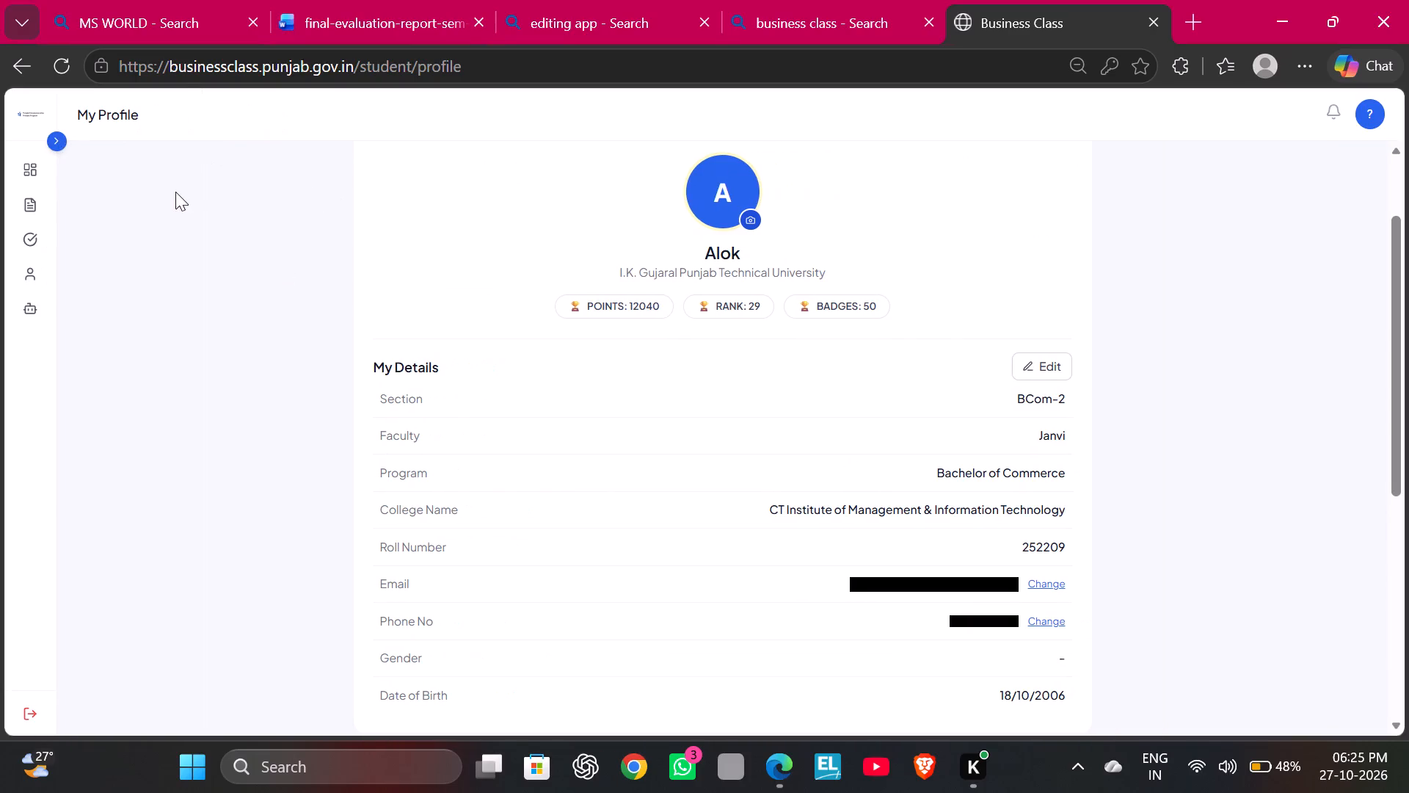
pyautogui.click(59, 142)
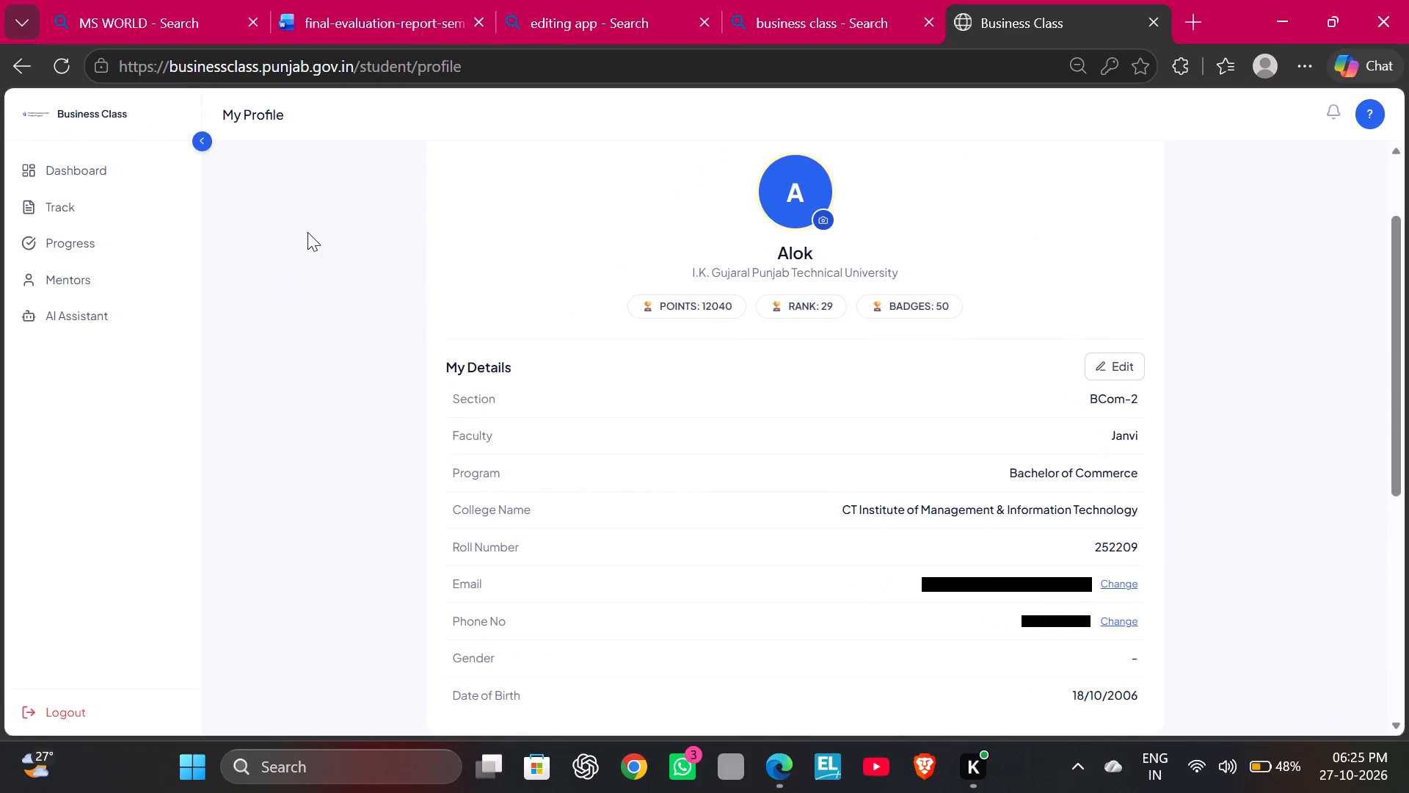
pyautogui.click(206, 148)
pyautogui.click(210, 156)
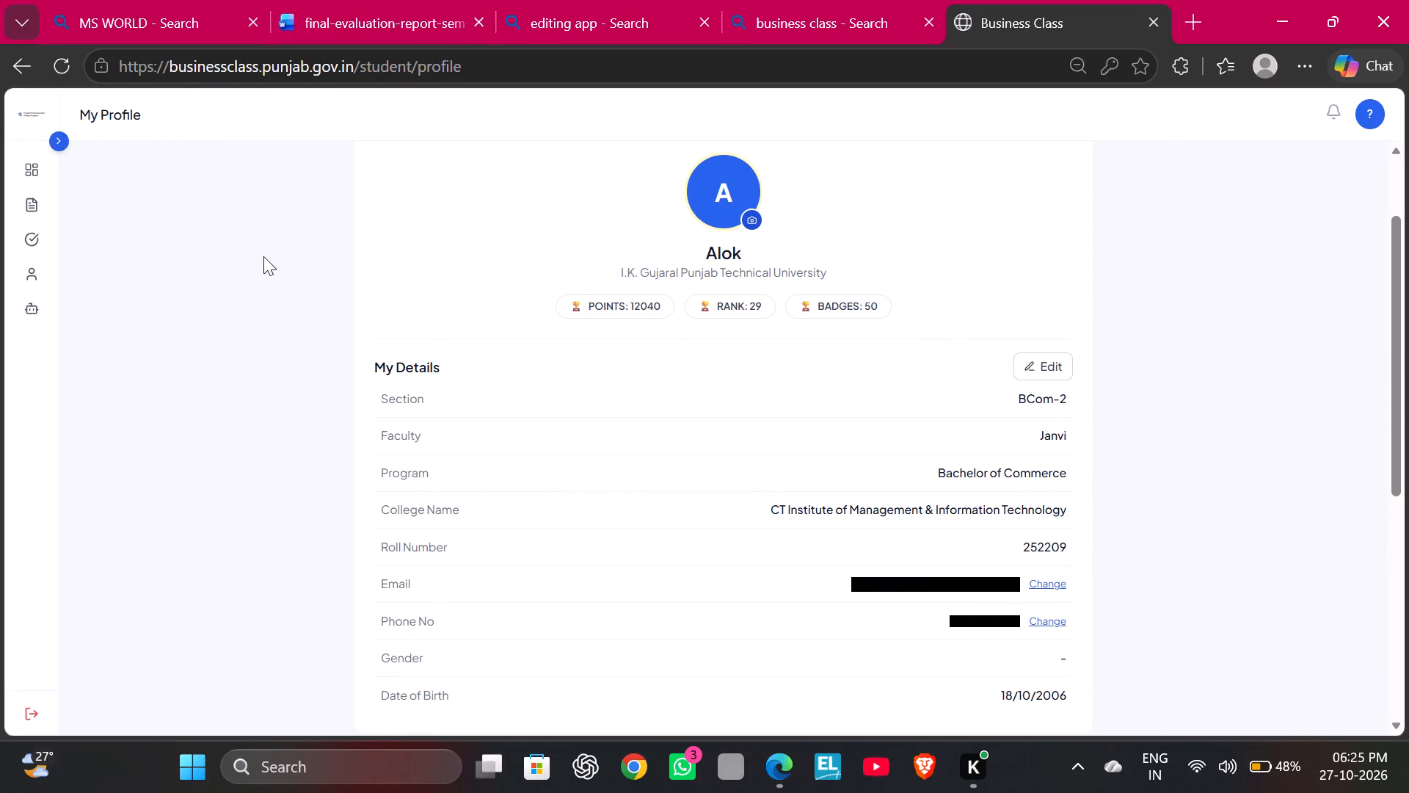
# Start a new YouTube entry under the profile's Social Channels and activate its channel link field.
pyautogui.scroll(-4, 611, 287)
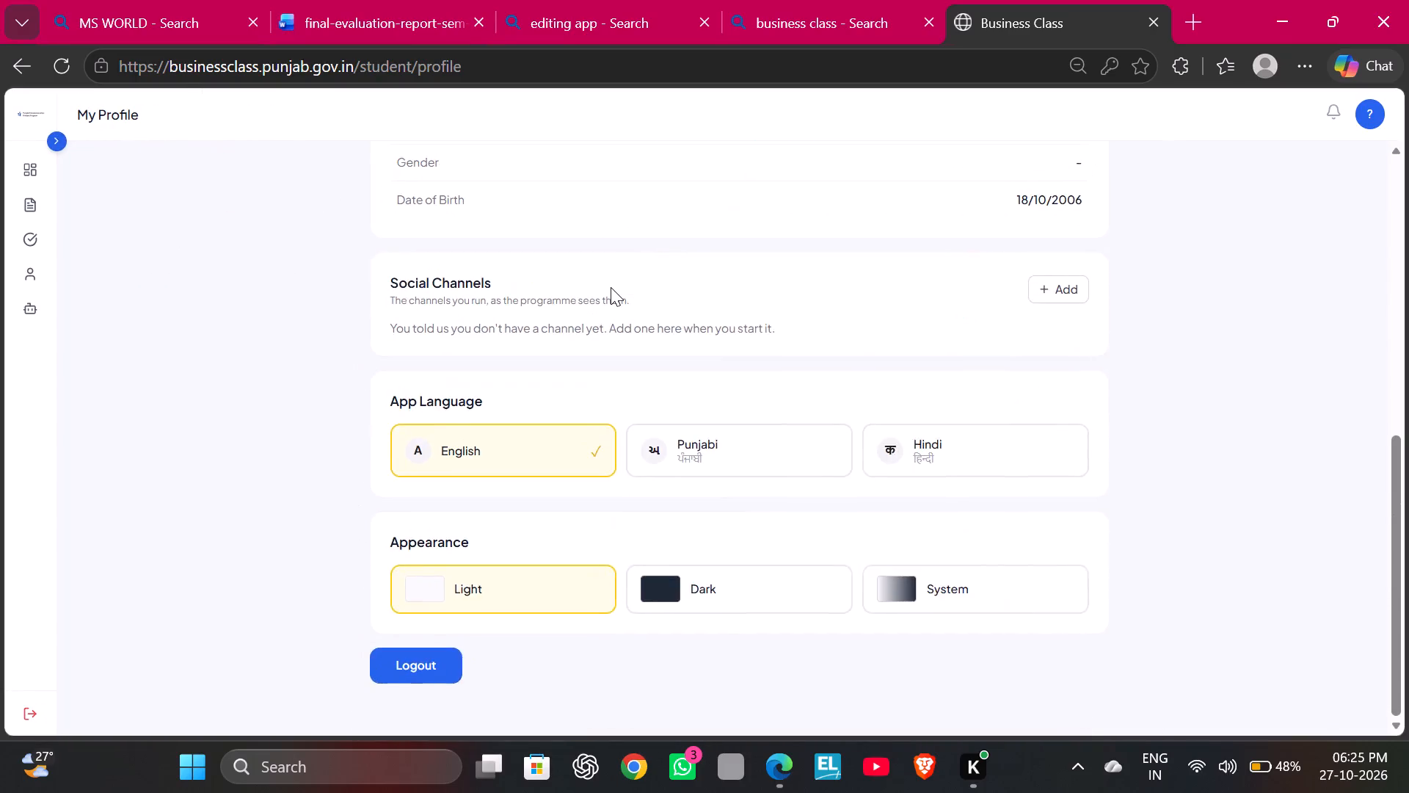
pyautogui.scroll(-1, 611, 287)
pyautogui.scroll(2, 571, 415)
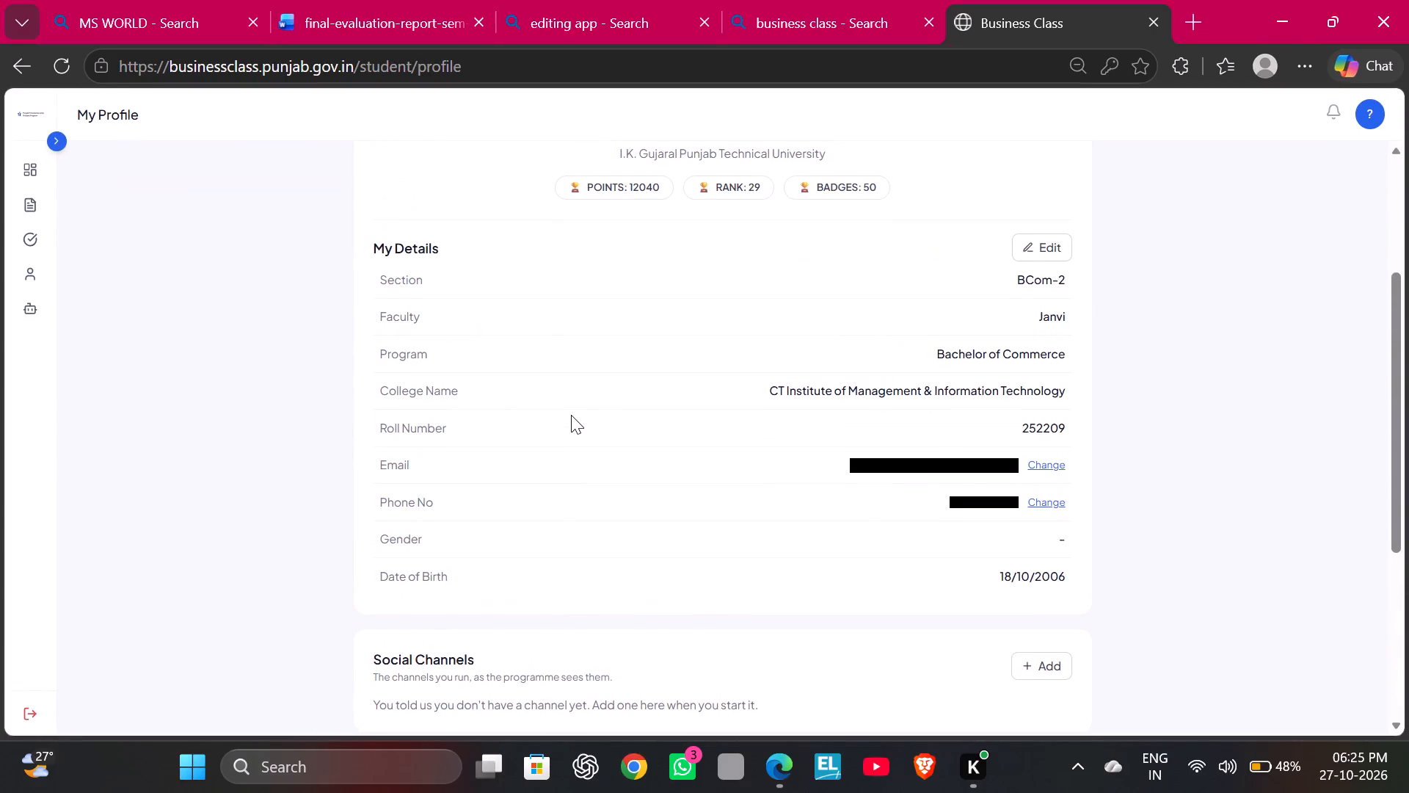
pyautogui.click(1042, 667)
pyautogui.scroll(-1, 857, 574)
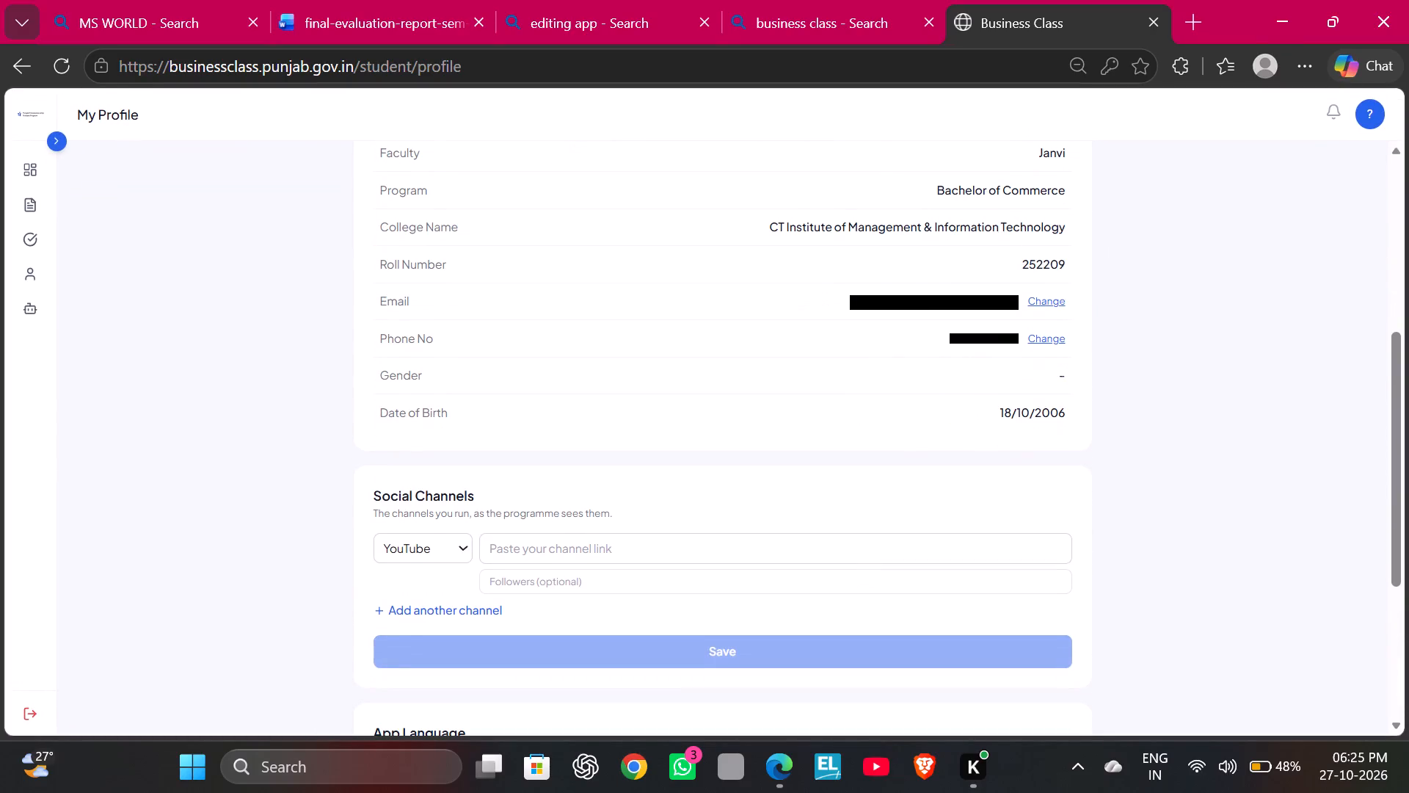
pyautogui.click(781, 557)
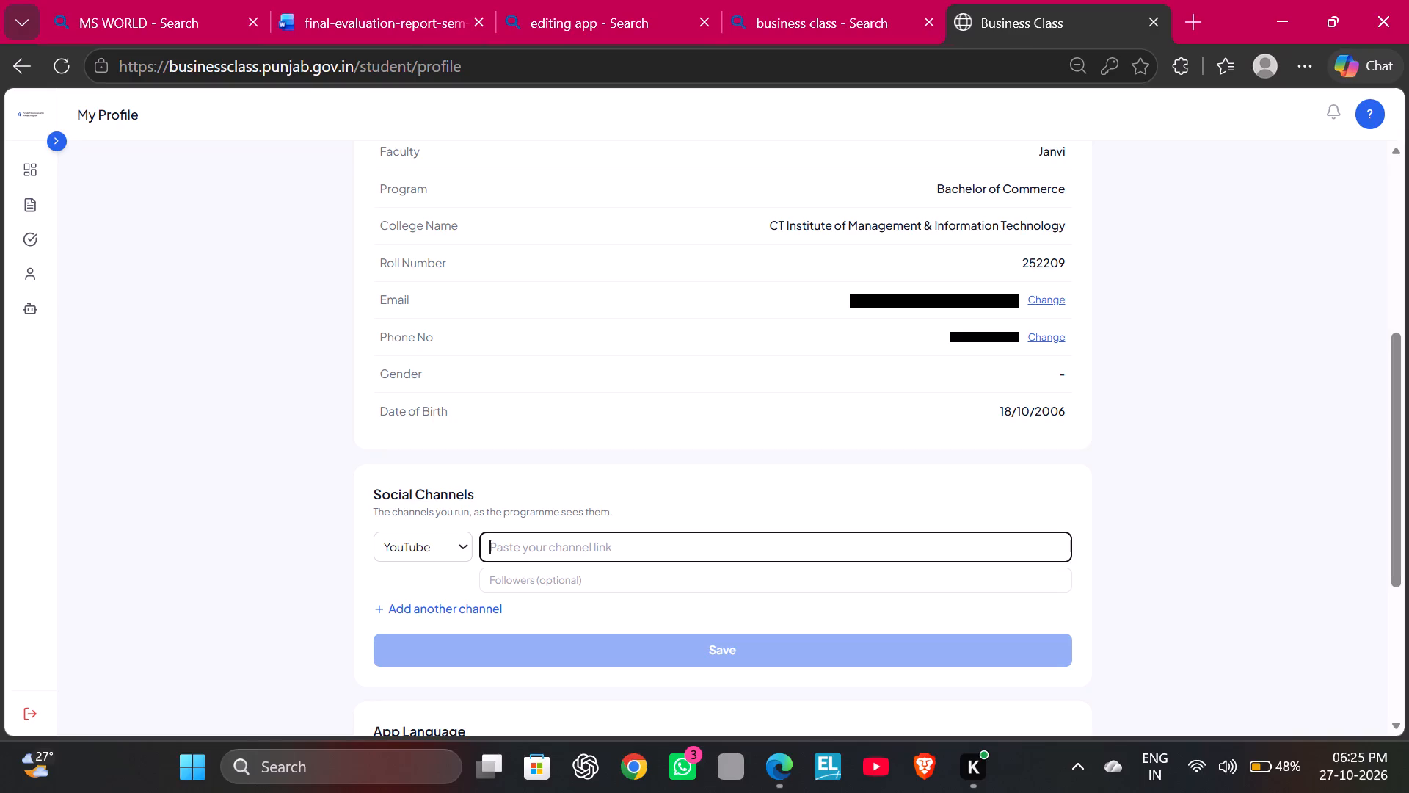
# Examine the profile's My Details section and the Social Channels form below it.
pyautogui.scroll(1, 651, 382)
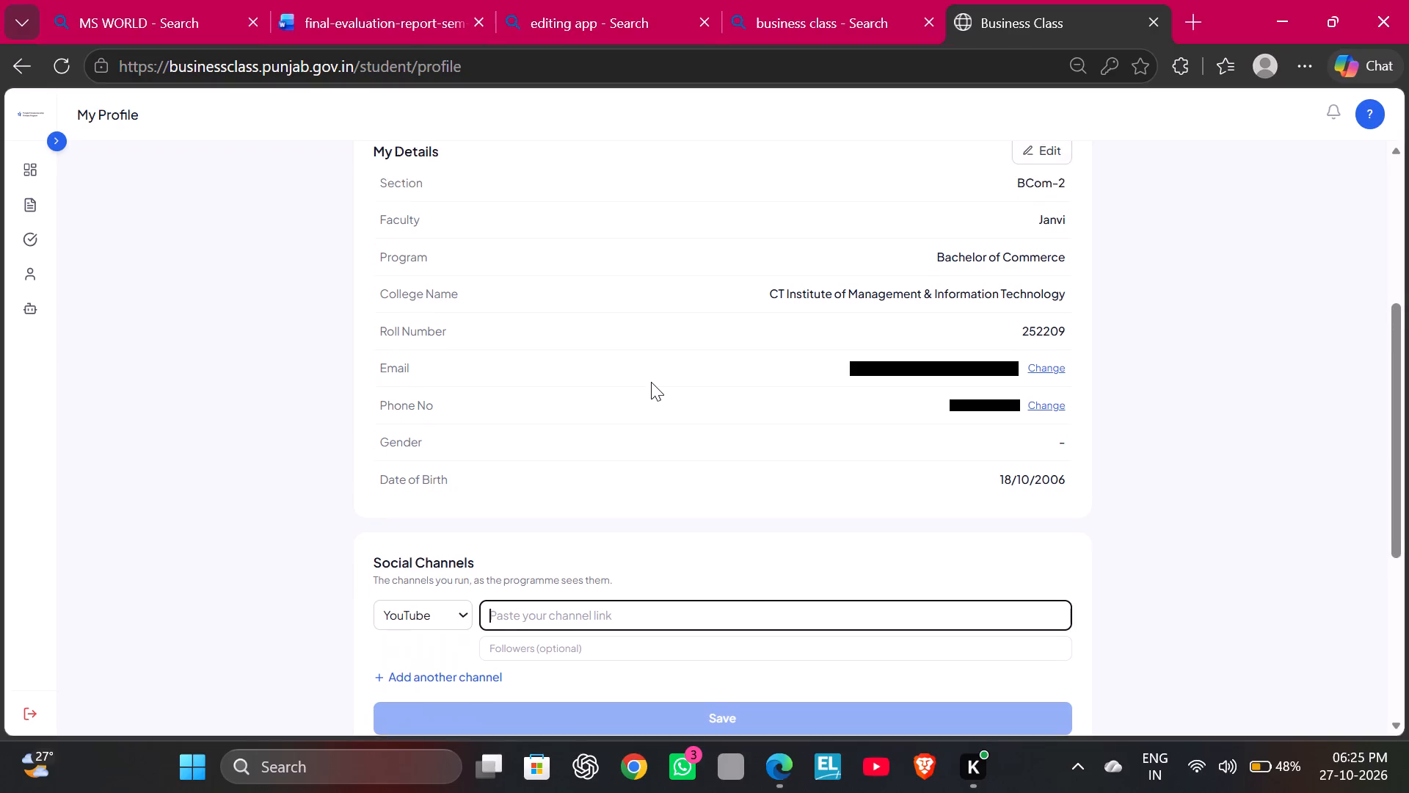
pyautogui.scroll(2, 651, 382)
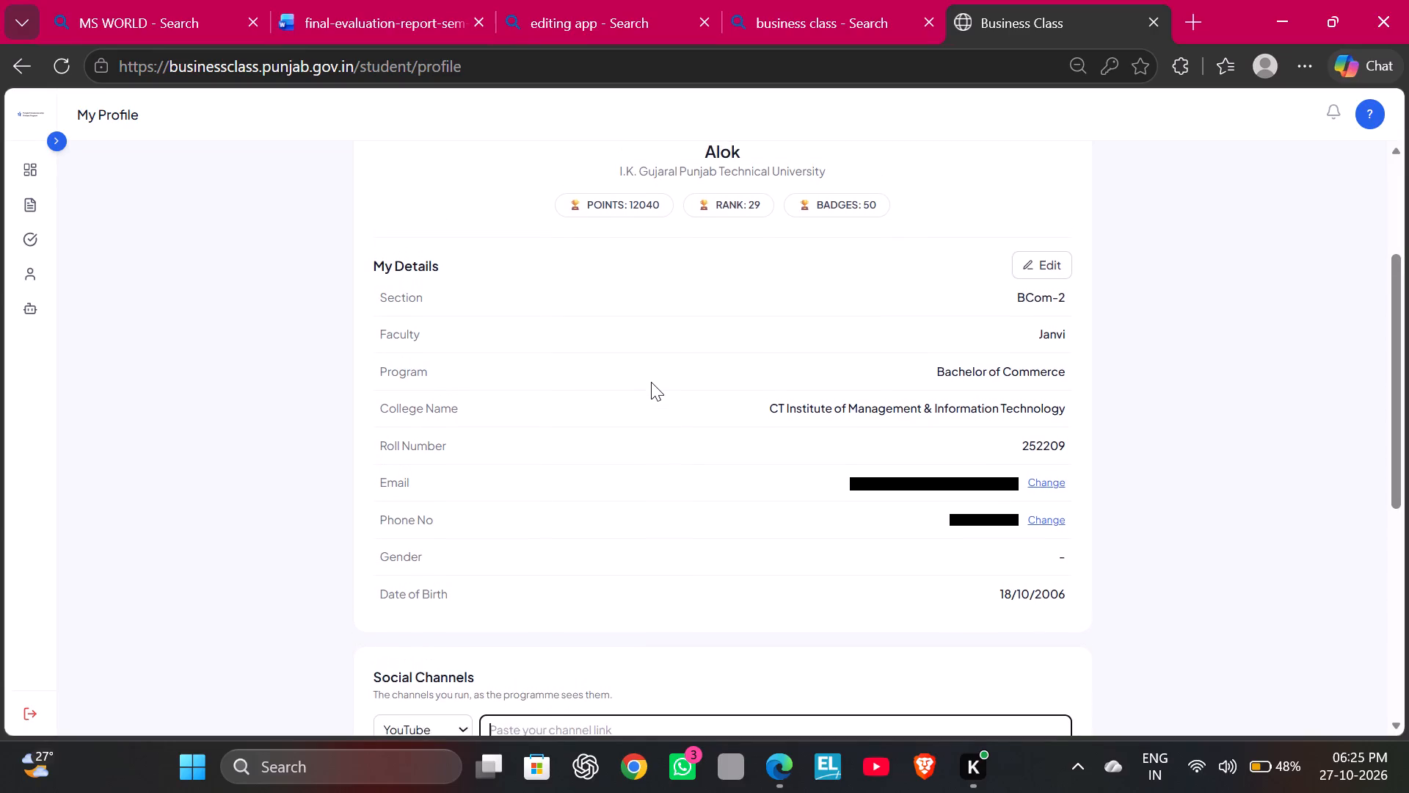
pyautogui.scroll(1, 651, 382)
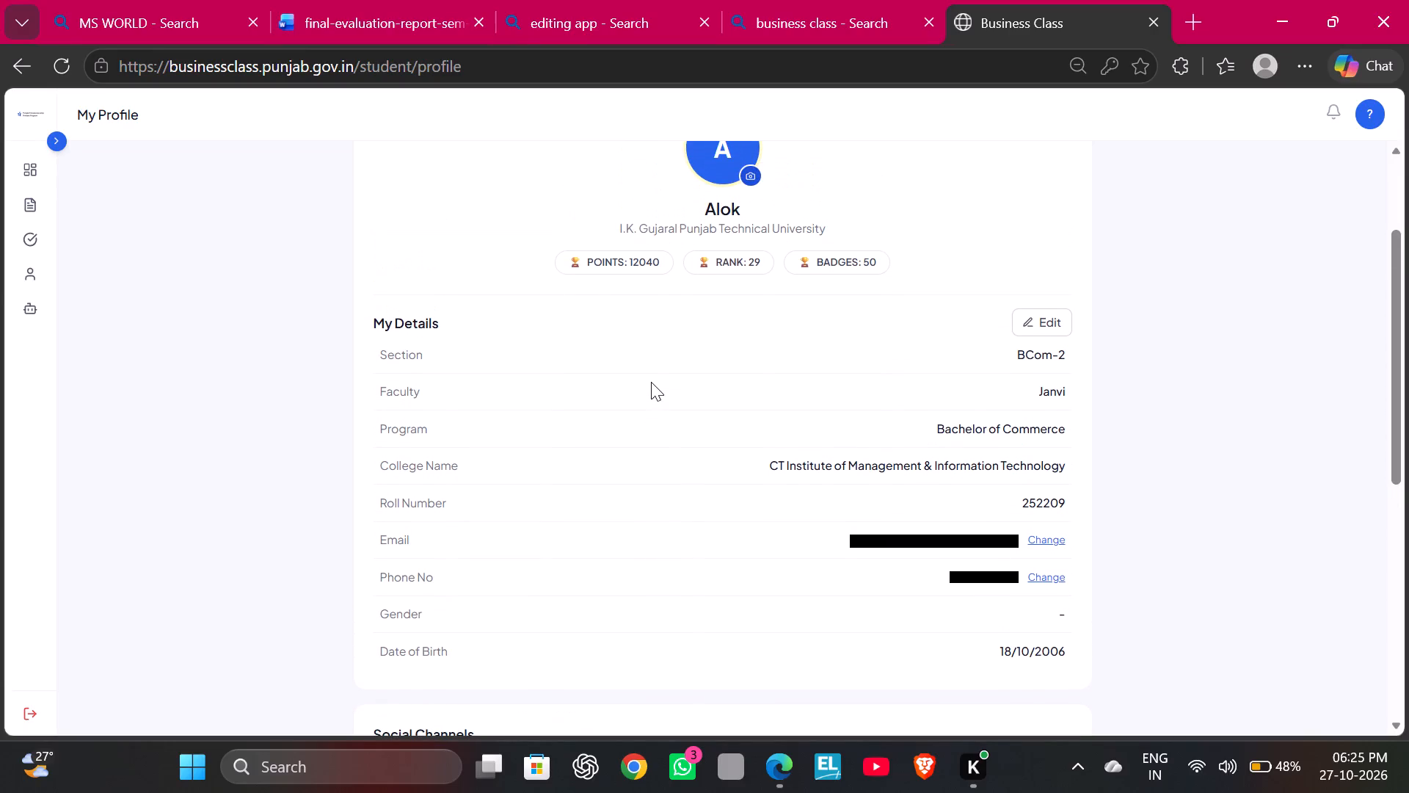
pyautogui.scroll(-1, 668, 344)
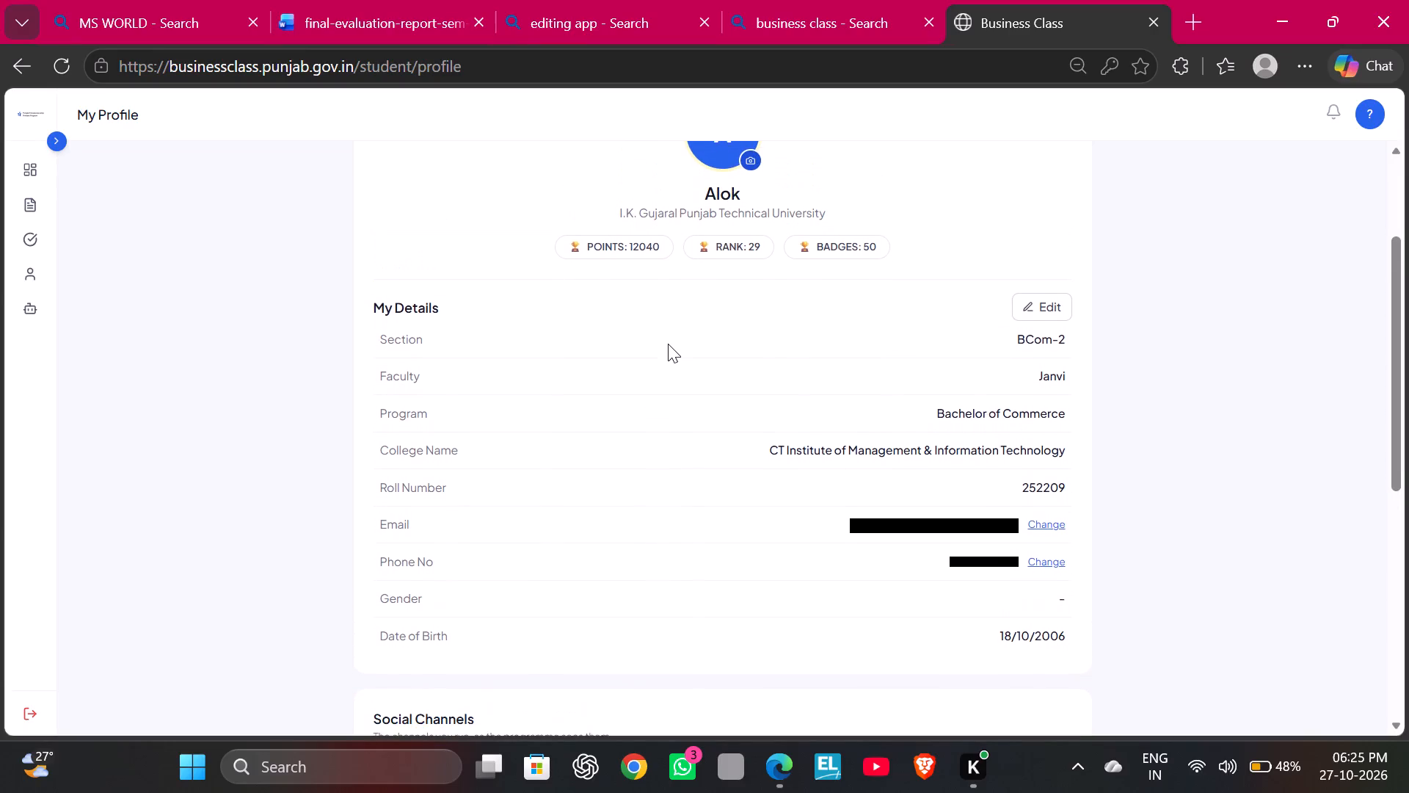
pyautogui.scroll(-1, 668, 344)
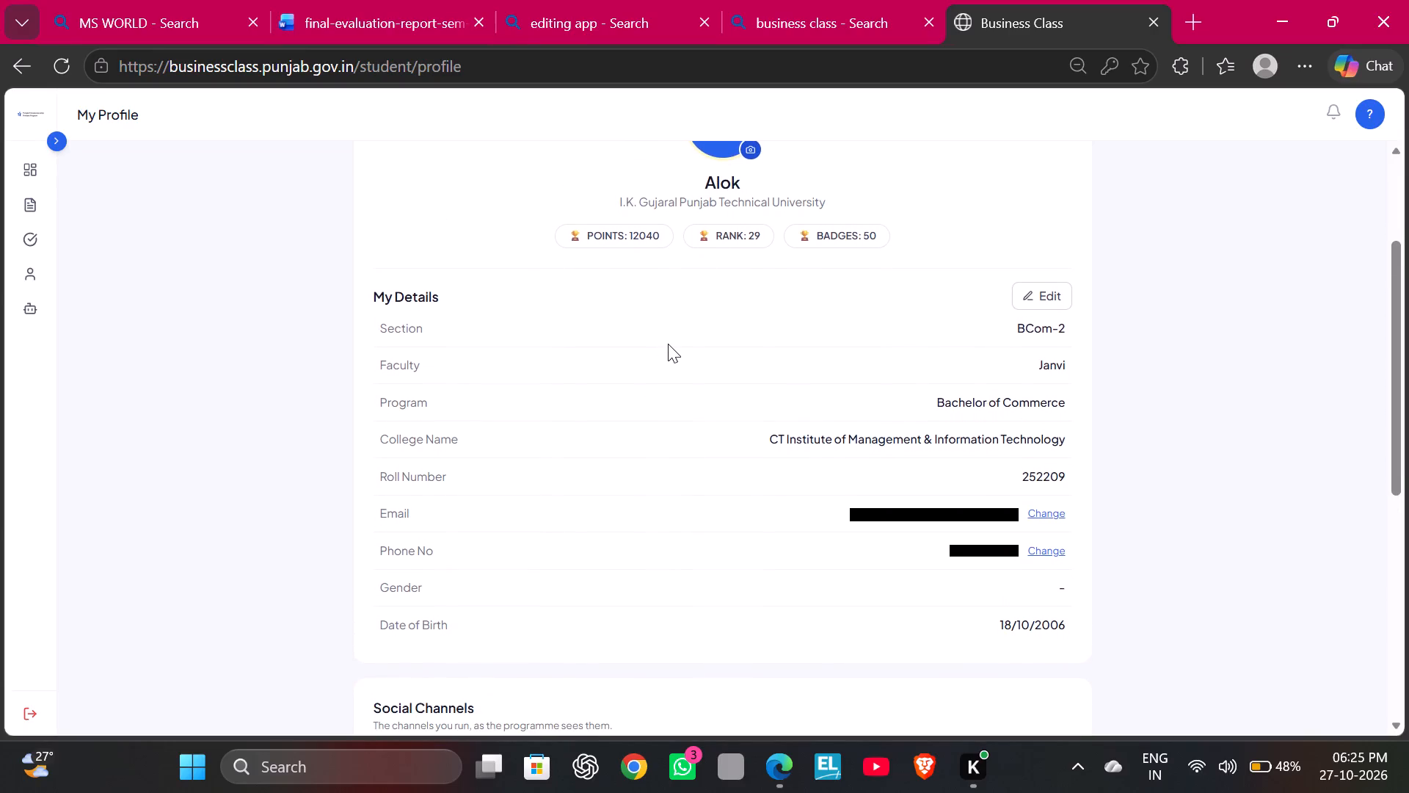
pyautogui.scroll(-2, 668, 344)
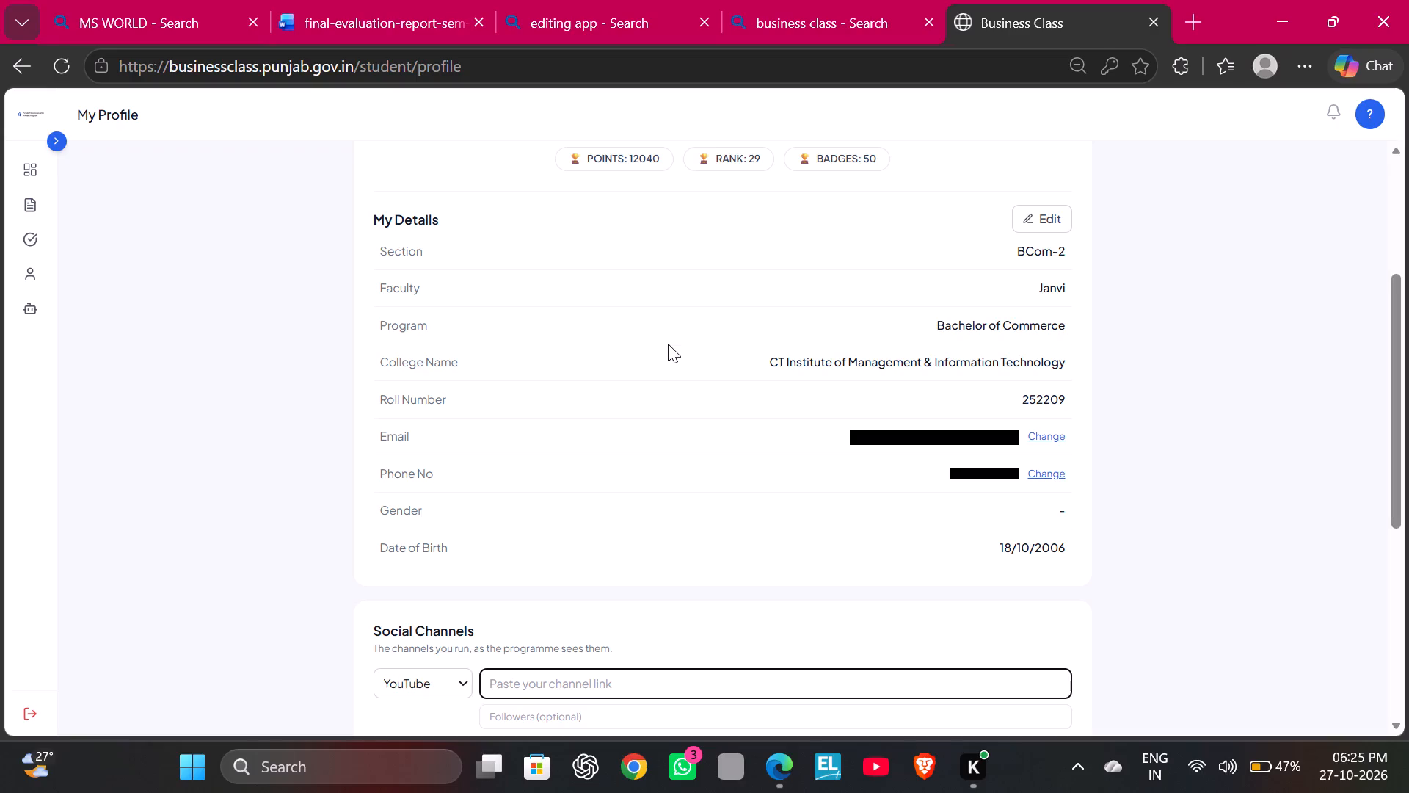
pyautogui.scroll(-1, 668, 344)
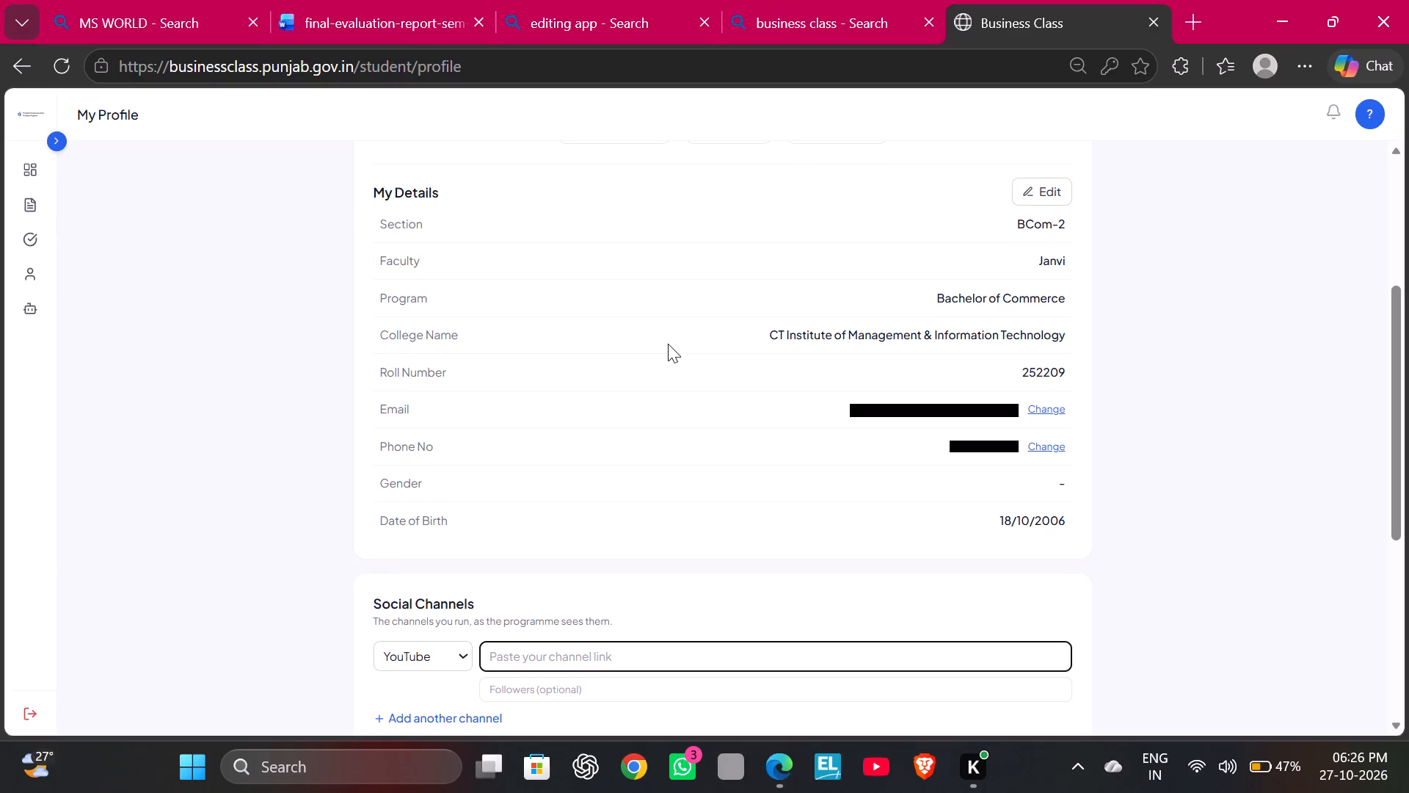